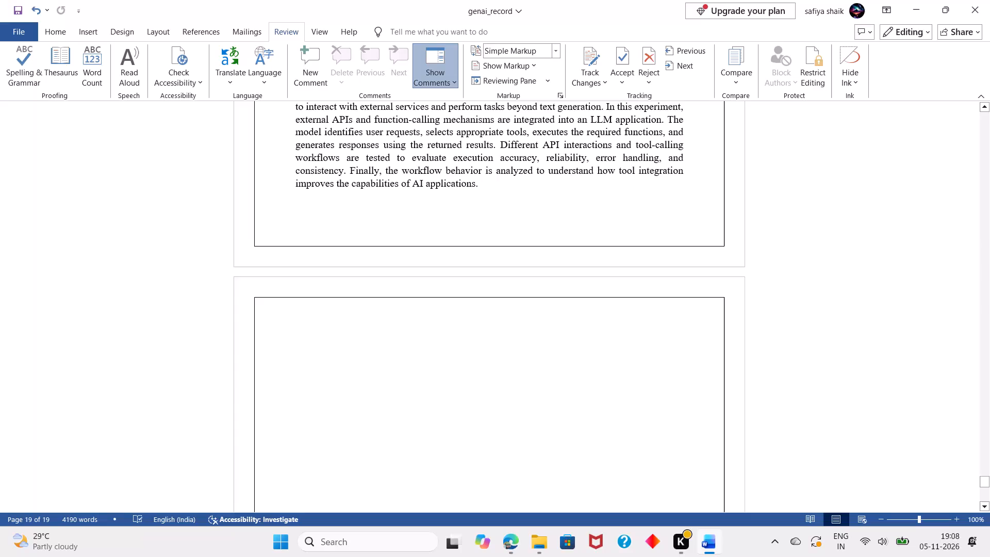
# Review the layout of Experiments 6 and 7 in the genai_record document, finishing on the blank last page.
pyautogui.scroll(5, 590, 349)
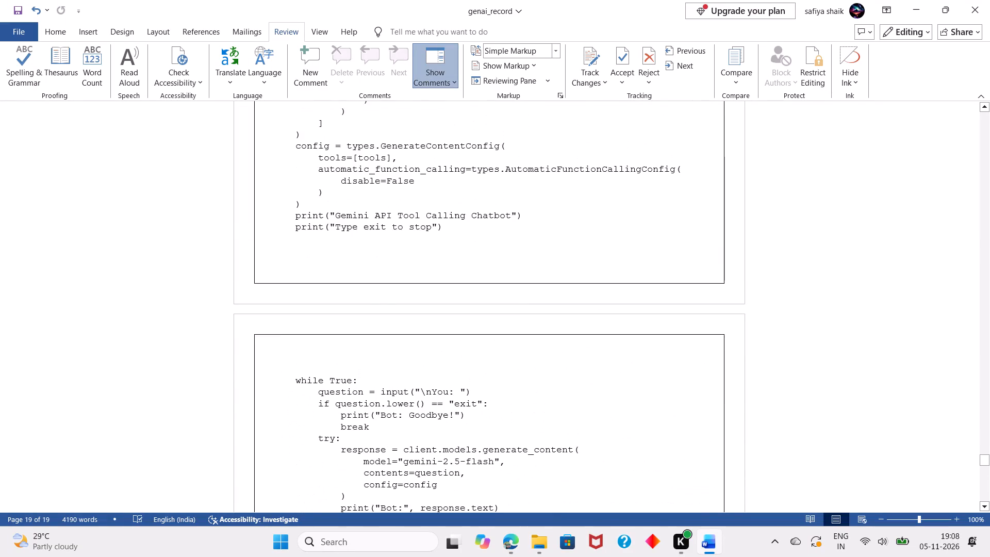
pyautogui.scroll(4, 590, 349)
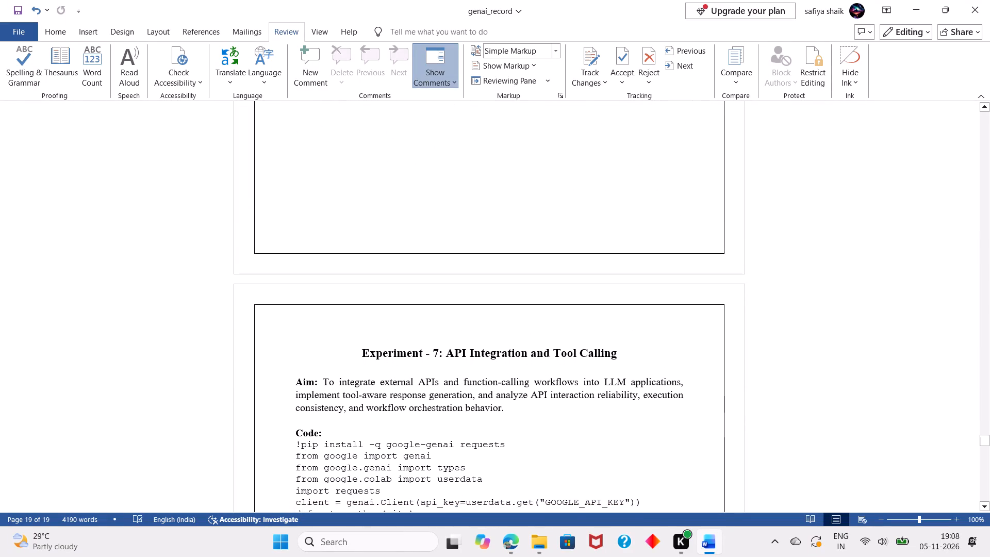
pyautogui.scroll(2, 590, 349)
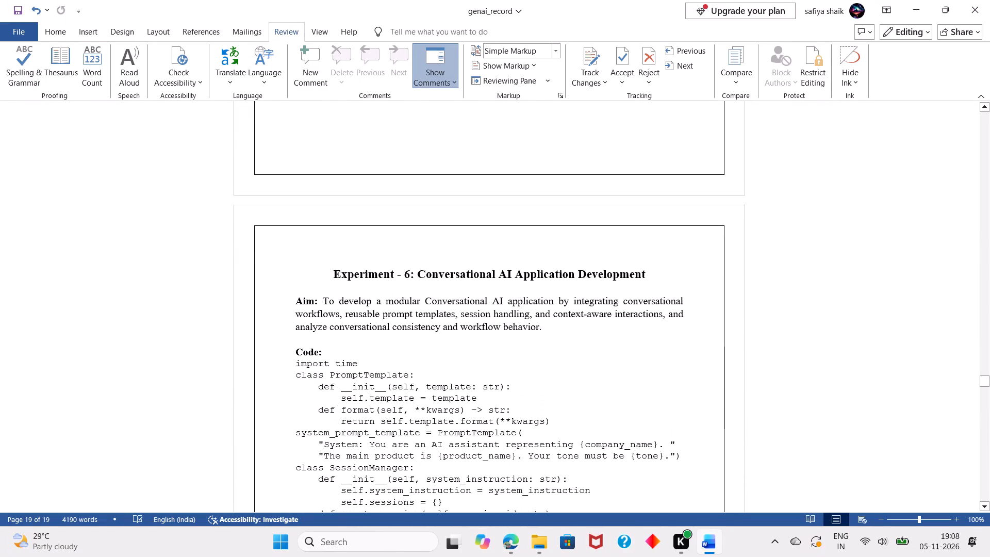
pyautogui.scroll(-5, 590, 349)
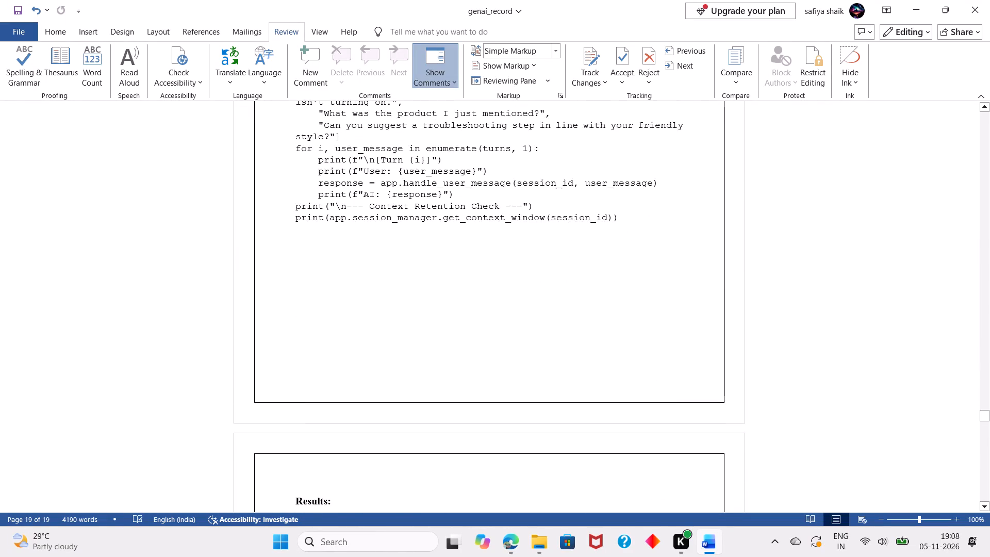
pyautogui.scroll(-7, 590, 349)
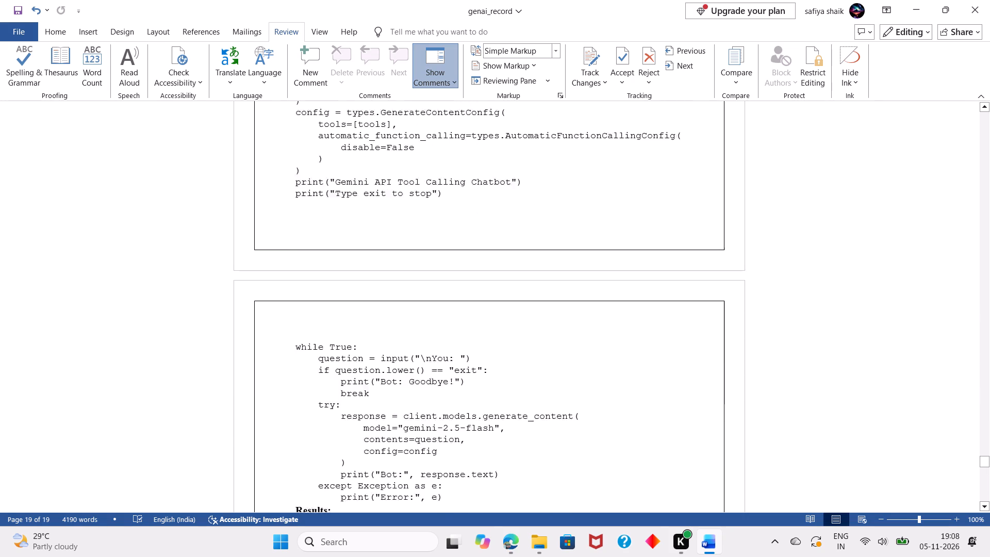
pyautogui.scroll(-3, 590, 349)
pyautogui.scroll(1, 590, 349)
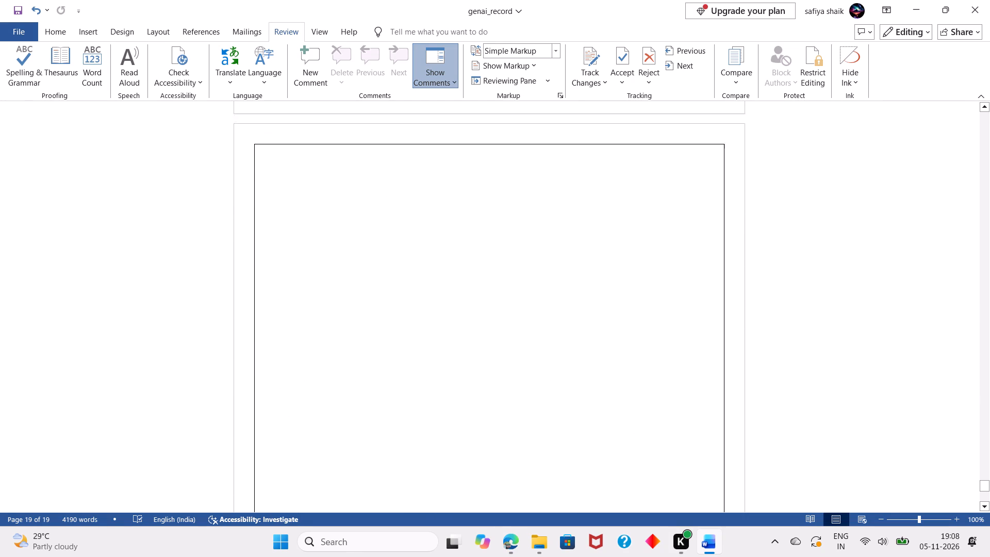
pyautogui.scroll(1, 590, 349)
pyautogui.click(468, 247)
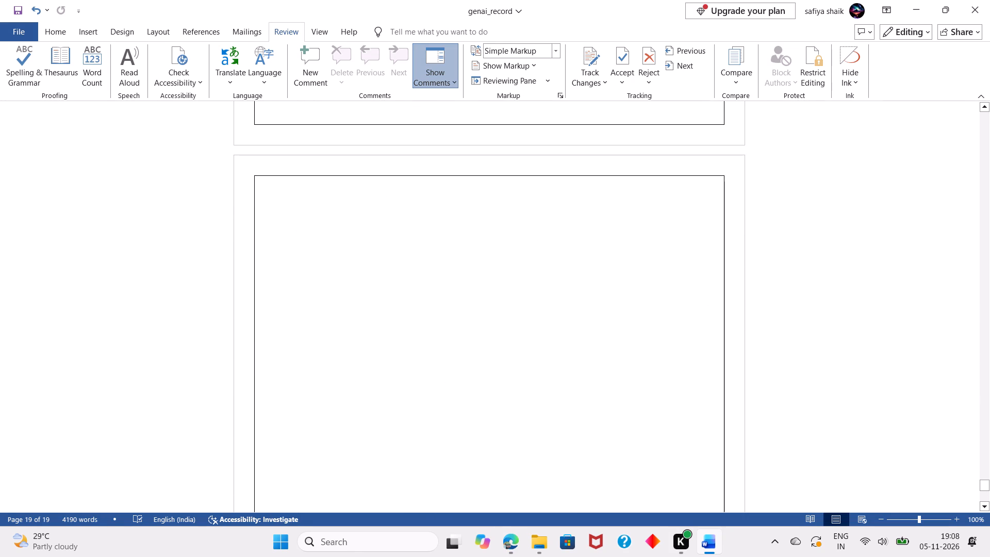
# Switch to Colab in the browser and open the recent notebook genai-11.ipynb.
pyautogui.hotkey('alt', 'Tab')
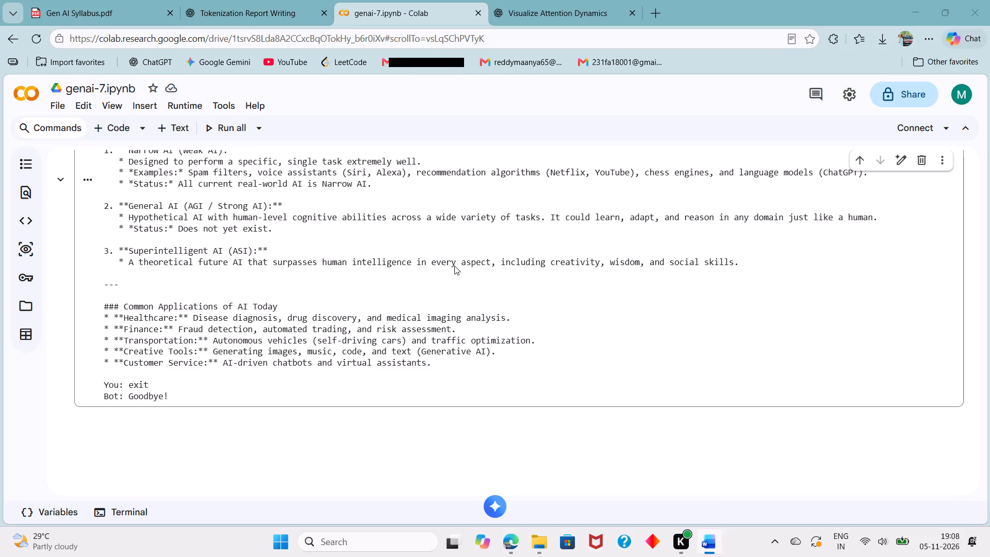
pyautogui.click(63, 108)
pyautogui.click(107, 204)
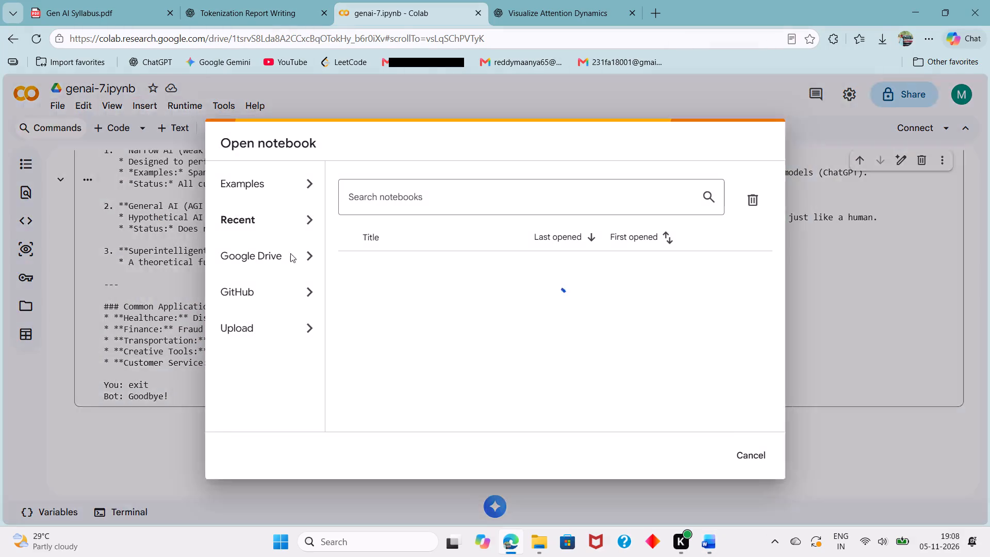
pyautogui.scroll(-3, 350, 324)
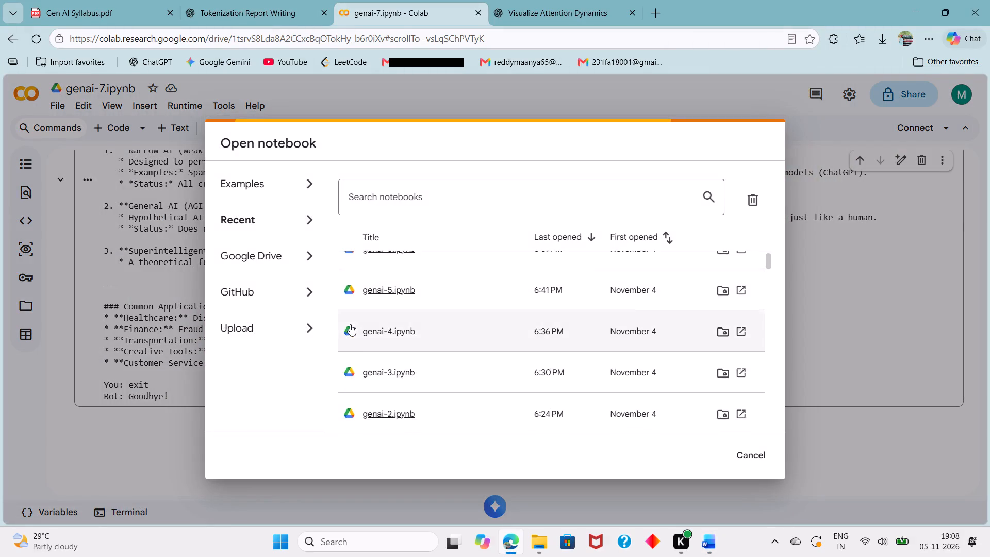
pyautogui.scroll(-4, 350, 324)
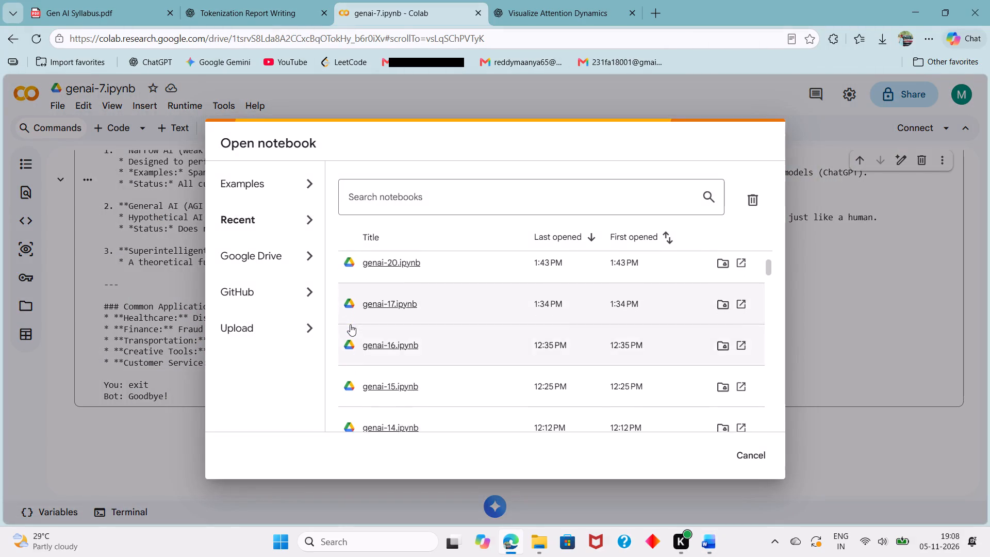
pyautogui.scroll(-3, 350, 324)
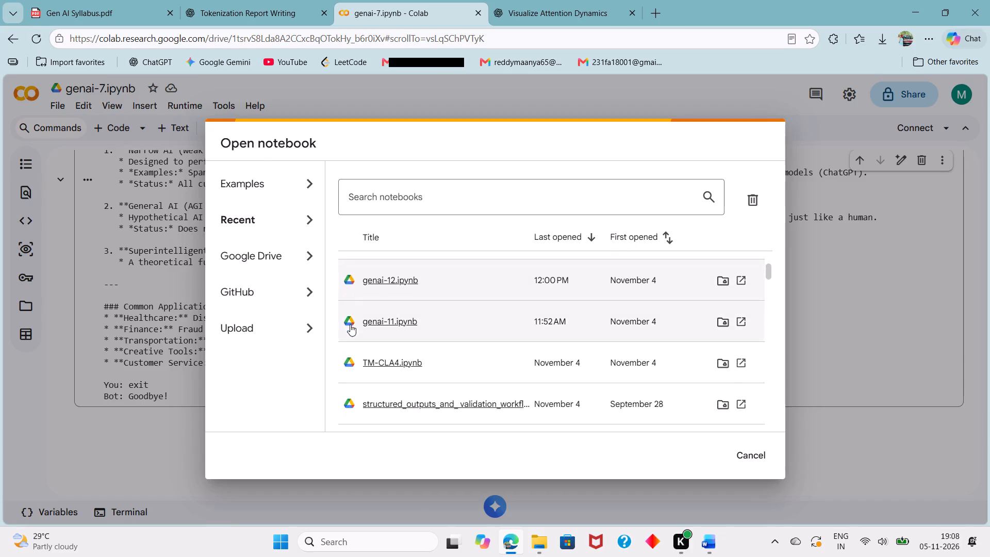
pyautogui.click(398, 315)
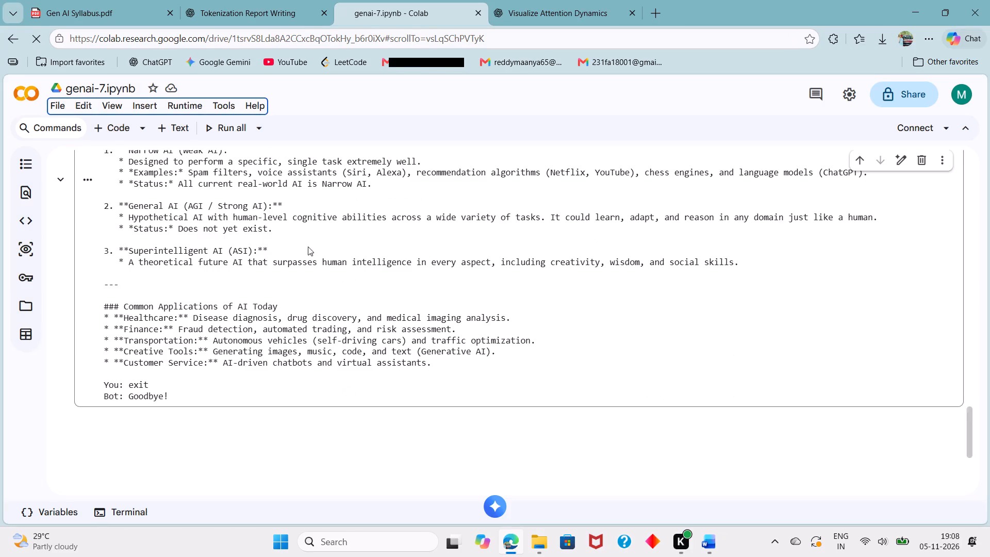
# Copy the Experiment 11: Document Loading and Chunking heading and description from the Gen AI Syllabus PDF.
pyautogui.click(136, 20)
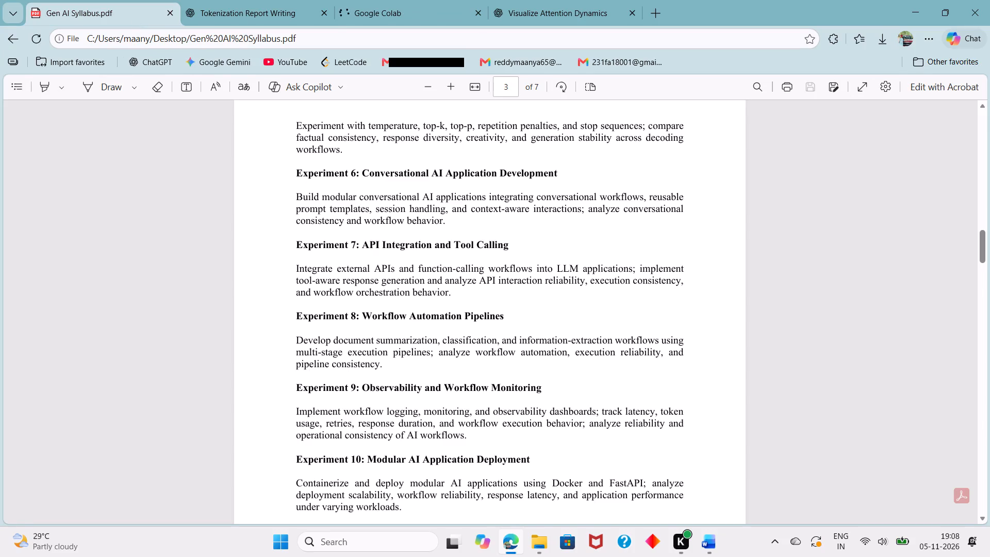
pyautogui.scroll(-6, 390, 303)
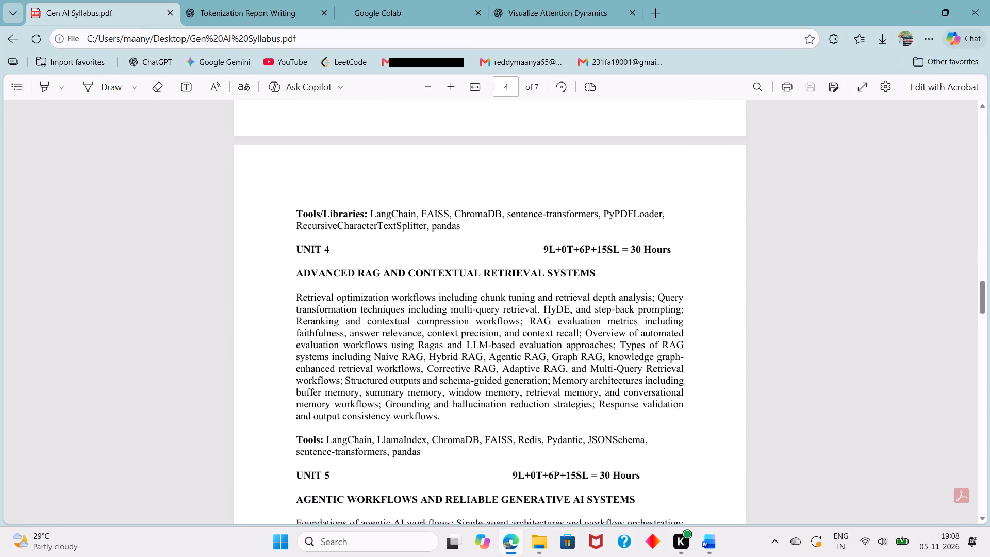
pyautogui.scroll(-4, 390, 303)
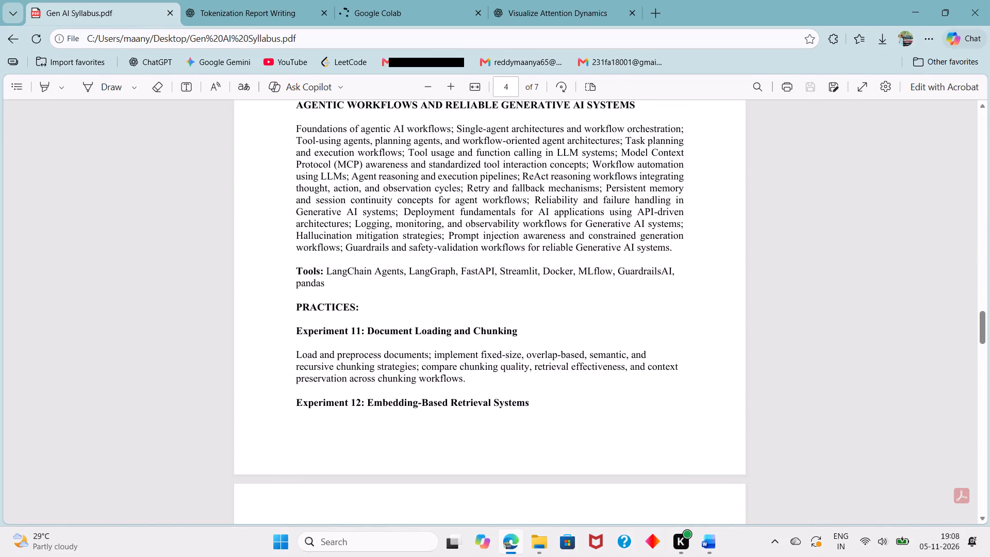
pyautogui.moveTo(298, 332); pyautogui.dragTo(480, 382)
pyautogui.hotkey('ctrl', 'c')
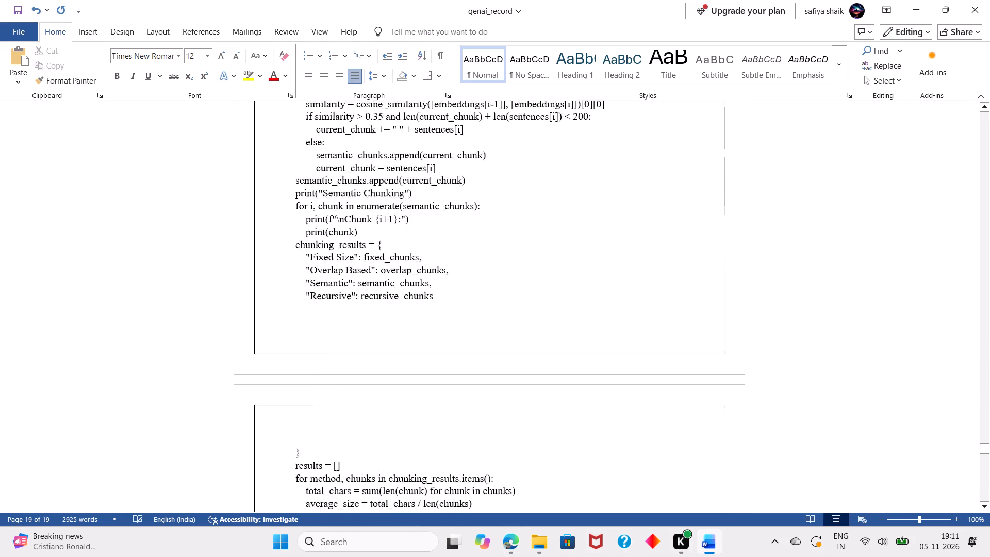
pyautogui.scroll(6, 327, 286)
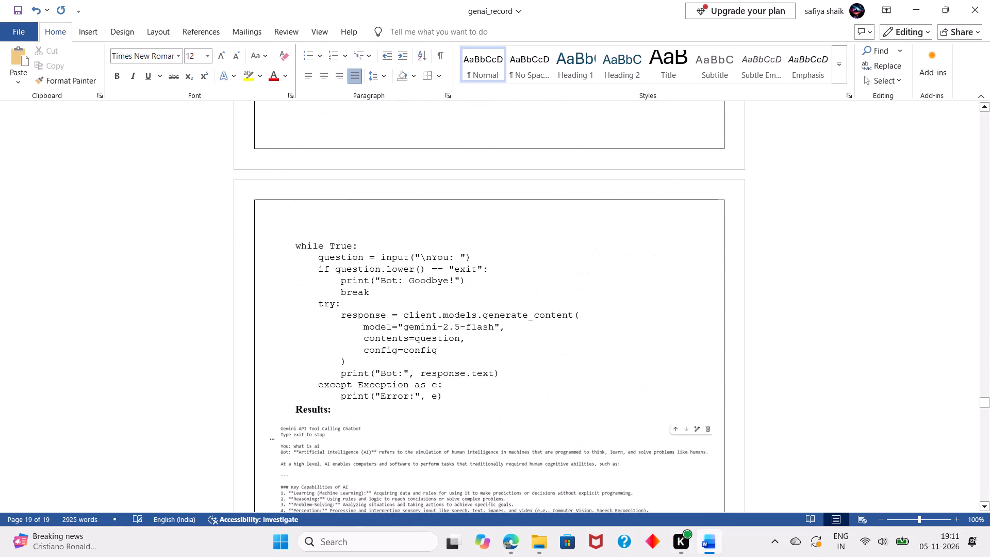
pyautogui.scroll(-5, 327, 286)
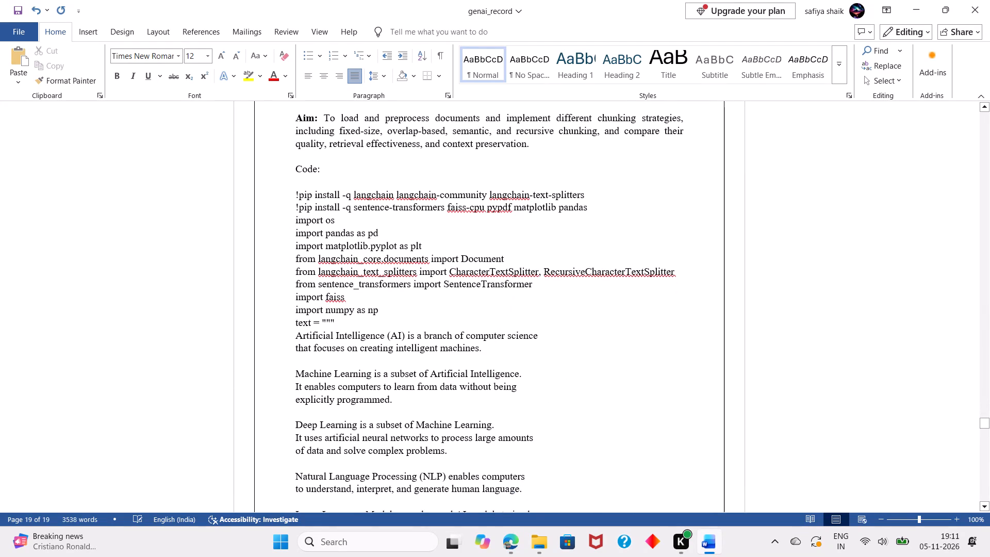
pyautogui.moveTo(296, 171); pyautogui.dragTo(334, 169)
pyautogui.click(341, 143)
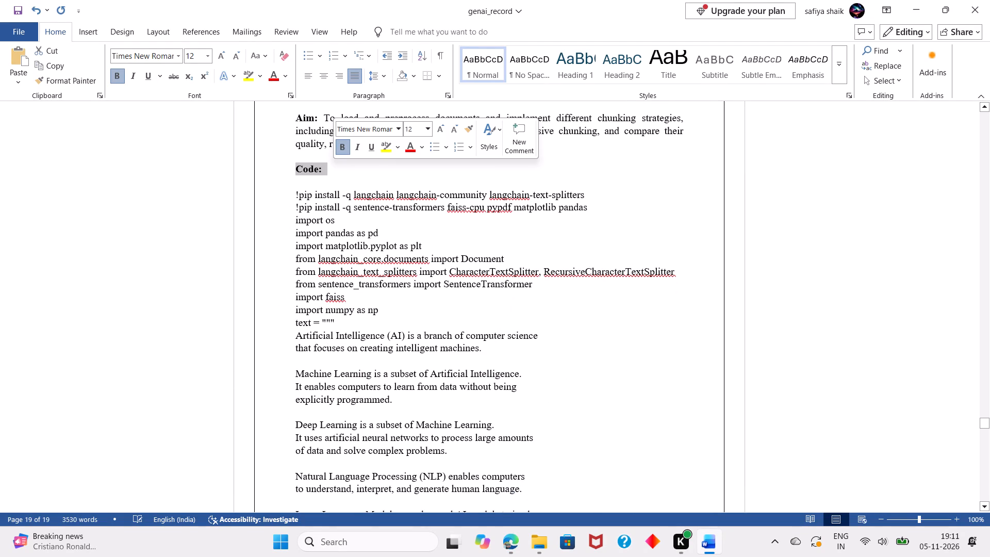
# Delete the blank line between the "Code:" label and the first line of the pasted code.
pyautogui.click(299, 185)
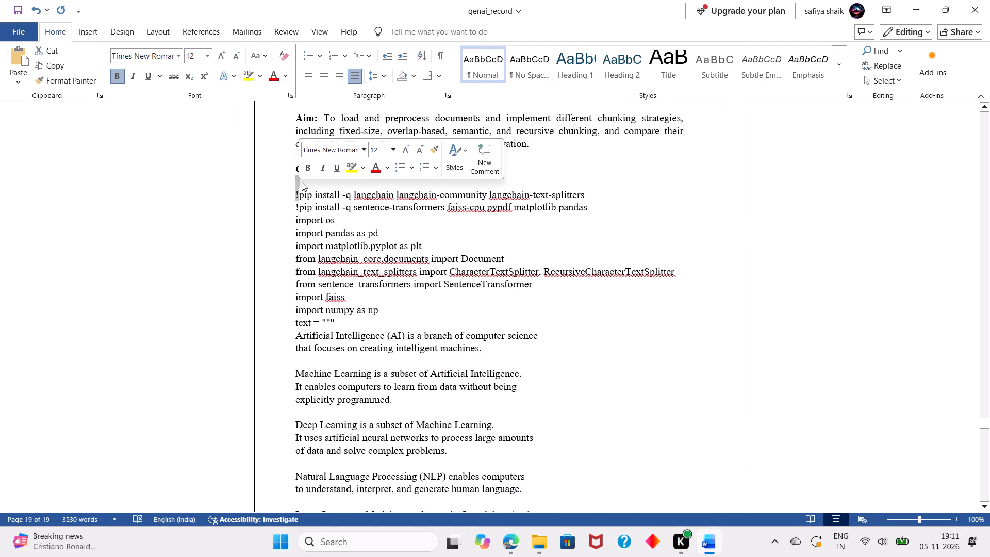
pyautogui.click(302, 182)
pyautogui.click(302, 182)
pyautogui.press('BackSpace')
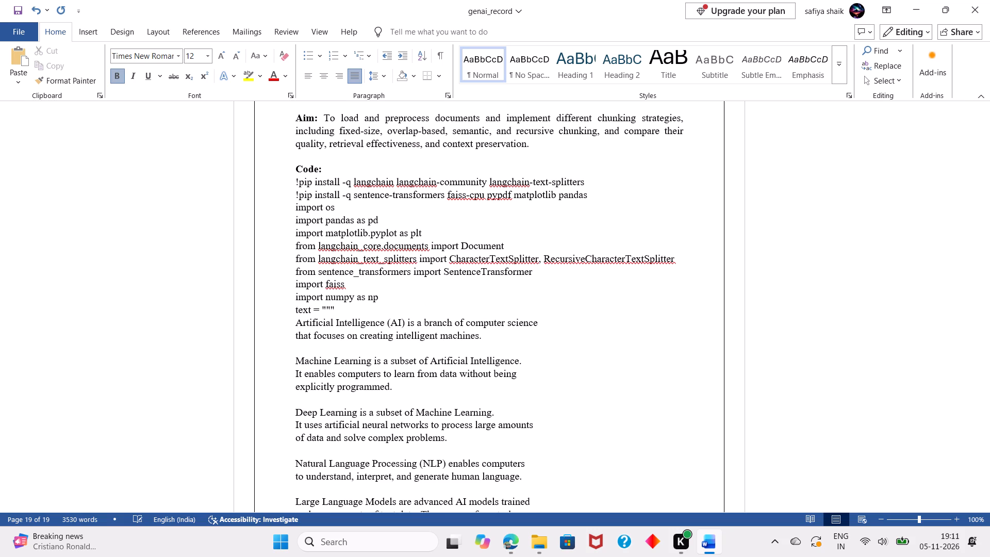
# Format all of Experiment 8's code, from the first pip install line to print(final_comparison), in Courier New, size 11.
pyautogui.moveTo(295, 183); pyautogui.dragTo(439, 504)
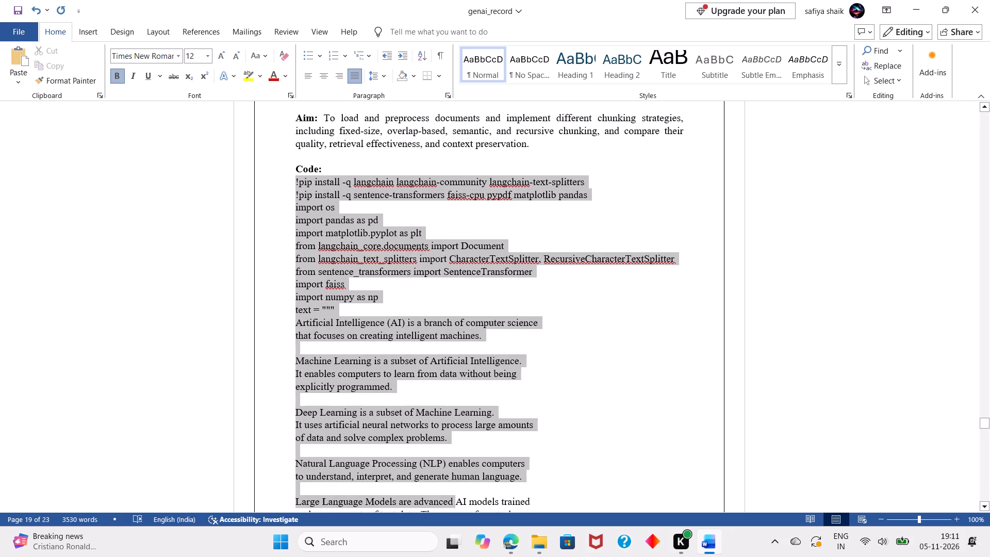
pyautogui.moveTo(439, 504); pyautogui.dragTo(440, 523)
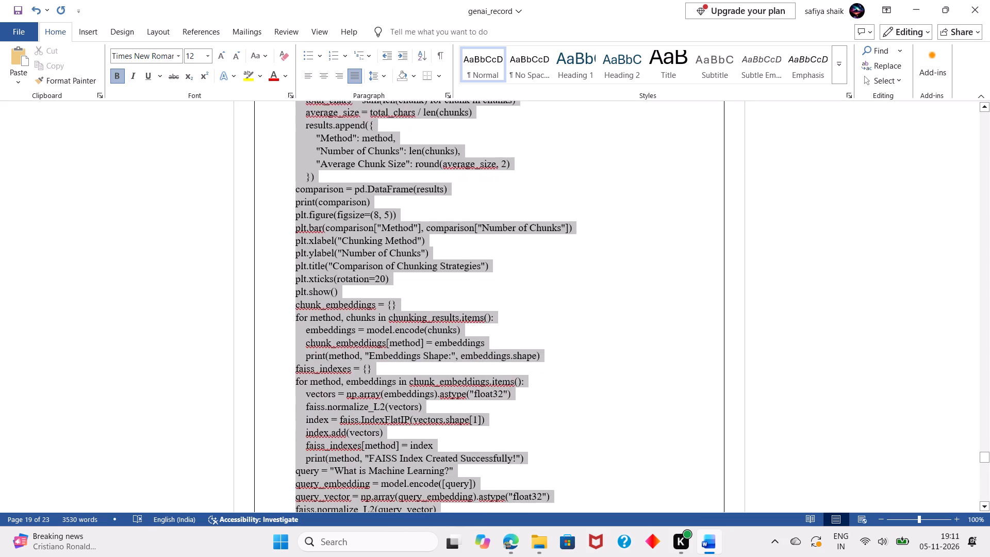
pyautogui.moveTo(440, 523); pyautogui.dragTo(440, 522)
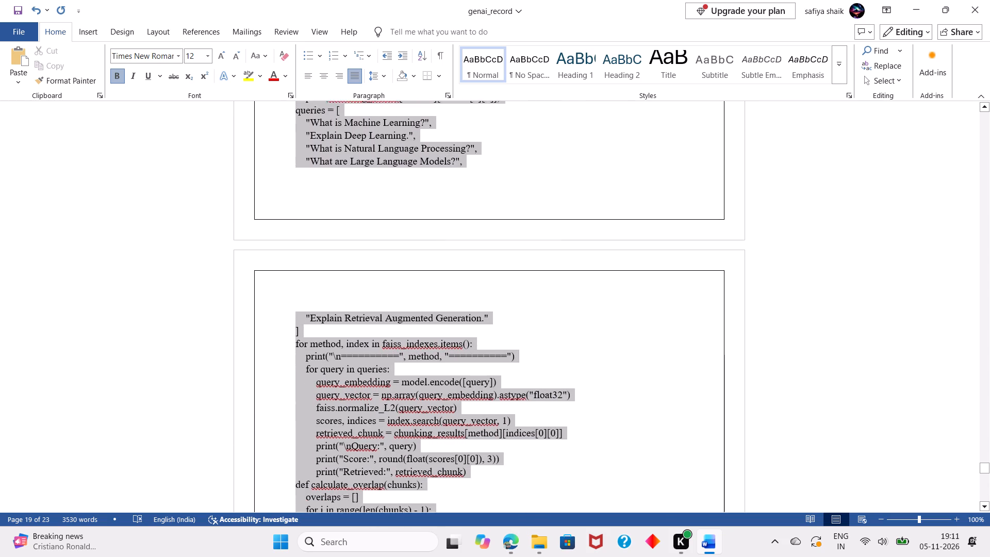
pyautogui.moveTo(440, 522); pyautogui.dragTo(438, 527)
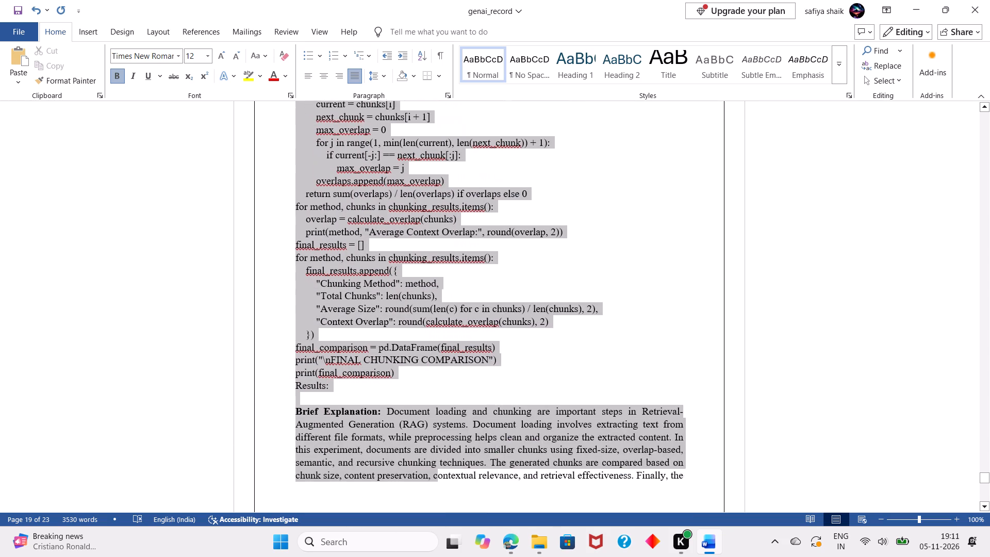
pyautogui.moveTo(438, 527); pyautogui.dragTo(392, 285)
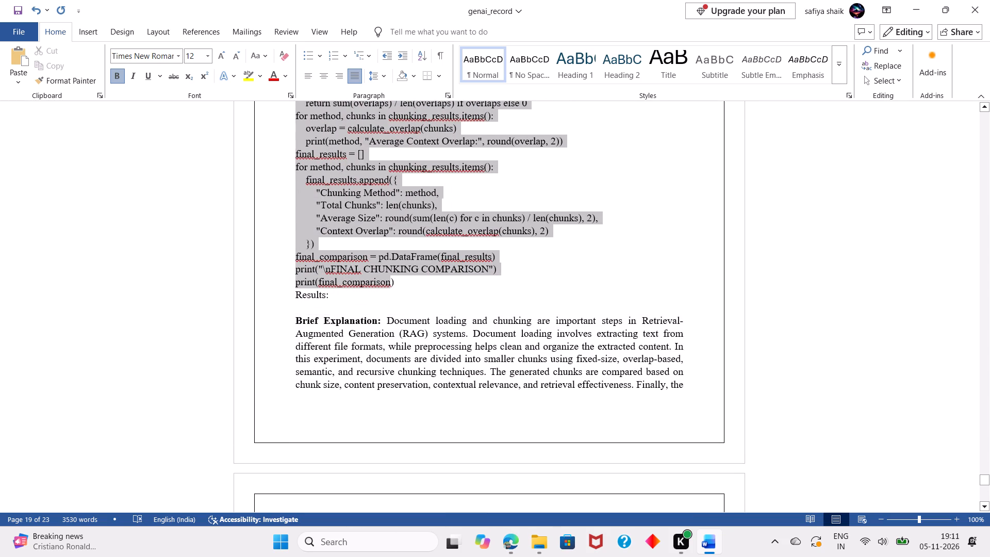
pyautogui.moveTo(392, 285); pyautogui.dragTo(398, 285)
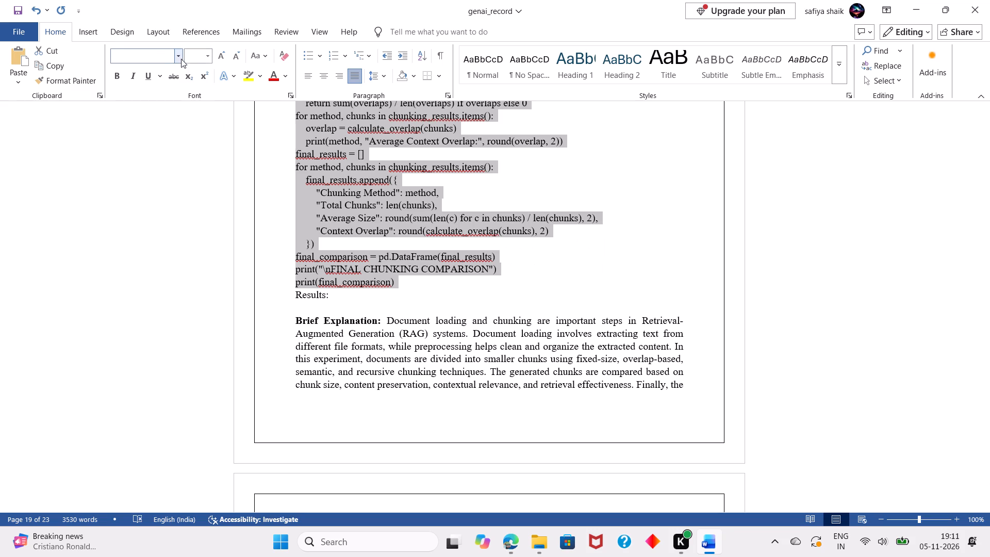
pyautogui.click(178, 57)
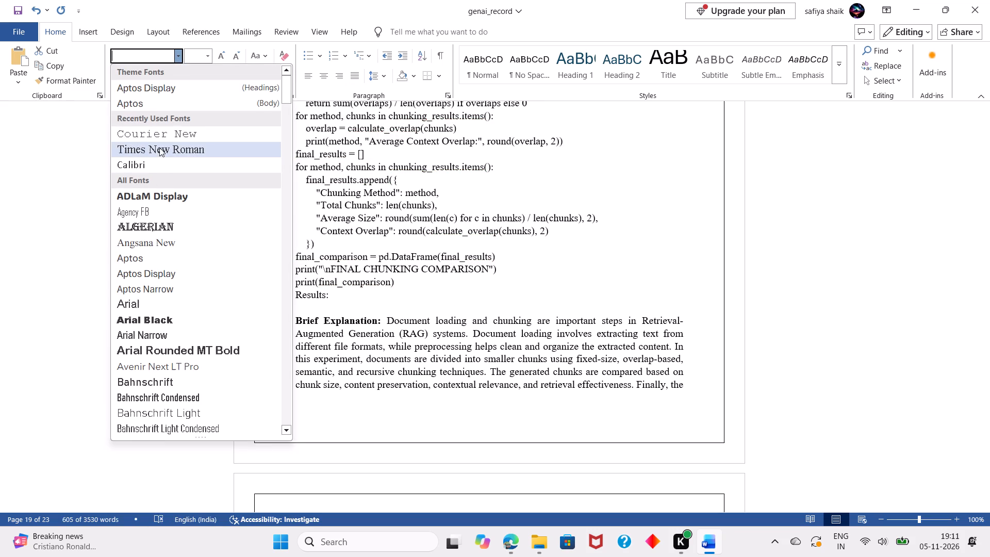
pyautogui.click(164, 133)
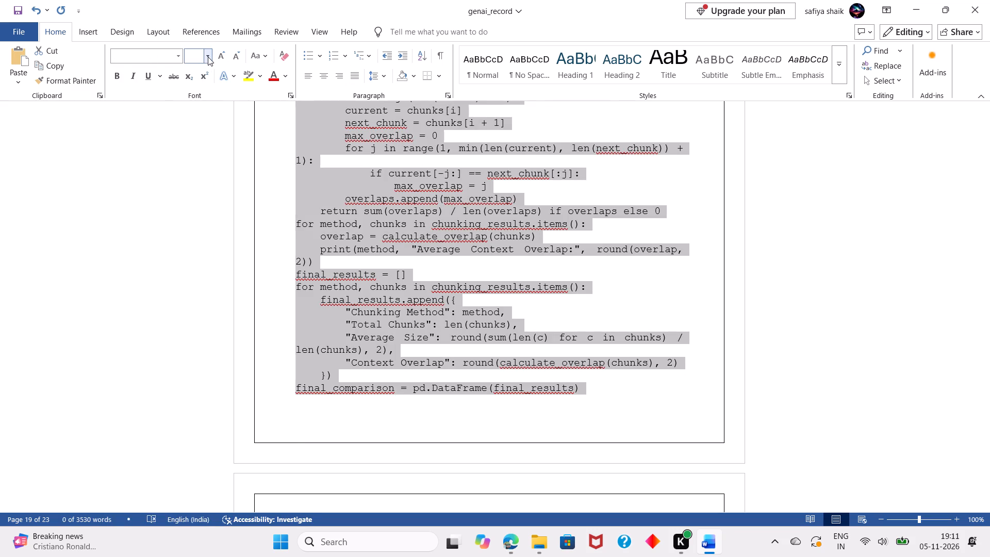
pyautogui.click(208, 57)
pyautogui.click(195, 121)
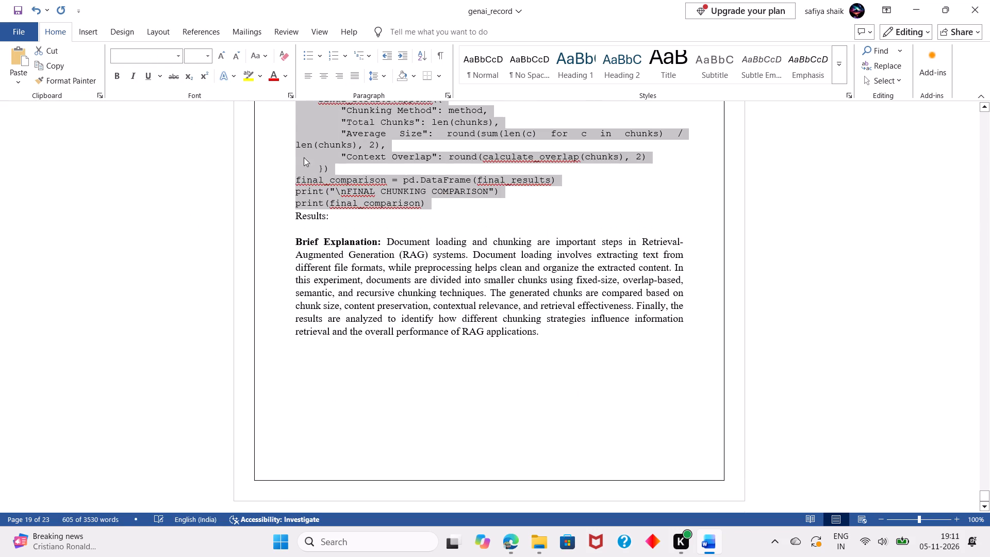
pyautogui.click(403, 213)
# Delete the blank lines before the Machine Learning and Deep Learning paragraphs in the code's text string.
pyautogui.scroll(-4, 403, 213)
pyautogui.scroll(5, 403, 213)
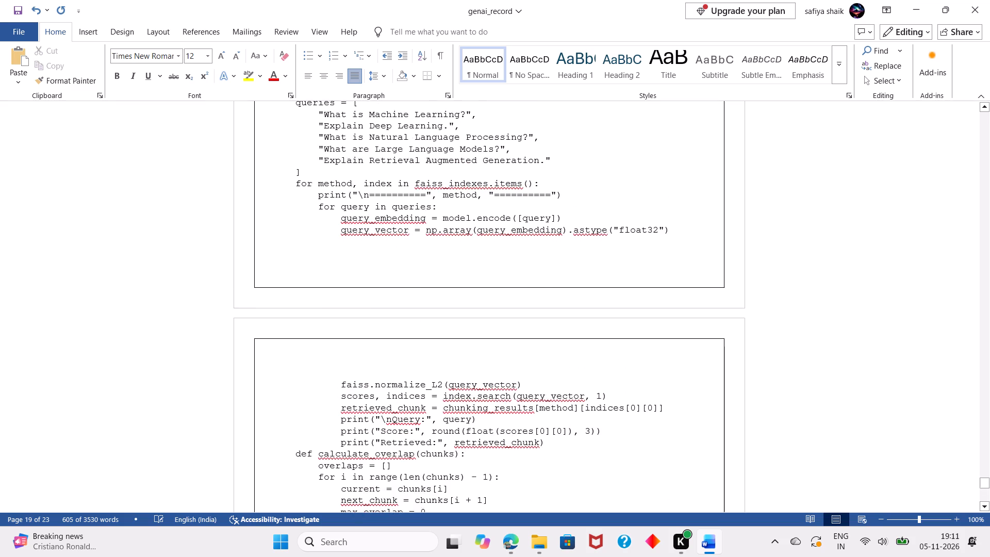
pyautogui.scroll(3, 403, 213)
pyautogui.scroll(-1, 403, 213)
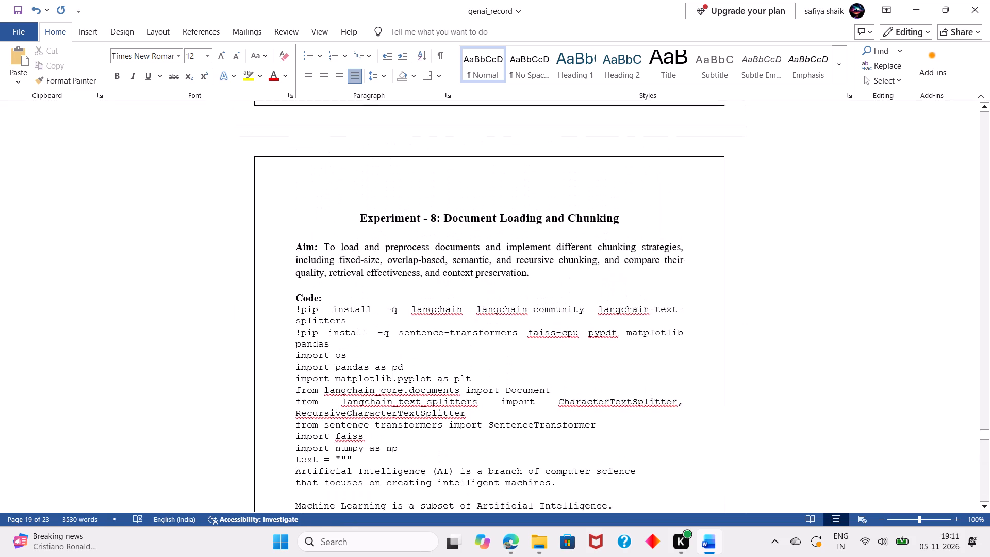
pyautogui.scroll(-1, 403, 213)
pyautogui.scroll(2, 403, 213)
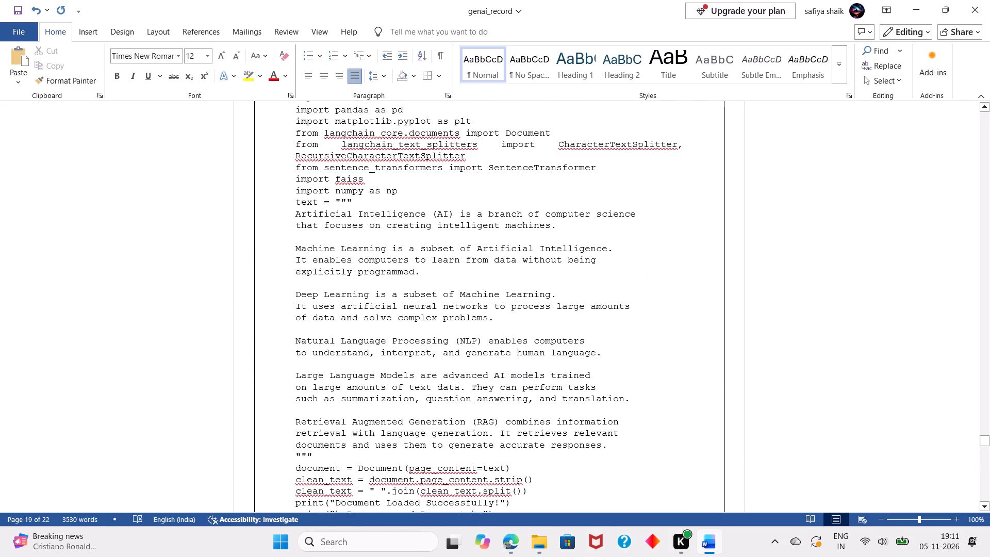
pyautogui.click(323, 239)
pyautogui.press('BackSpace')
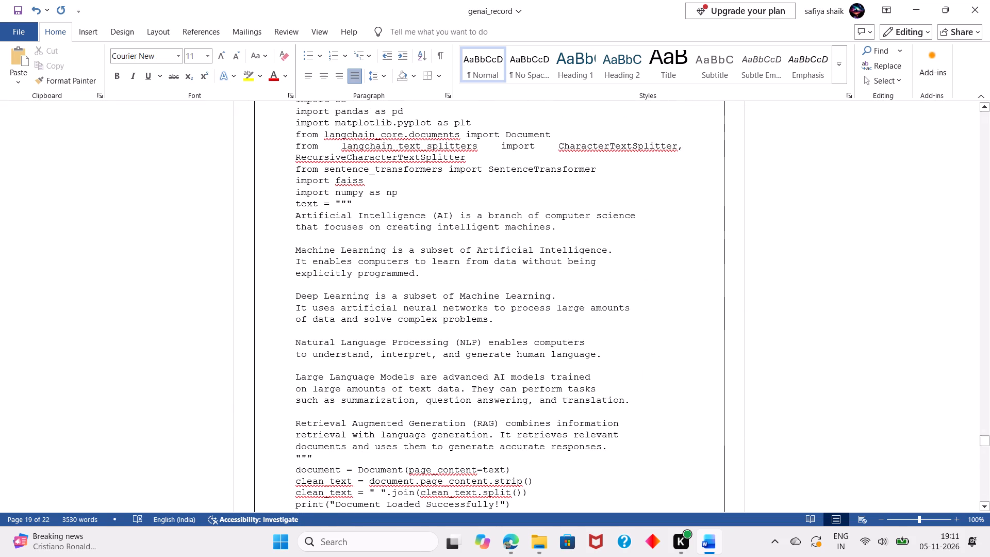
pyautogui.press('Down')
pyautogui.press('Down')
pyautogui.press('Down')
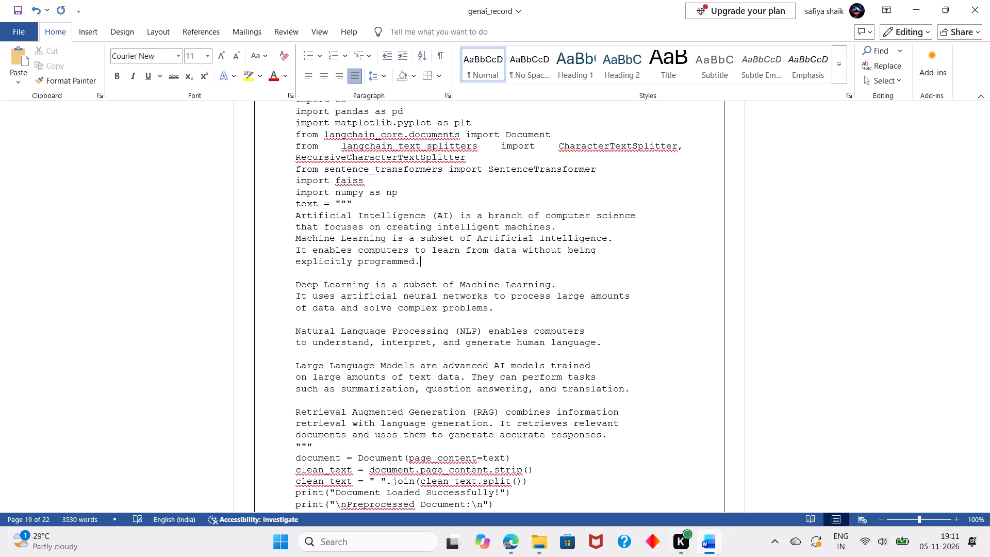
pyautogui.press('Down')
pyautogui.press('BackSpace')
# Delete the blank lines before the Natural Language Processing, Large Language Models and Retrieval Augmented Generation paragraphs in the text string.
pyautogui.press('Down')
pyautogui.press('Down')
pyautogui.press('Down')
pyautogui.press('Down')
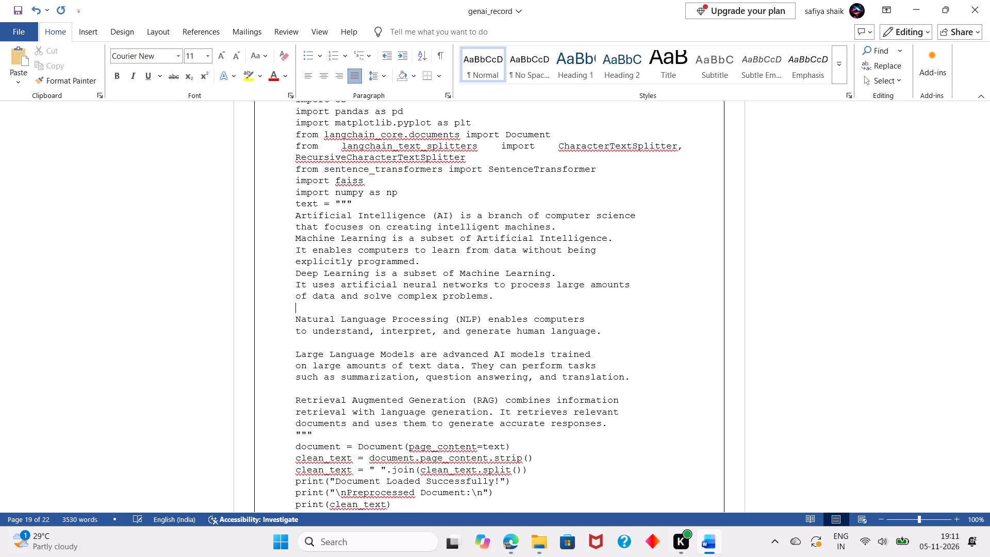
pyautogui.press('BackSpace')
pyautogui.press('Down')
pyautogui.press('Down')
pyautogui.press('Down')
pyautogui.press('BackSpace')
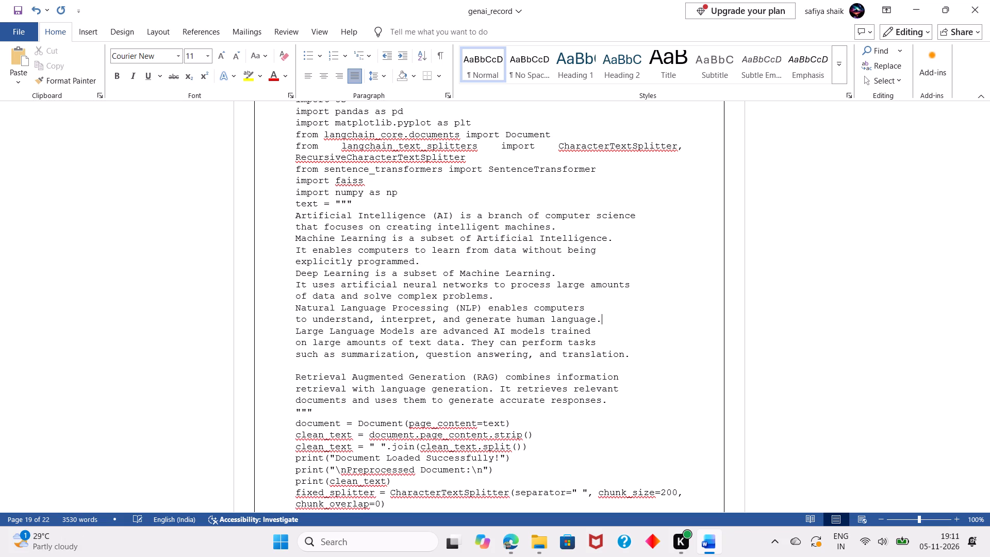
pyautogui.press('Down')
pyautogui.press('Down')
pyautogui.press('Down')
pyautogui.press('Down')
pyautogui.press('BackSpace')
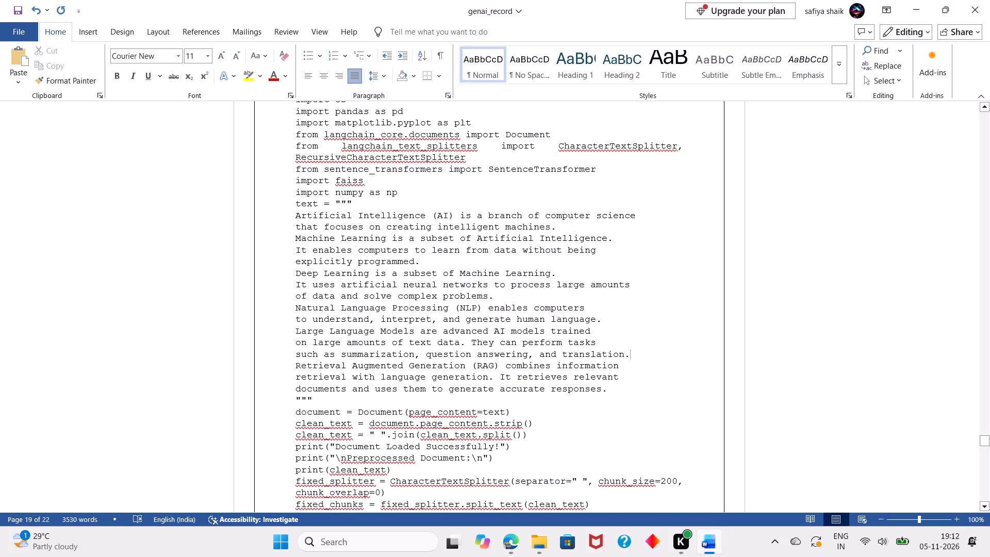
# Join the text string's opening triple quotes to its first line and the closing triple quotes to its last line.
pyautogui.click(296, 218)
pyautogui.press('BackSpace')
pyautogui.click(299, 389)
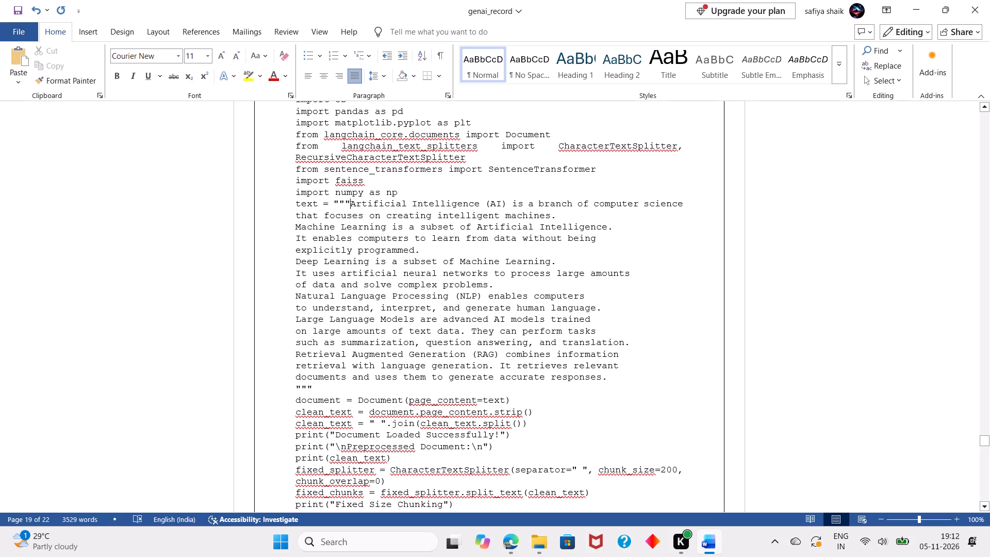
pyautogui.press('Left')
pyautogui.press('BackSpace')
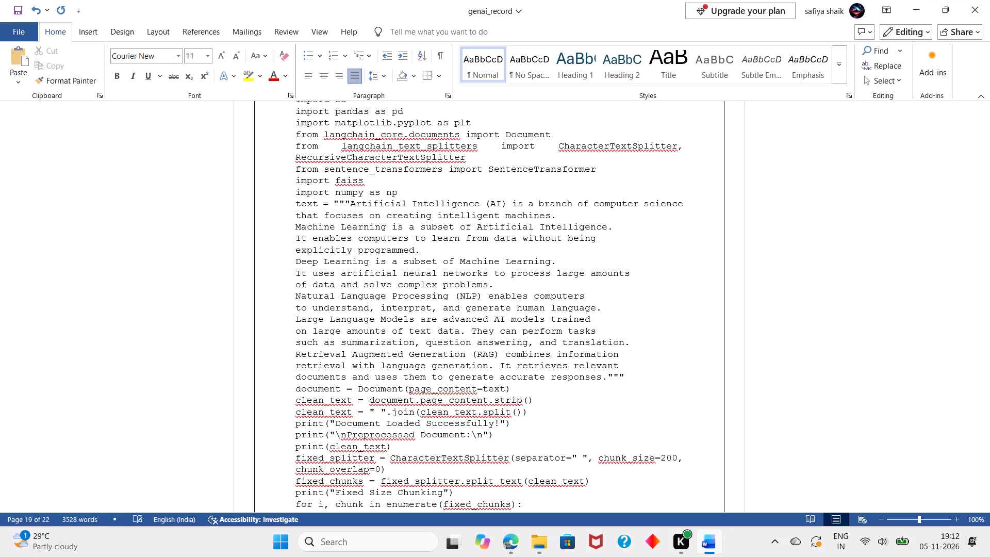
# Join the closing brace of chunking_results to its Recursive line and trim that entry to recursive_chunk.
pyautogui.scroll(-4, 299, 389)
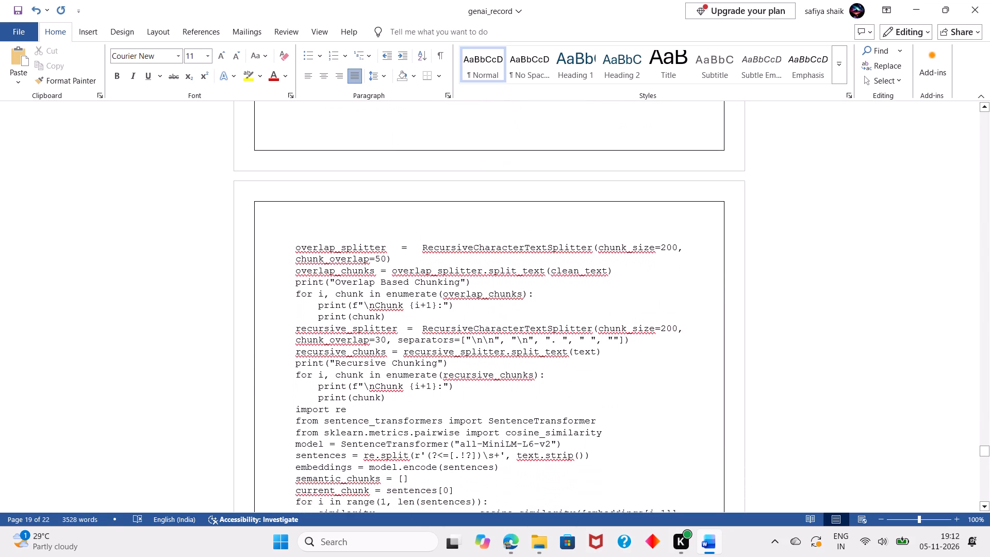
pyautogui.scroll(-3, 299, 389)
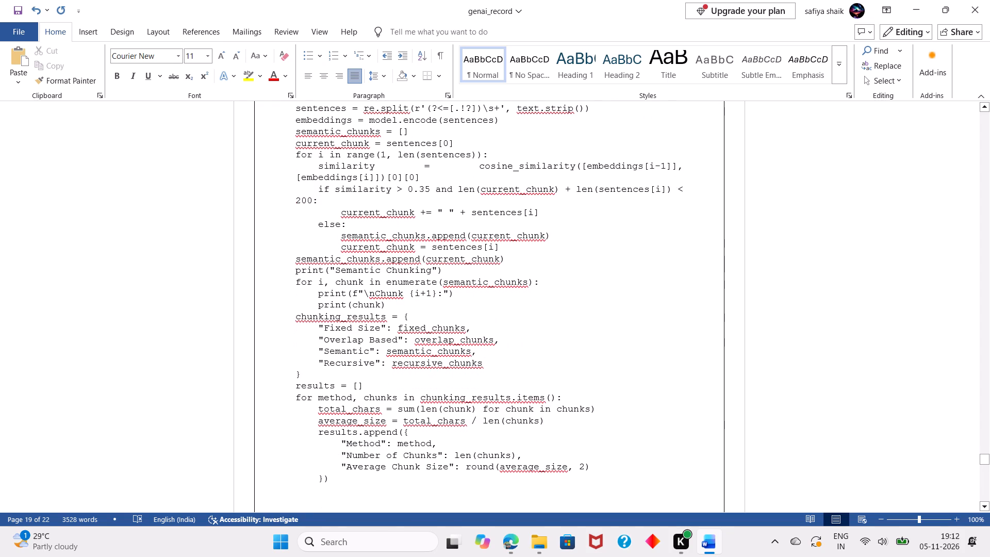
pyautogui.scroll(-2, 299, 389)
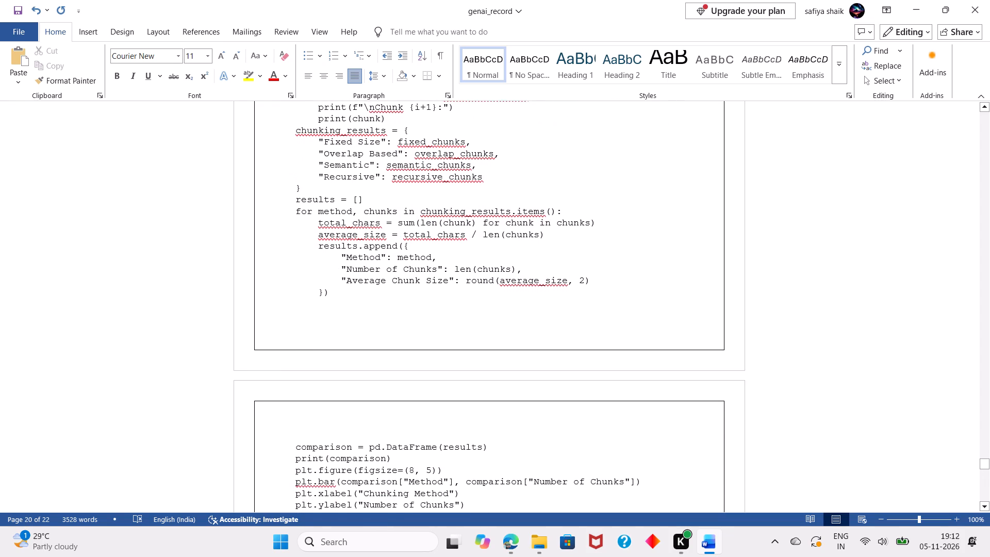
pyautogui.click(295, 188)
pyautogui.press('BackSpace')
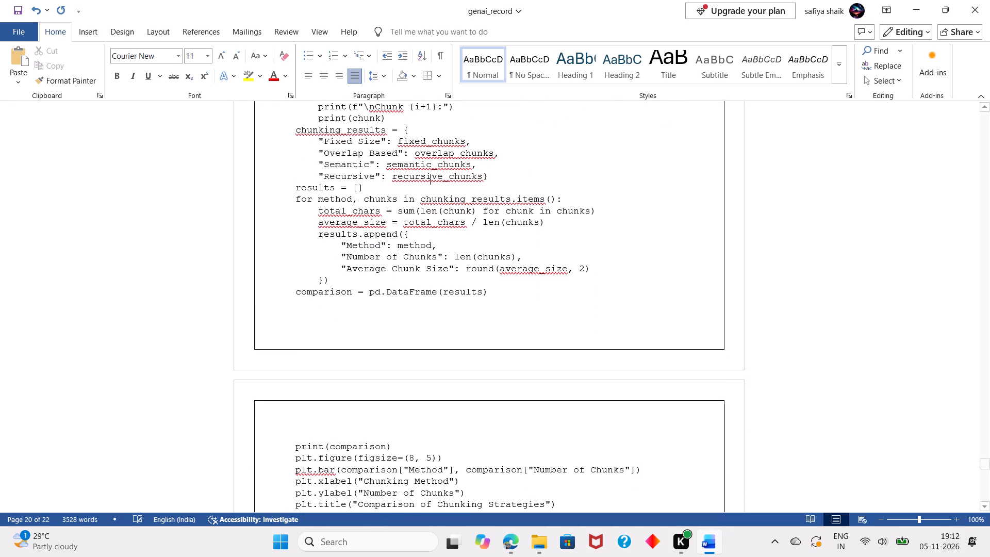
pyautogui.press('BackSpace')
# Join the closing braces of results.append to the end of the Average Chunk Size line.
pyautogui.click(320, 280)
pyautogui.press('BackSpace')
pyautogui.press('BackSpace')
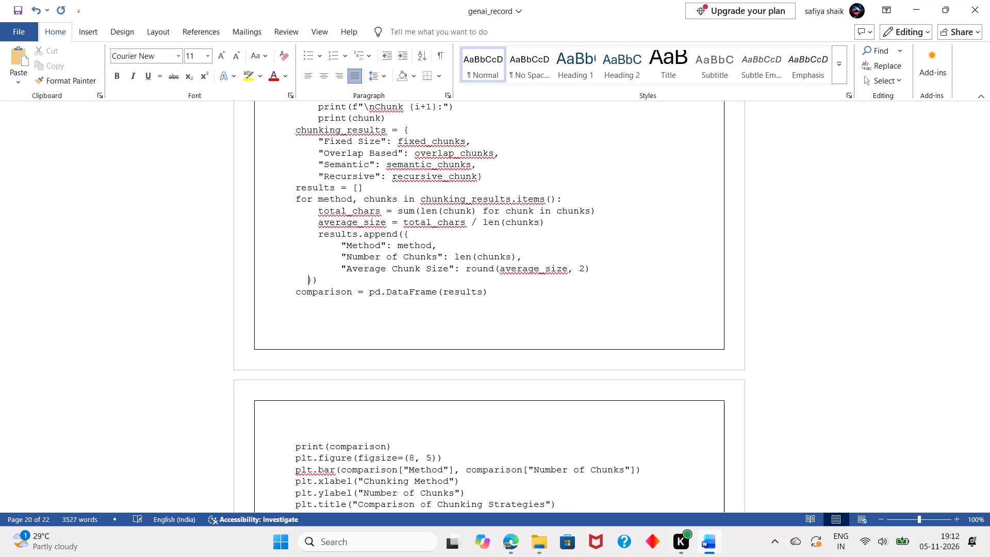
pyautogui.press('BackSpace')
pyautogui.press('BackSpace')
pyautogui.press('BackSpace')
# Review Experiment 8's remaining code, Results heading and Brief Explanation, and recheck the layout back to the experiment title.
pyautogui.scroll(-2, 320, 280)
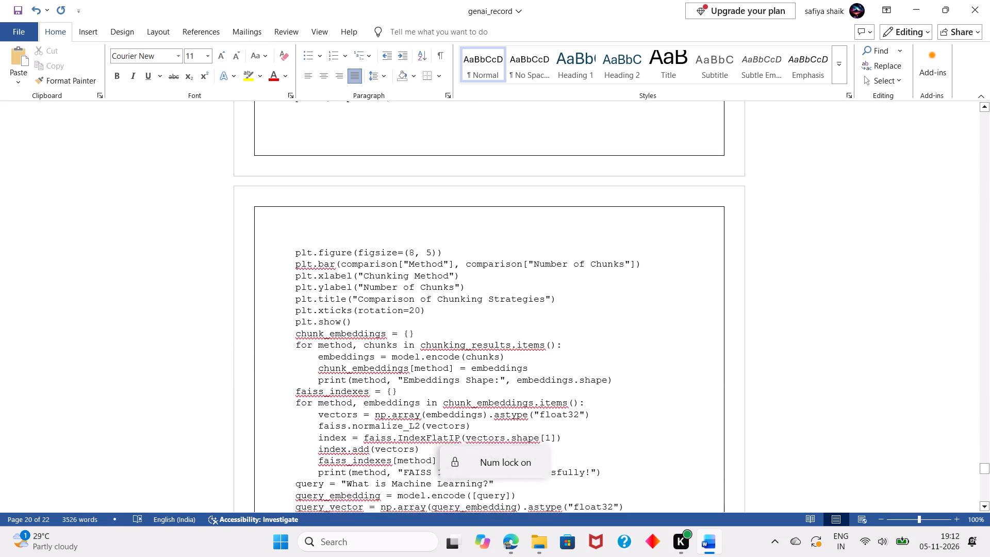
pyautogui.scroll(-1, 320, 280)
pyautogui.hscroll(1, 320, 280)
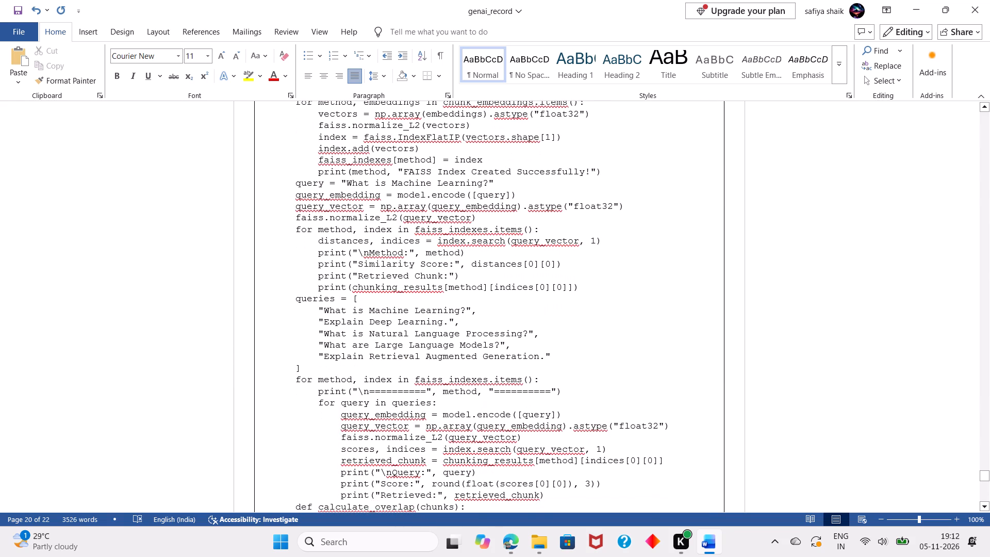
pyautogui.scroll(-4, 311, 358)
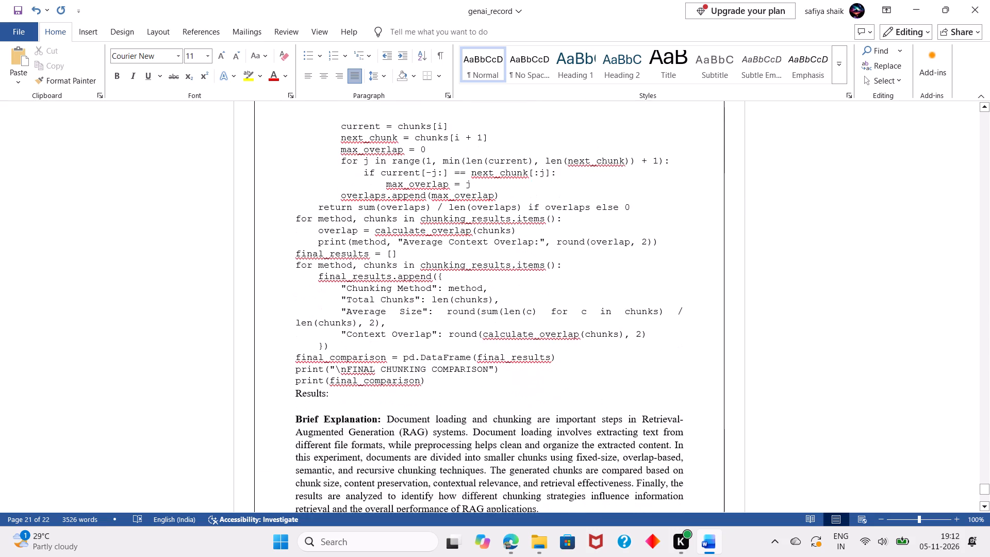
pyautogui.scroll(-3, 311, 358)
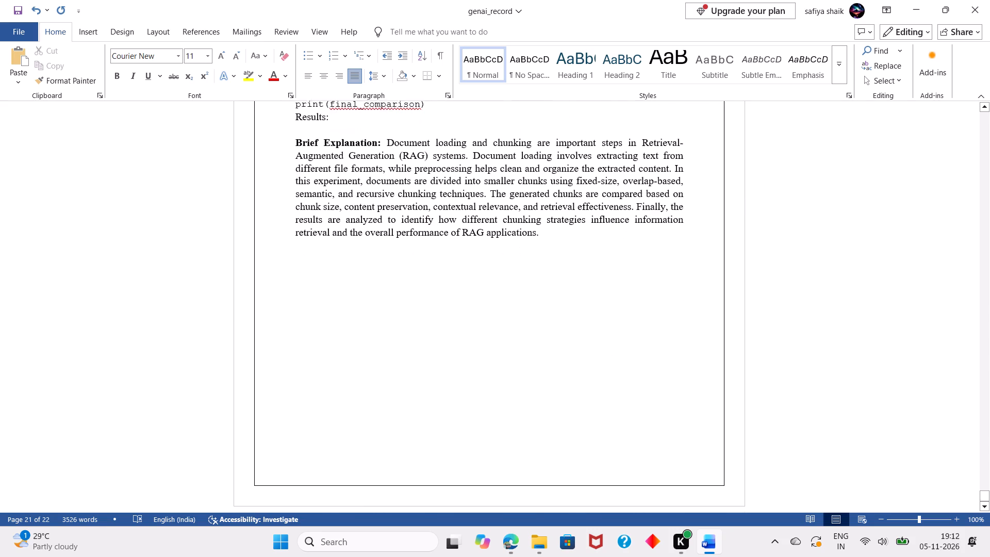
pyautogui.scroll(2, 311, 358)
pyautogui.scroll(-1, 311, 358)
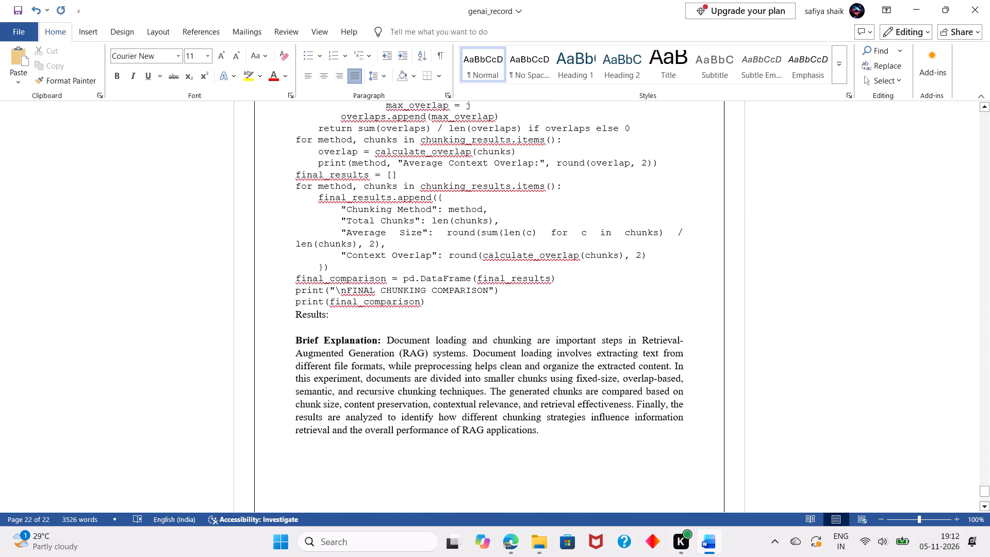
pyautogui.scroll(-1, 311, 358)
pyautogui.scroll(13, 311, 358)
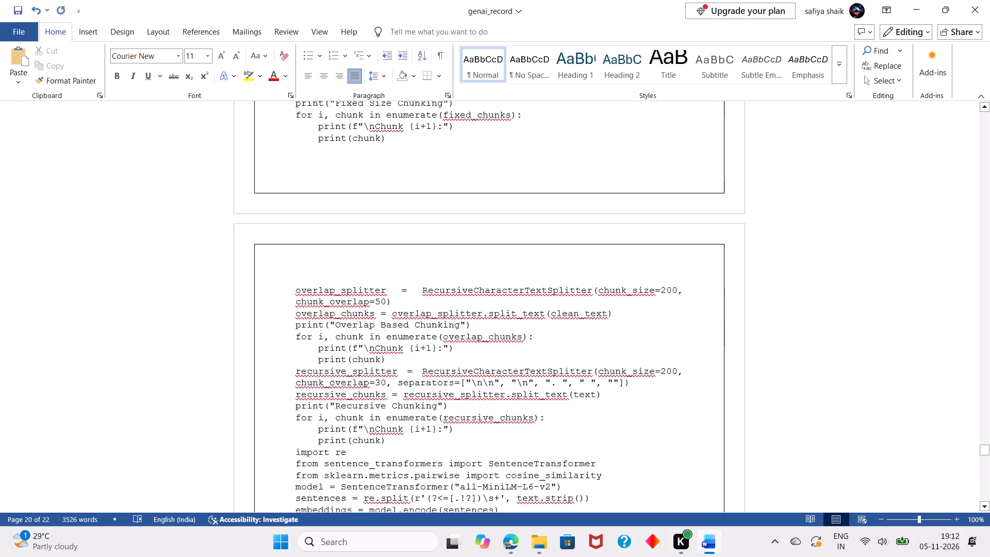
pyautogui.scroll(5, 311, 358)
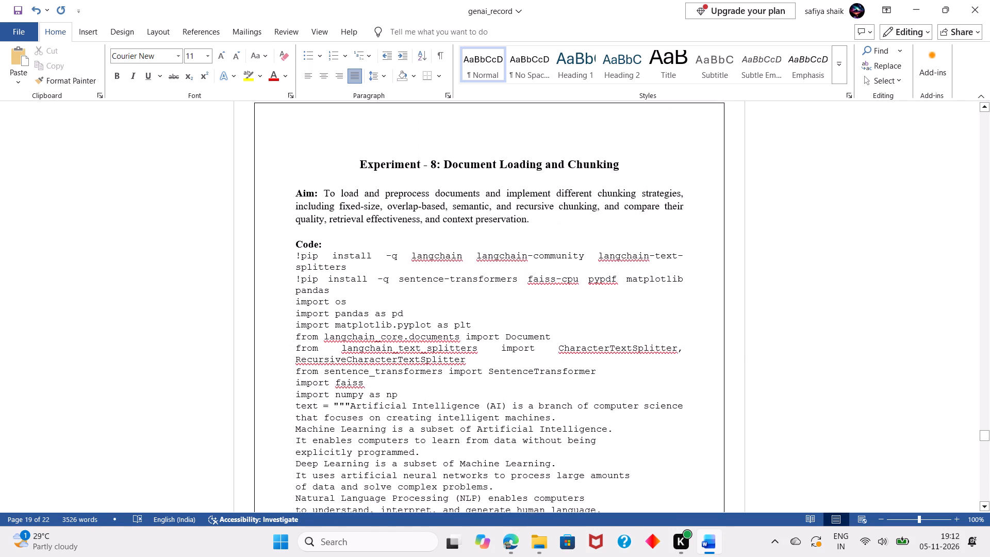
# Insert a blank line after print(final_comparison) and make the Results: heading bold.
pyautogui.scroll(-6, 311, 358)
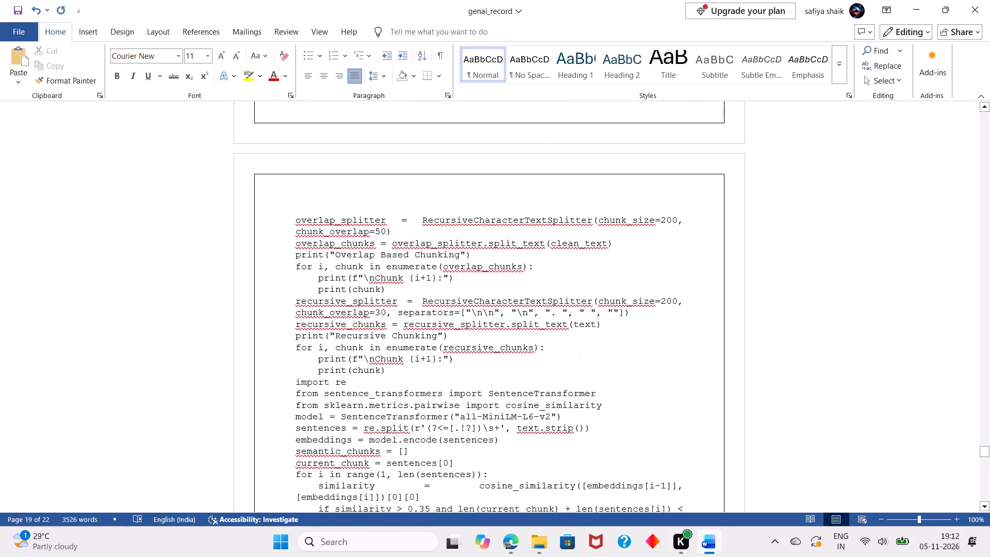
pyautogui.scroll(-5, 311, 358)
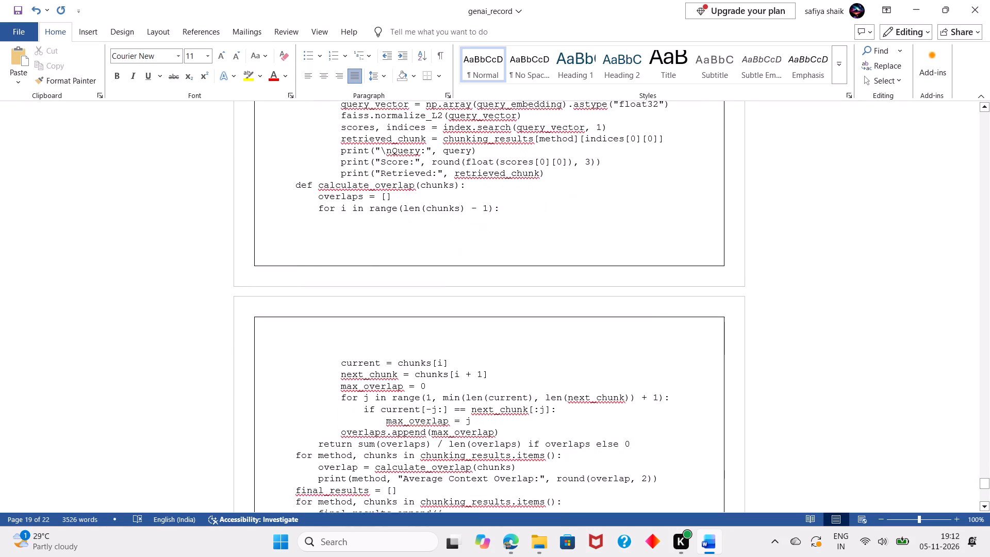
pyautogui.scroll(-1, 311, 358)
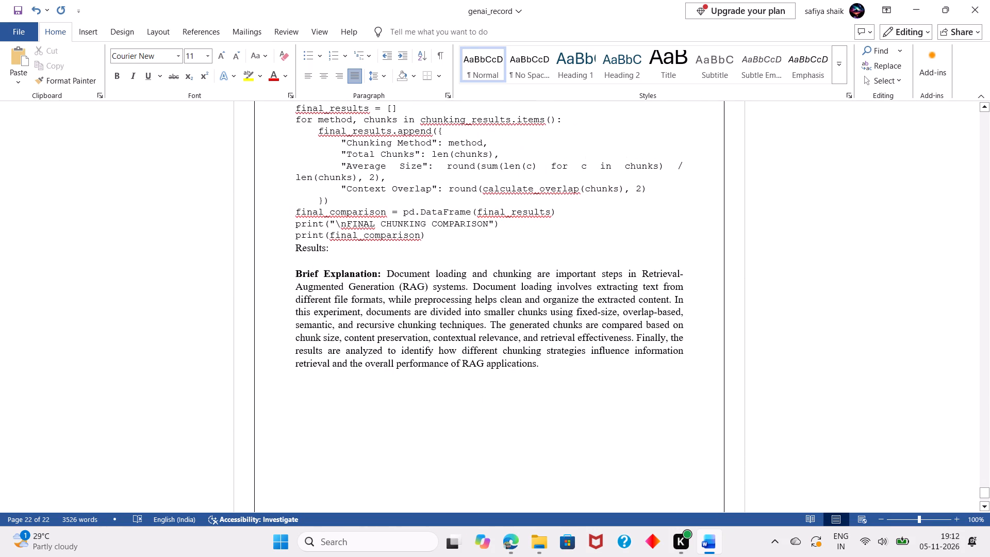
pyautogui.click(431, 235)
pyautogui.press('Return')
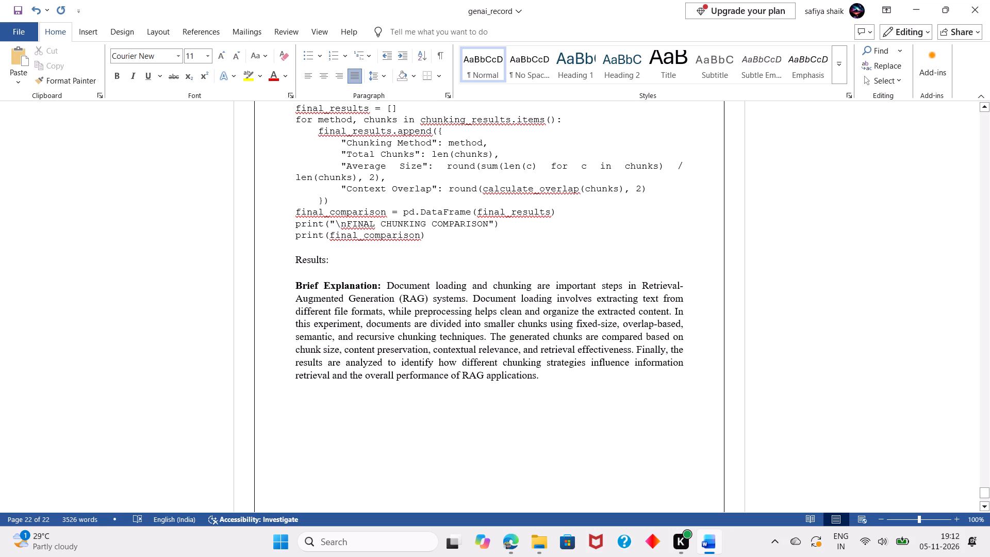
pyautogui.moveTo(296, 258); pyautogui.dragTo(329, 263)
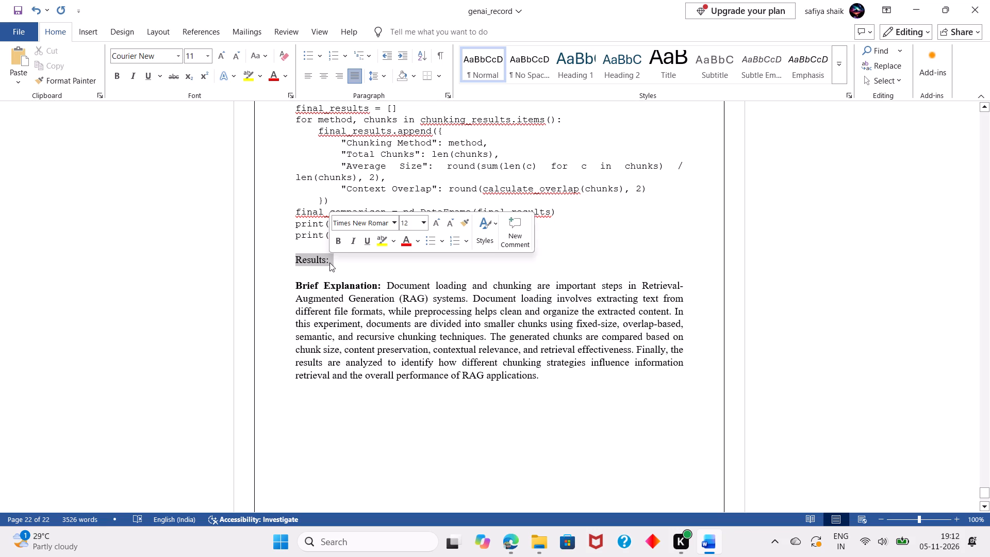
pyautogui.click(343, 243)
# Add another empty line between the Results: heading and the Brief Explanation.
pyautogui.click(344, 267)
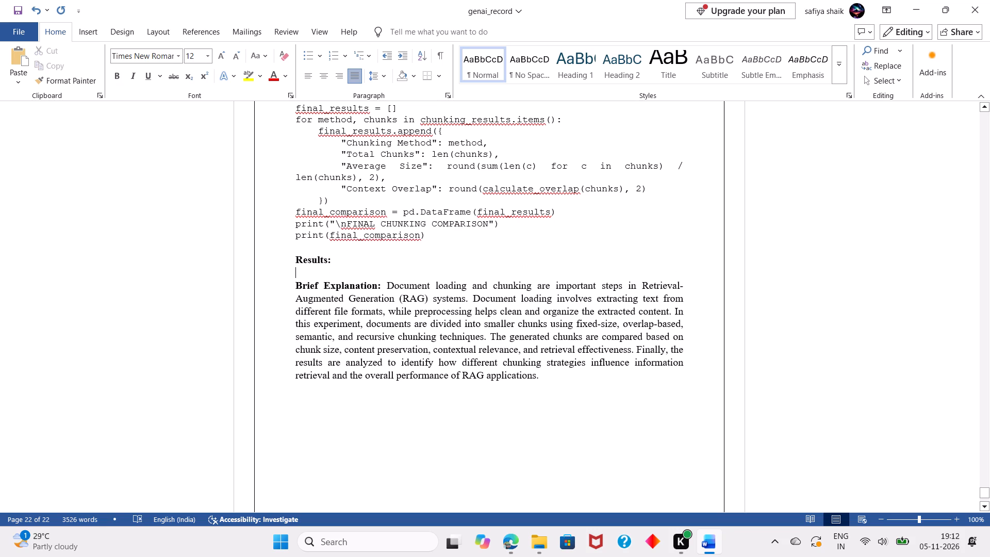
pyautogui.press('Return')
pyautogui.scroll(-2, 344, 267)
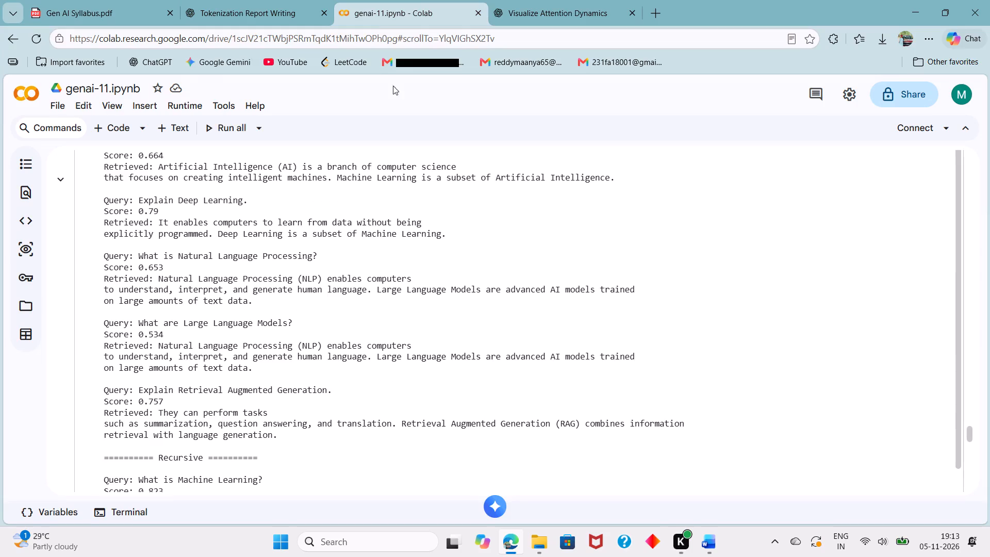
pyautogui.scroll(5, 322, 293)
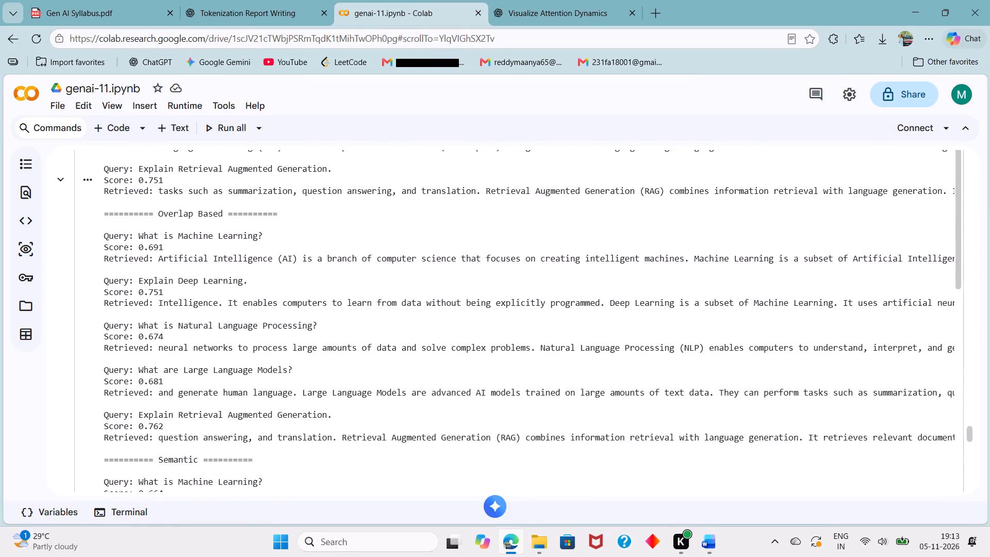
pyautogui.scroll(5, 322, 293)
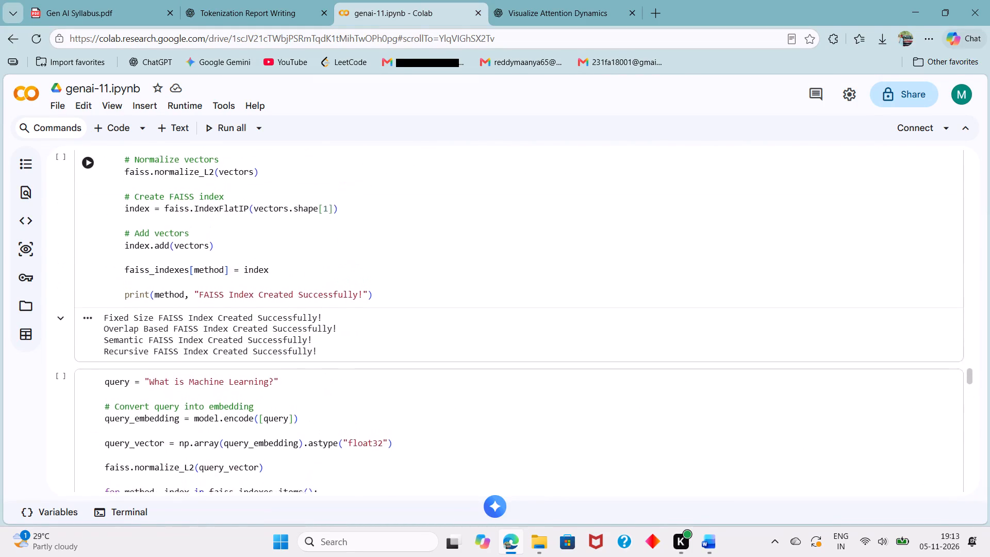
pyautogui.scroll(4, 322, 293)
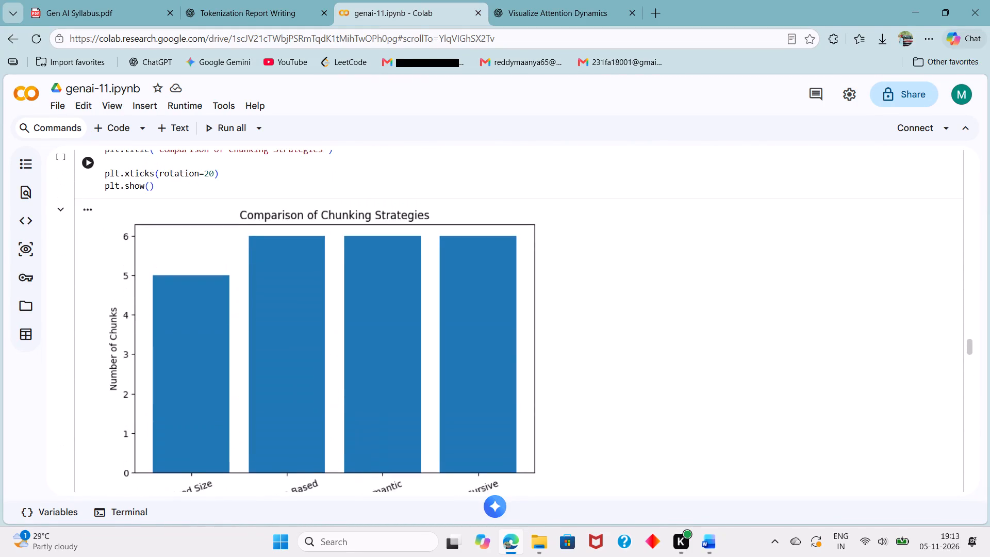
pyautogui.scroll(-1, 322, 293)
pyautogui.rightClick(294, 287)
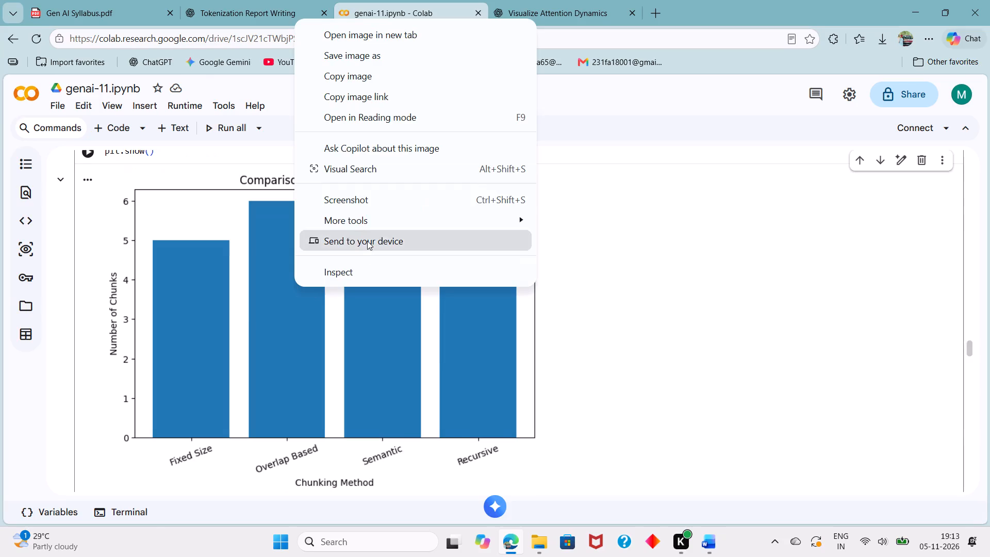
pyautogui.click(358, 80)
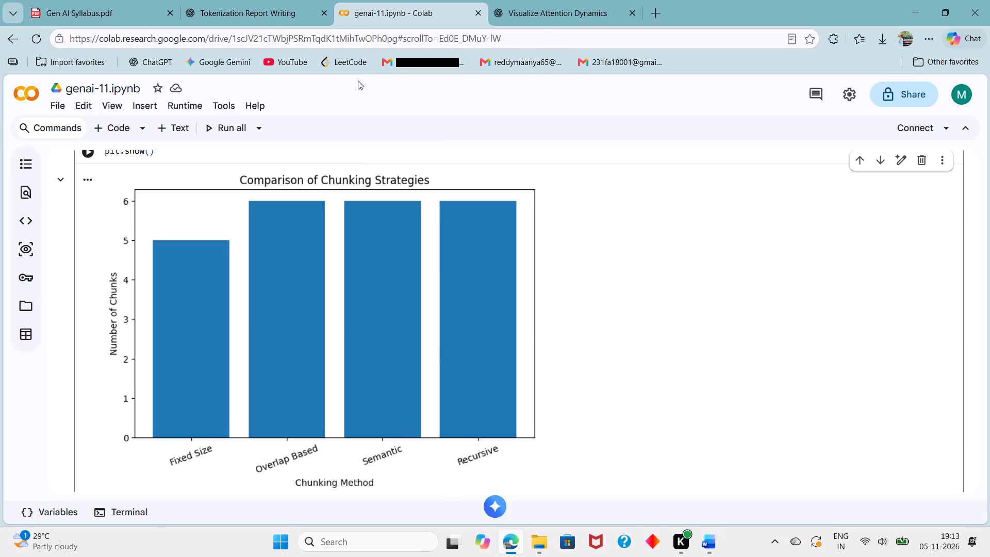
pyautogui.scroll(-2, 364, 256)
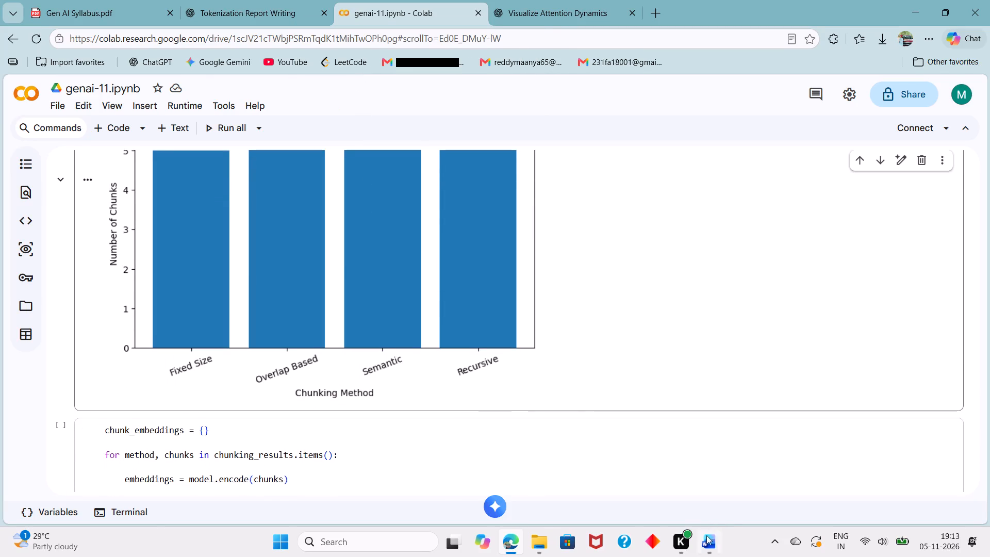
pyautogui.click(706, 535)
pyautogui.scroll(1, 411, 302)
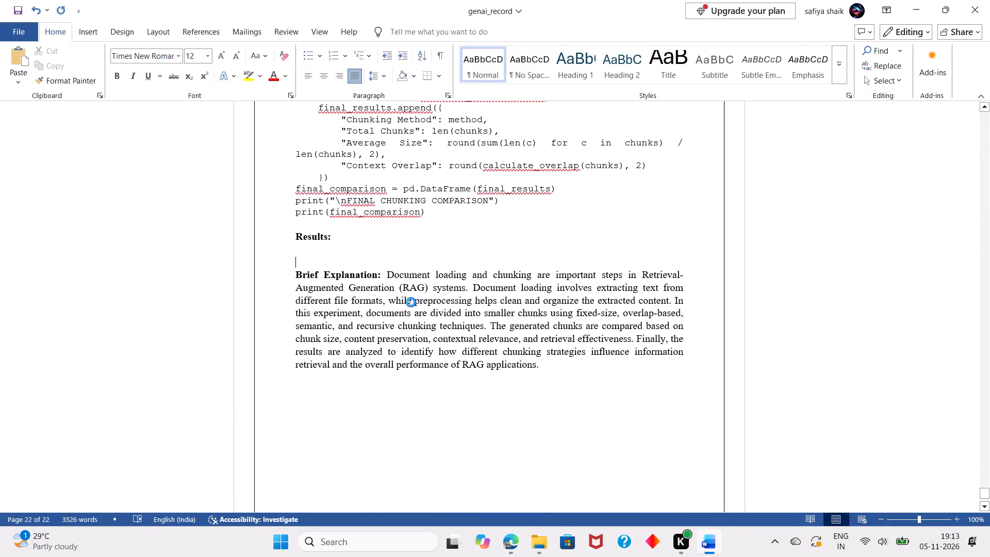
pyautogui.hotkey('ctrl', 'v')
# Set the pasted Comparison of Chunking Strategies chart to wrap in front of text and shrink it to about half its size.
pyautogui.click(480, 290)
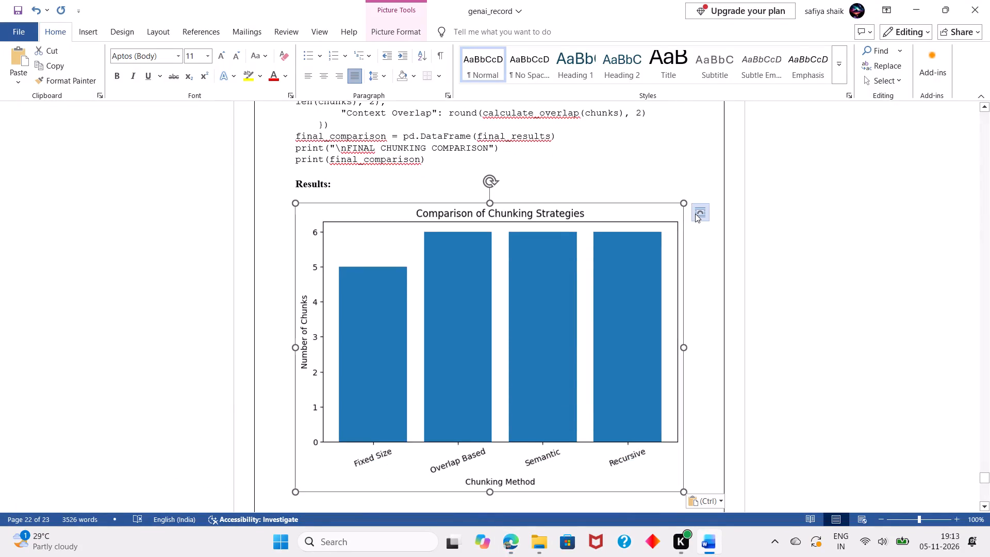
pyautogui.click(695, 214)
pyautogui.click(785, 332)
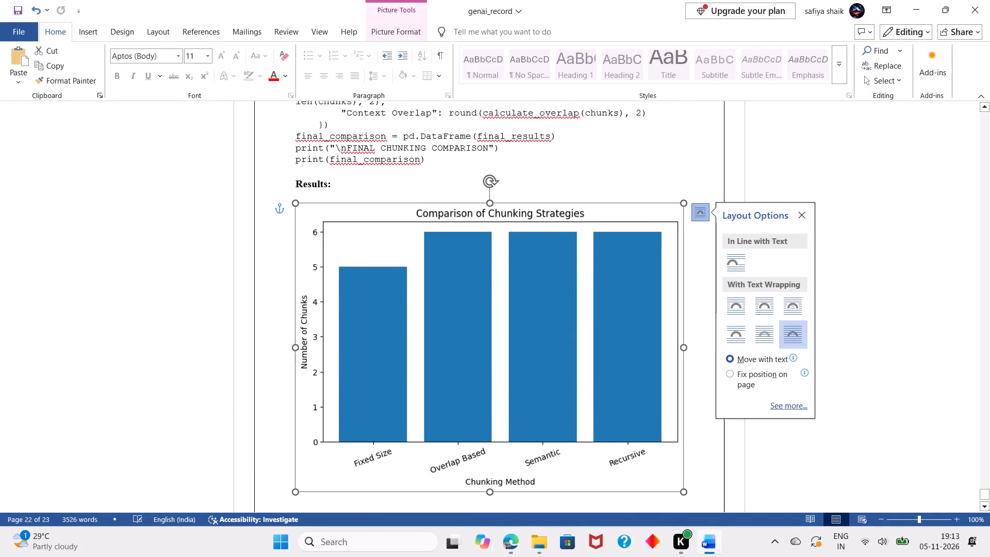
pyautogui.scroll(-1, 625, 302)
pyautogui.moveTo(680, 429); pyautogui.dragTo(679, 429)
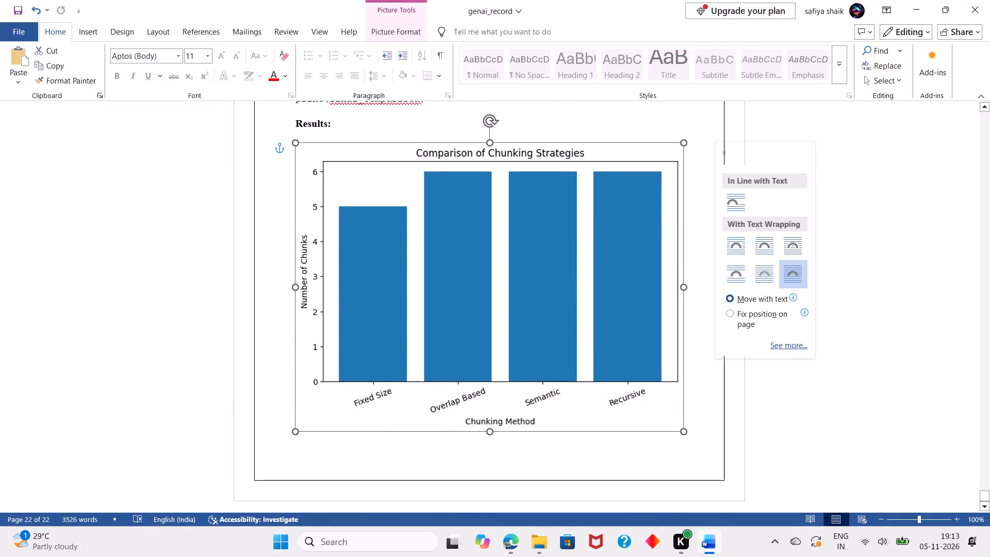
pyautogui.moveTo(679, 429); pyautogui.dragTo(445, 302)
# Move the chart up out of the way and insert eight blank lines before the Brief Explanation paragraph.
pyautogui.scroll(2, 445, 302)
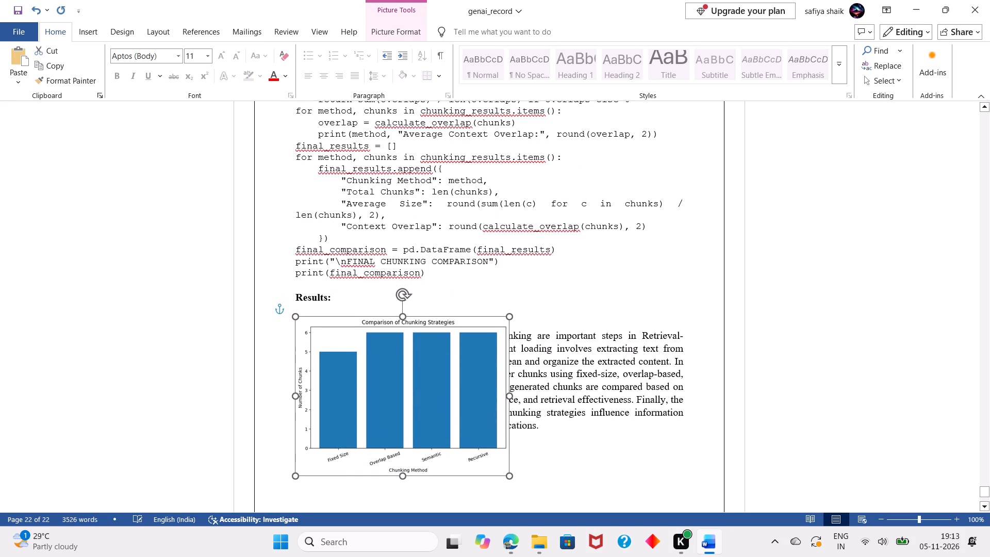
pyautogui.moveTo(406, 352); pyautogui.dragTo(504, 175)
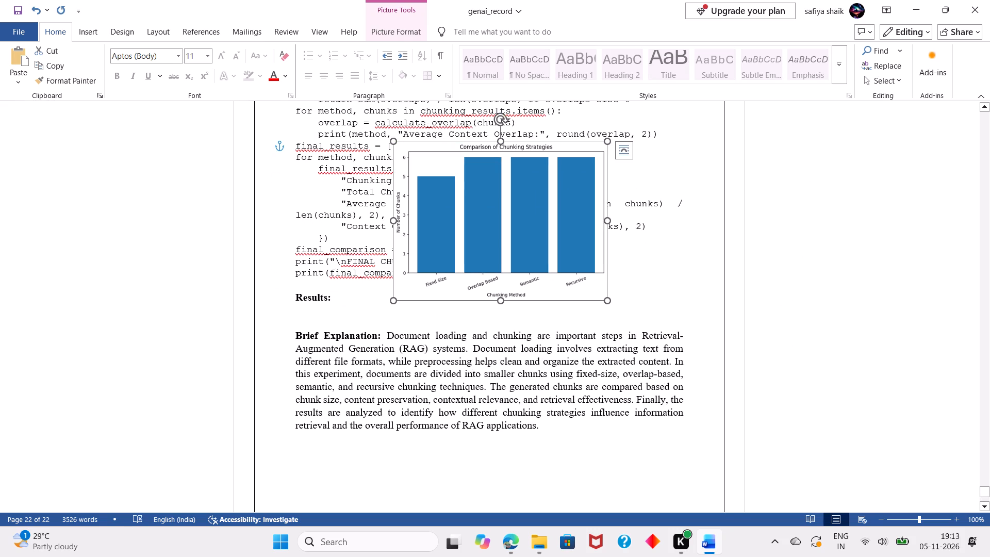
pyautogui.click(295, 332)
pyautogui.press('Return')
pyautogui.press('Return')
pyautogui.press('Return')
pyautogui.press('Return')
pyautogui.press('Return')
pyautogui.press('Return')
pyautogui.press('Return')
pyautogui.press('Return')
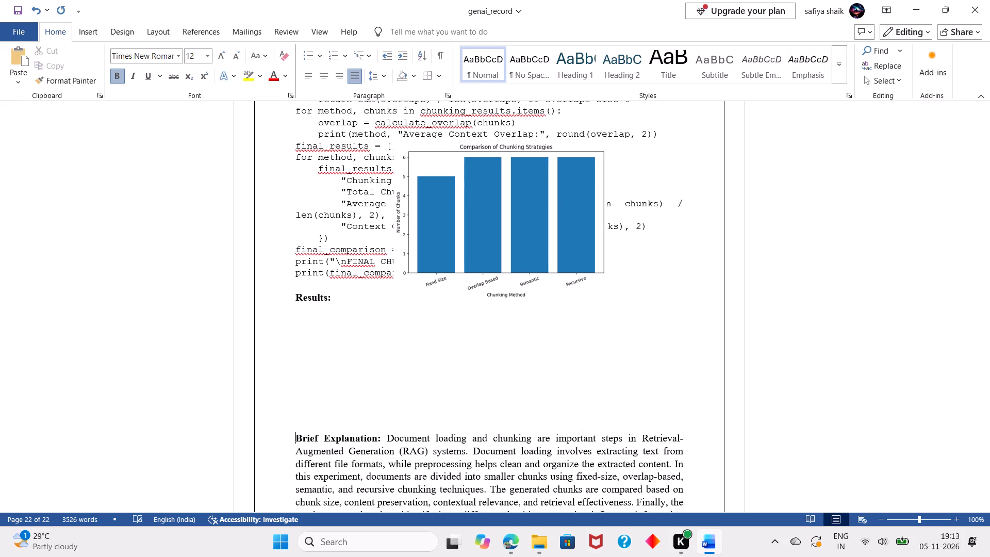
# Place the chart just below Results:, slightly past the left text margin, and add five more blank lines before the Brief Explanation.
pyautogui.moveTo(466, 208); pyautogui.dragTo(385, 342)
pyautogui.scroll(-1, 385, 342)
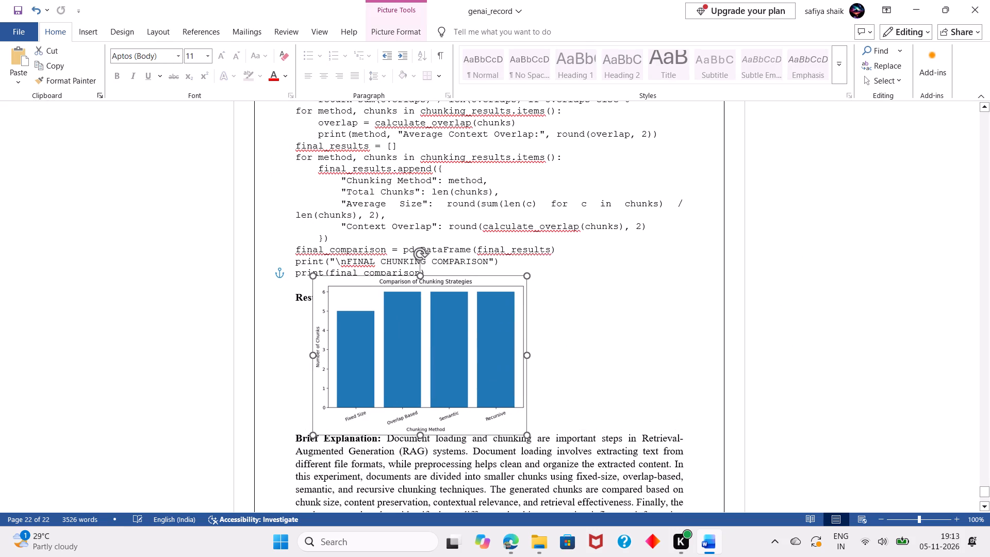
pyautogui.scroll(-1, 385, 342)
pyautogui.click(294, 264)
pyautogui.press('Return')
pyautogui.press('Return')
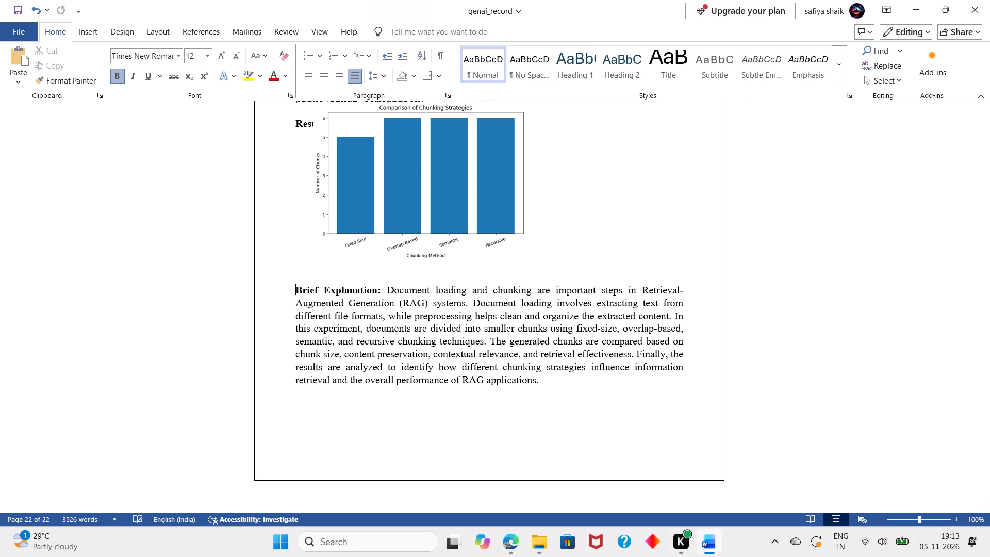
pyautogui.press('Return')
pyautogui.press('Return')
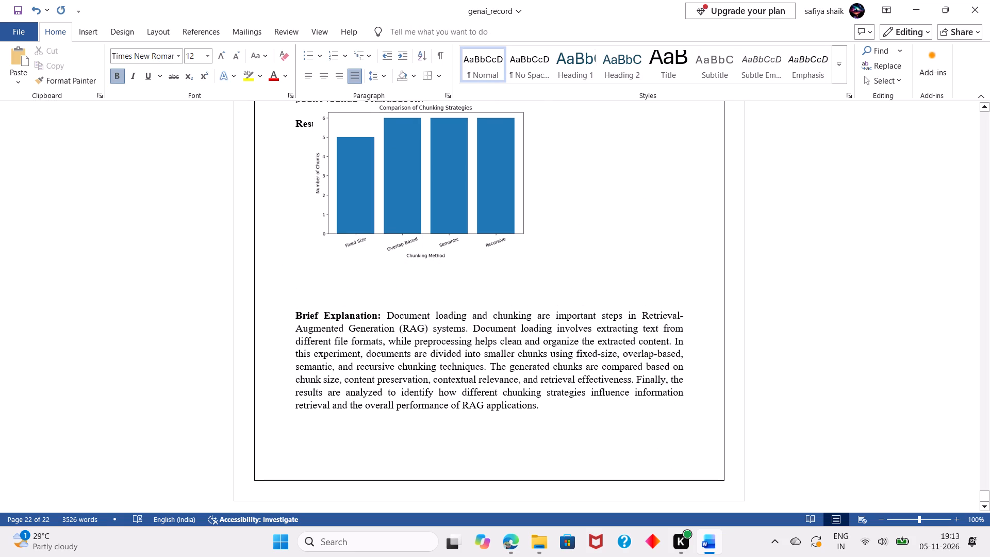
pyautogui.moveTo(387, 180); pyautogui.dragTo(364, 217)
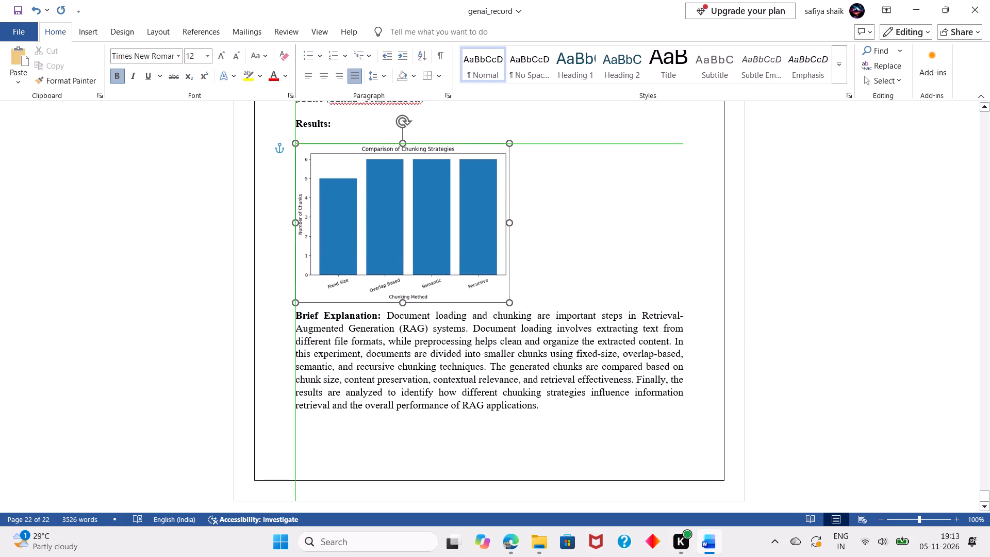
pyautogui.click(433, 430)
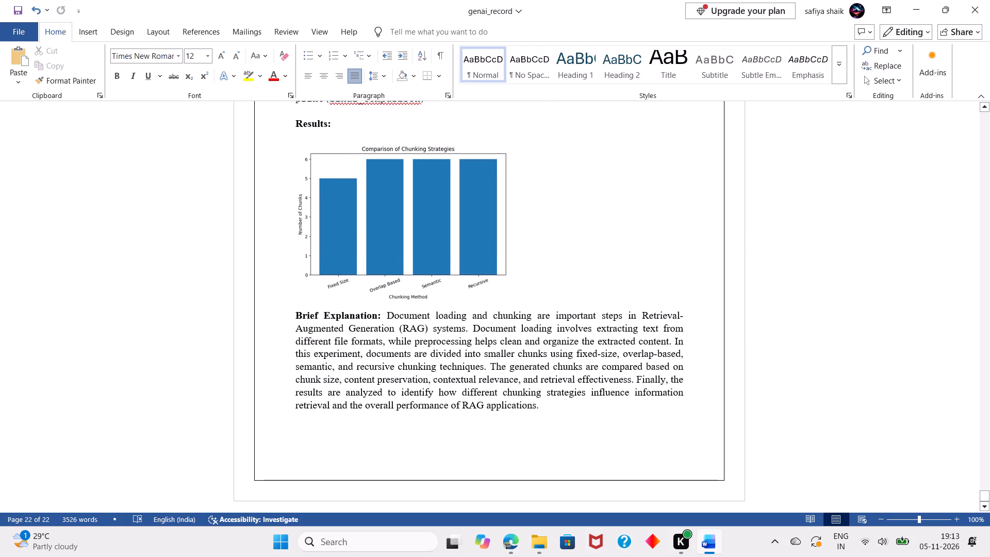
pyautogui.click(296, 314)
pyautogui.press('Return')
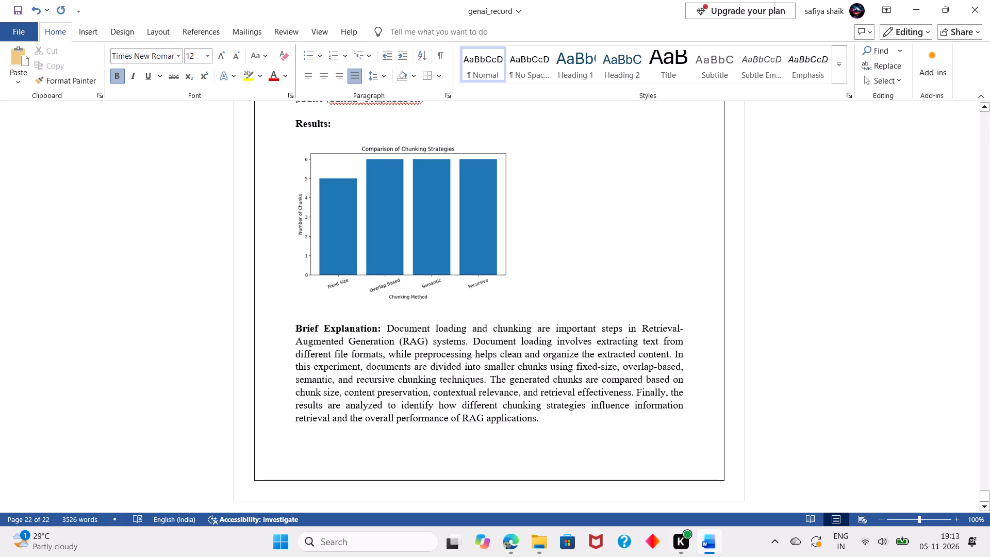
pyautogui.moveTo(364, 230); pyautogui.dragTo(346, 227)
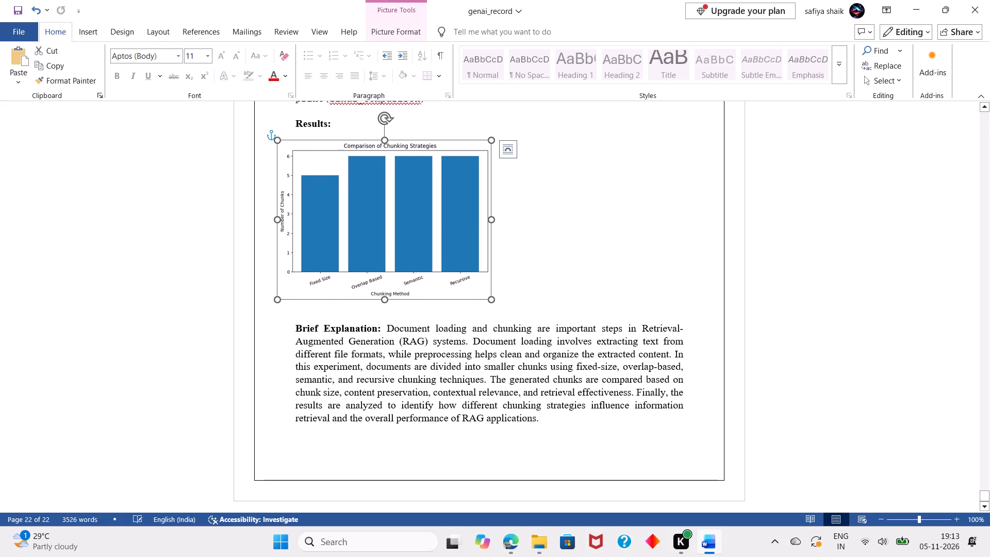
# Switch to Edge and look through the remaining genai-11.ipynb outputs, from the bar chart to the FINAL CHUNKING COMPARISON table.
pyautogui.click(509, 548)
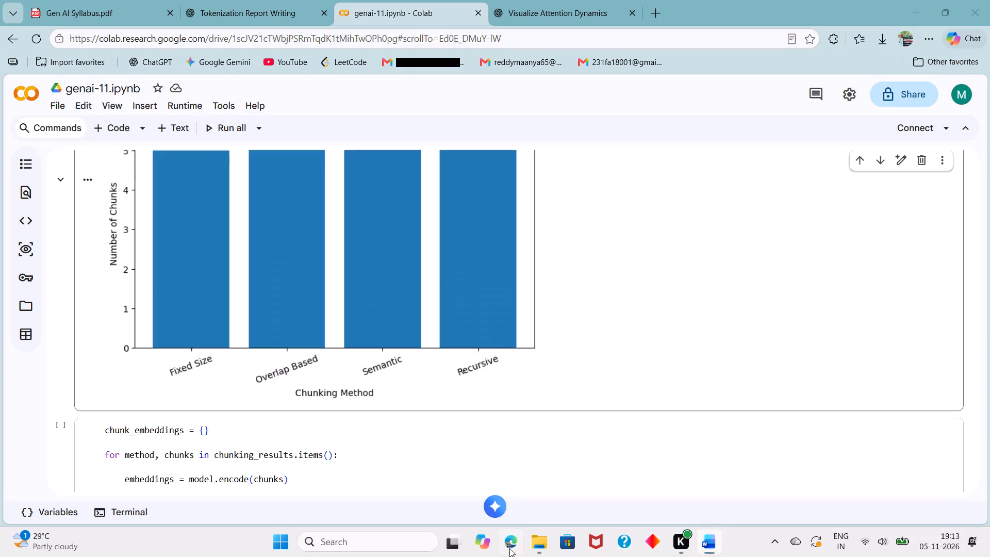
pyautogui.scroll(-4, 438, 334)
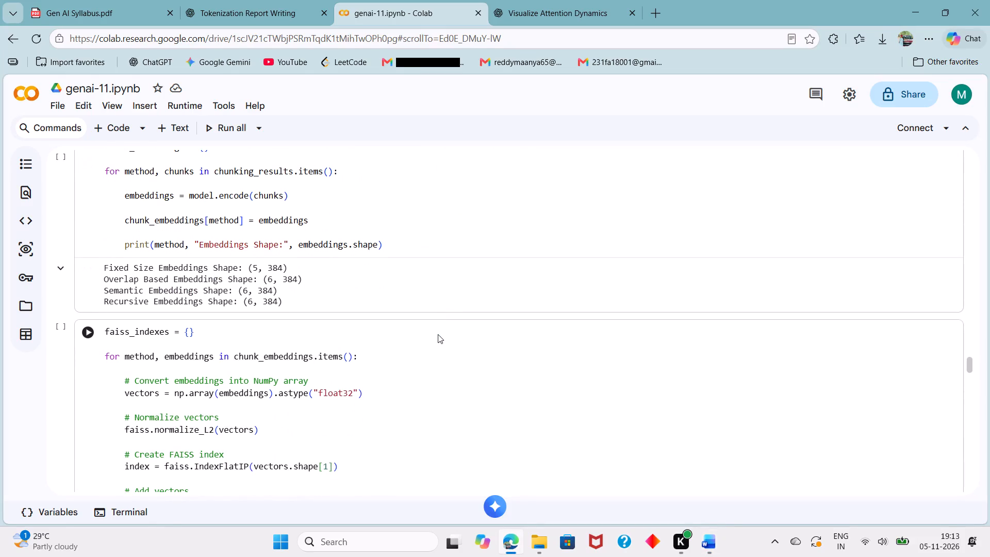
pyautogui.scroll(-3, 438, 334)
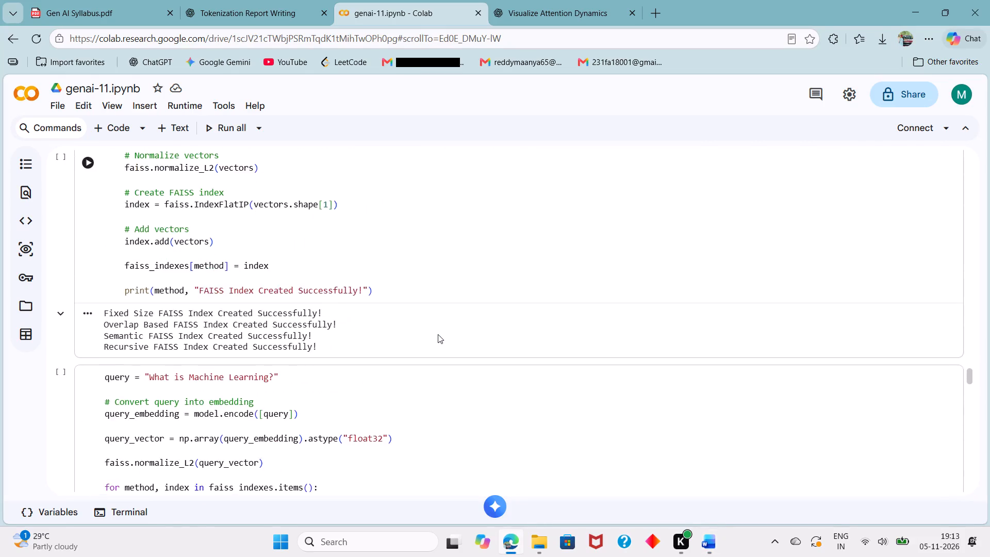
pyautogui.scroll(-1, 438, 334)
pyautogui.scroll(1, 438, 334)
pyautogui.scroll(-3, 438, 334)
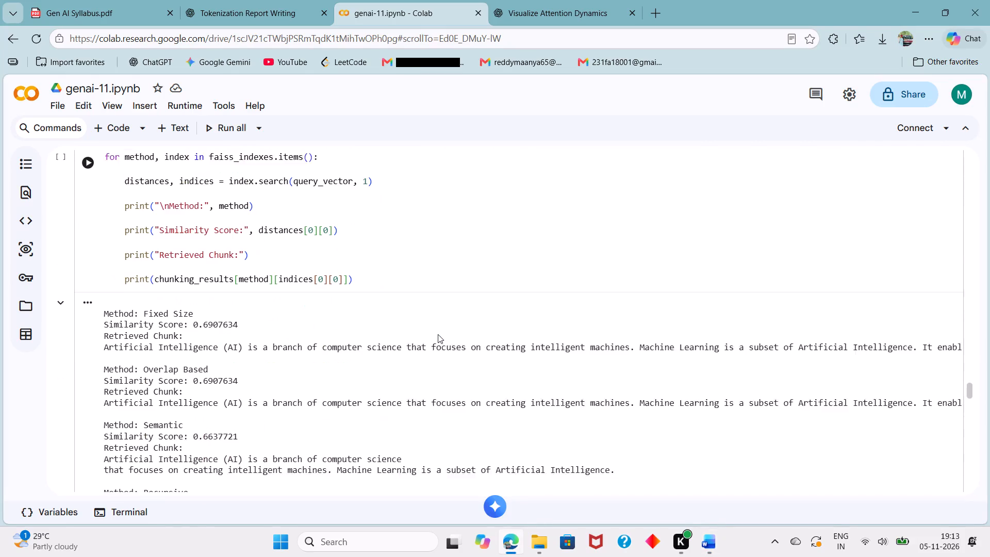
pyautogui.scroll(-4, 438, 334)
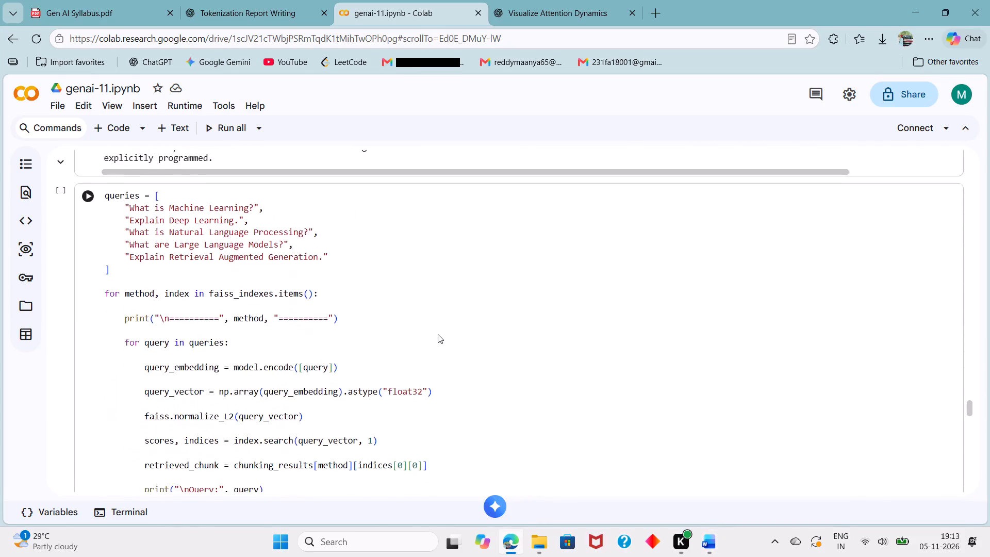
pyautogui.scroll(-3, 438, 334)
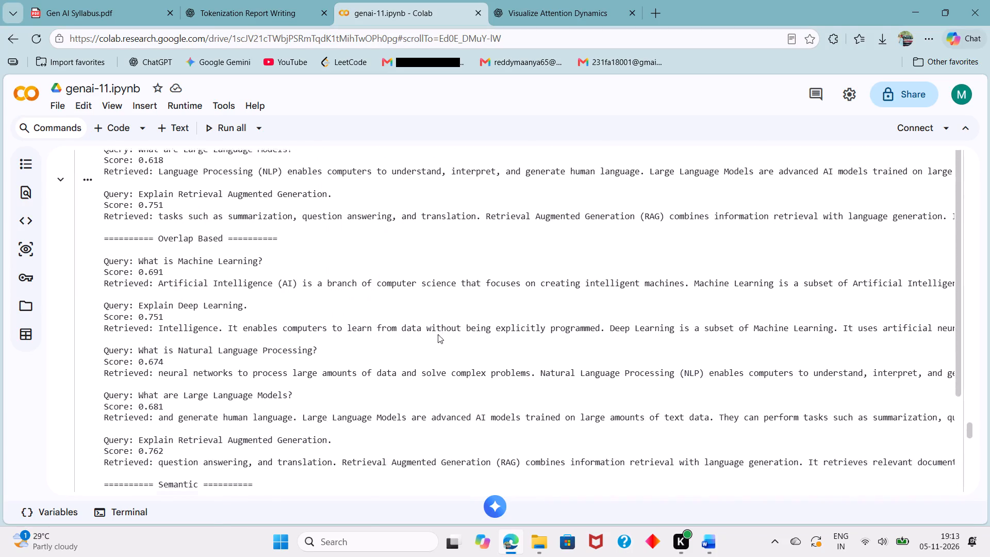
pyautogui.scroll(-6, 438, 334)
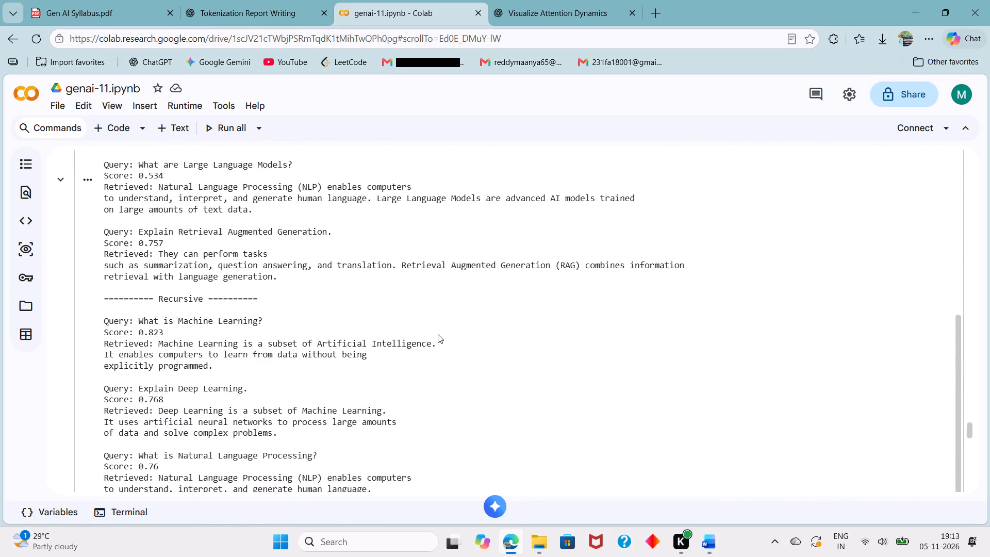
pyautogui.scroll(-4, 438, 334)
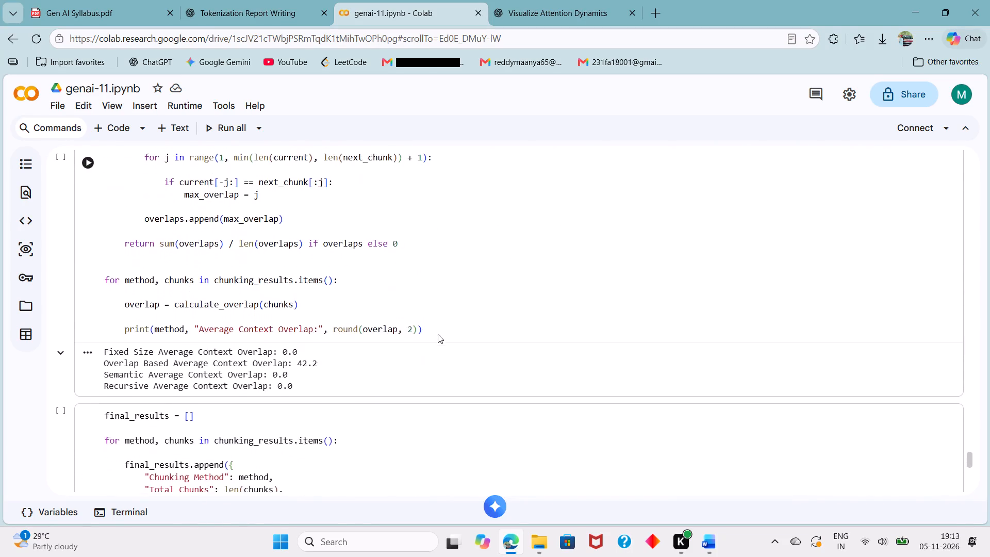
pyautogui.scroll(-4, 438, 334)
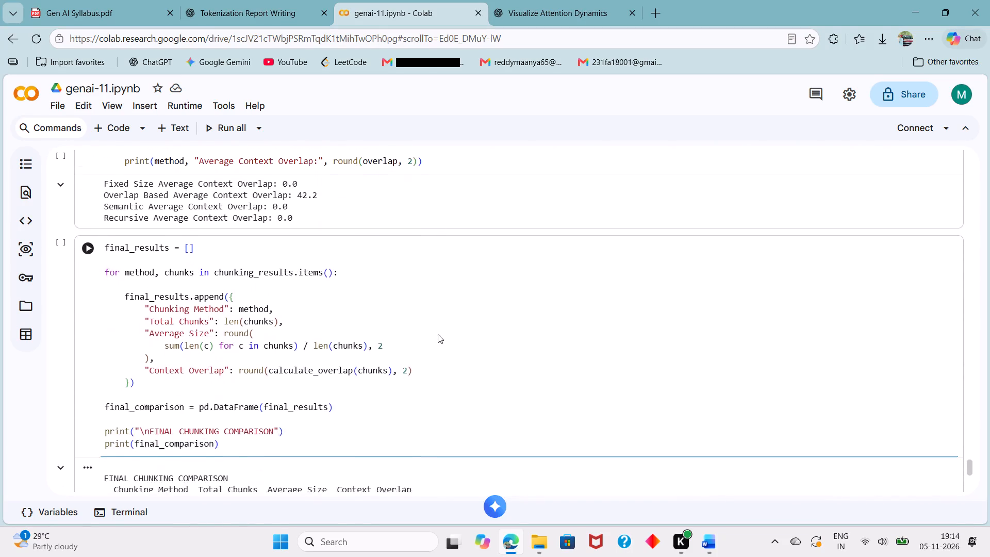
pyautogui.scroll(-3, 438, 334)
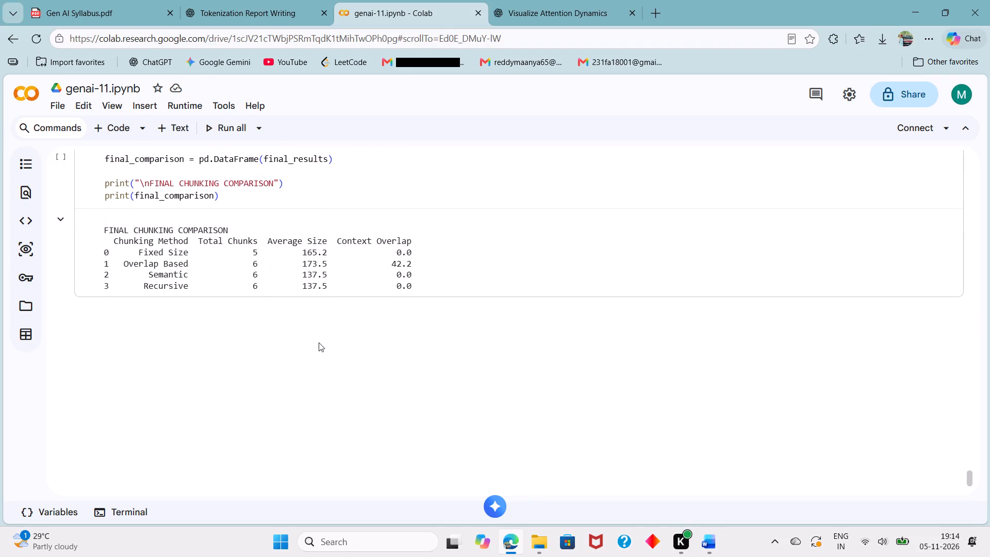
# Snip the FINAL CHUNKING COMPARISON output table from the notebook and paste it into the Word record under Results:.
pyautogui.press('Print')
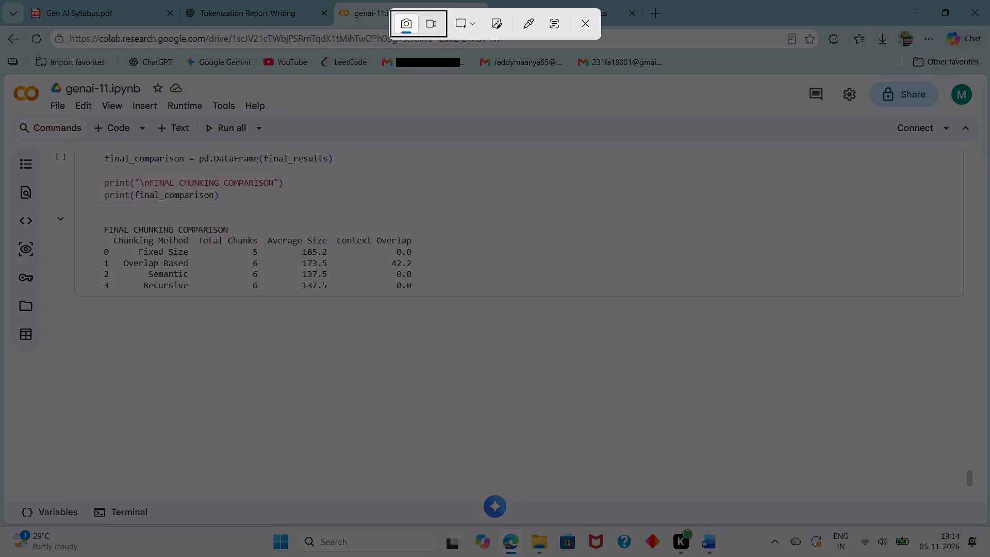
pyautogui.moveTo(92, 217); pyautogui.dragTo(329, 300)
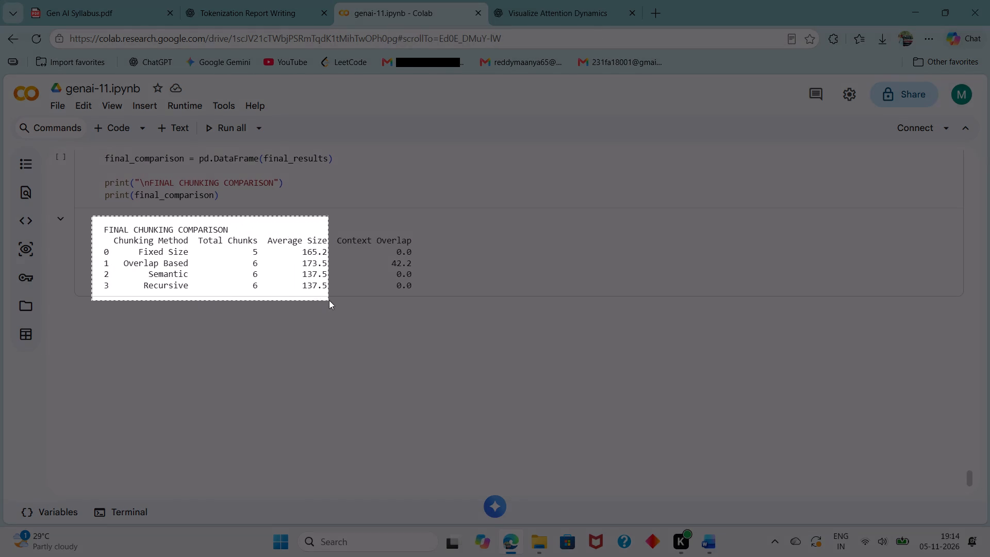
pyautogui.moveTo(329, 300); pyautogui.dragTo(421, 292)
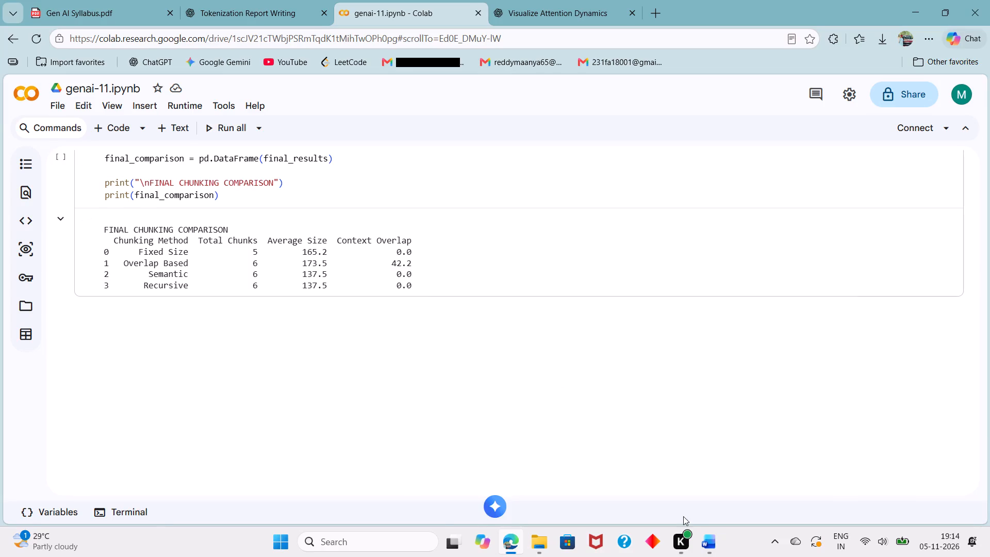
pyautogui.click(703, 539)
pyautogui.click(595, 277)
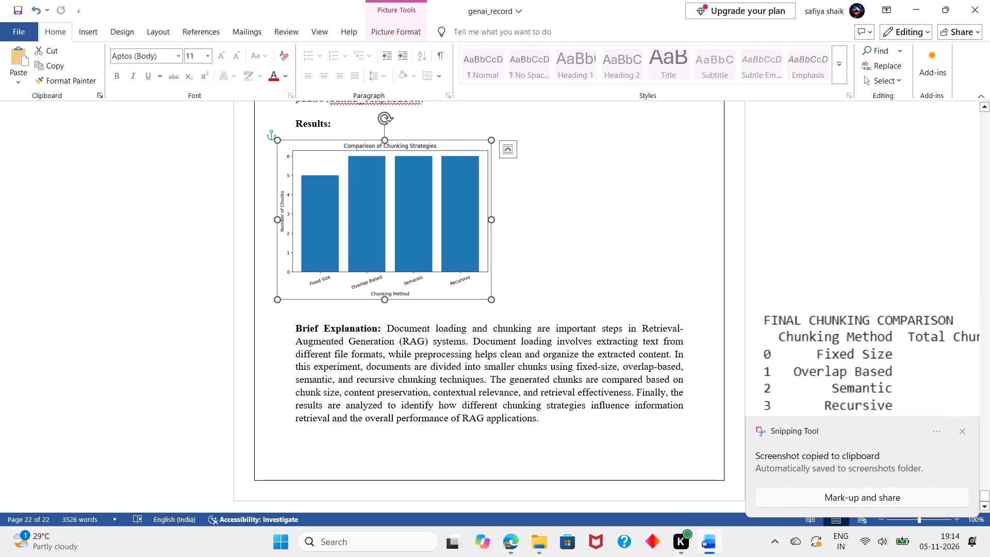
pyautogui.click(537, 225)
pyautogui.hotkey('ctrl', 'v')
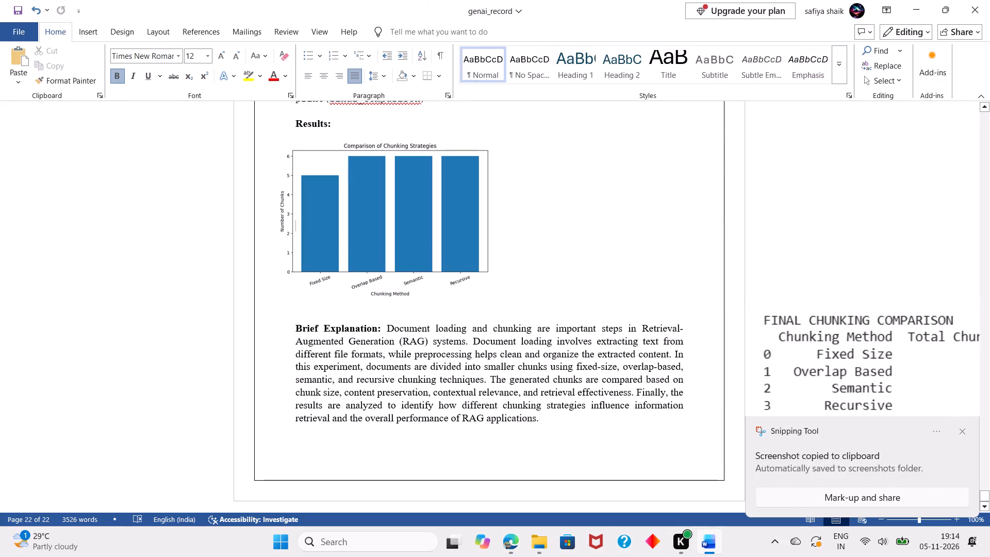
pyautogui.click(543, 263)
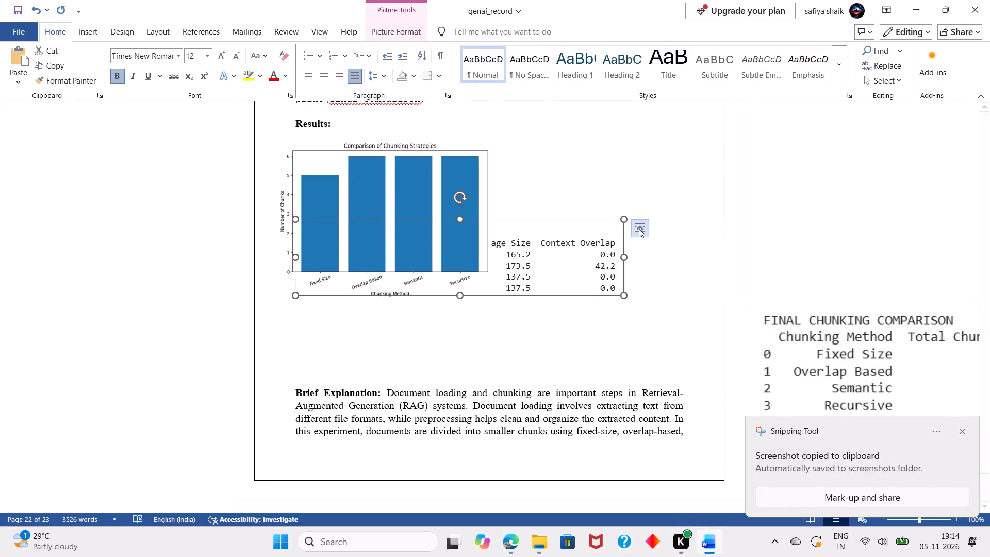
# Set the pasted comparison table image to wrap in front of text and shrink it to about three-quarters of its size.
pyautogui.click(639, 228)
pyautogui.click(737, 343)
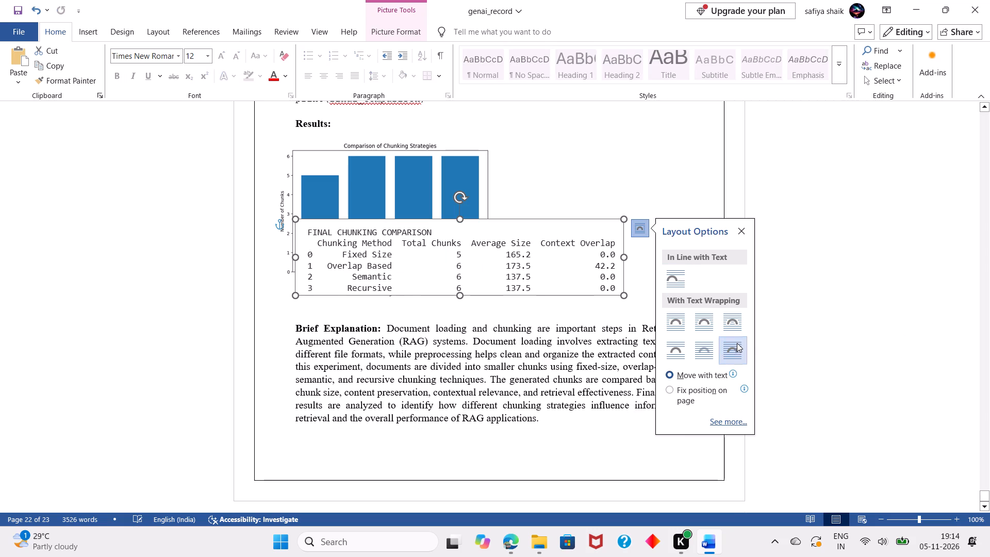
pyautogui.scroll(-1, 557, 275)
pyautogui.moveTo(522, 264); pyautogui.dragTo(538, 265)
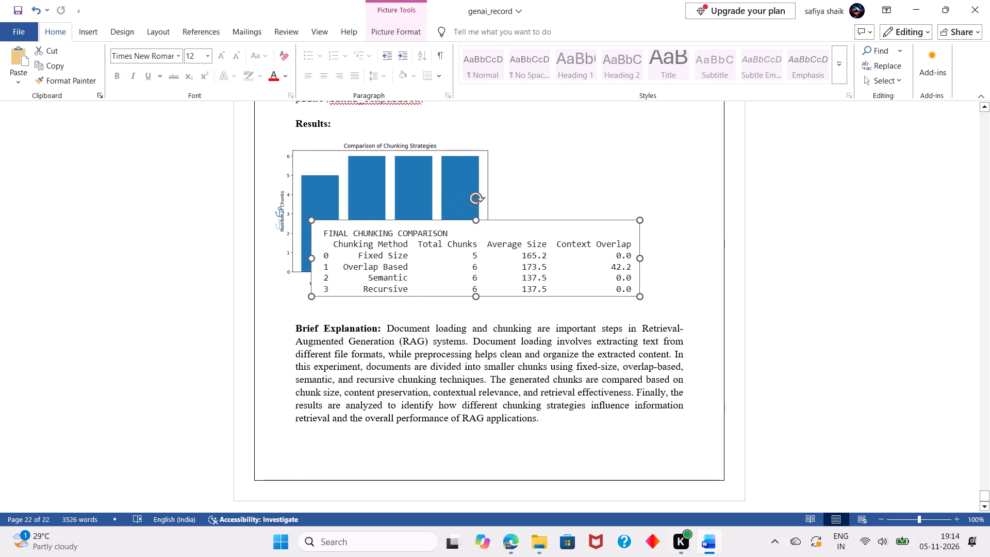
pyautogui.moveTo(538, 265); pyautogui.dragTo(538, 266)
pyautogui.moveTo(637, 296); pyautogui.dragTo(551, 273)
# Arrange the bar chart and comparison table image side by side within the page border, with the table to the chart's right.
pyautogui.moveTo(467, 253); pyautogui.dragTo(645, 240)
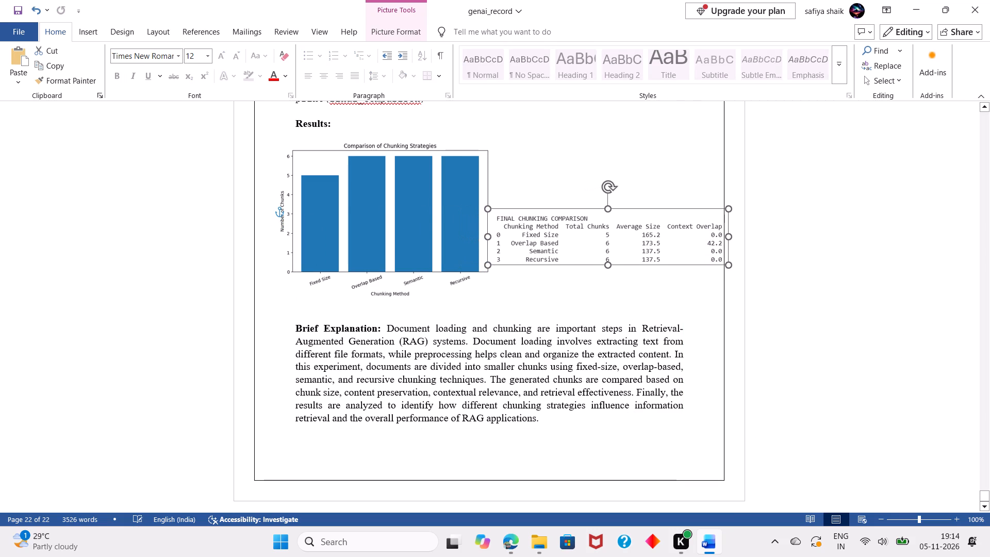
pyautogui.moveTo(645, 240); pyautogui.dragTo(645, 240)
pyautogui.moveTo(438, 219); pyautogui.dragTo(420, 216)
pyautogui.moveTo(541, 238); pyautogui.dragTo(528, 232)
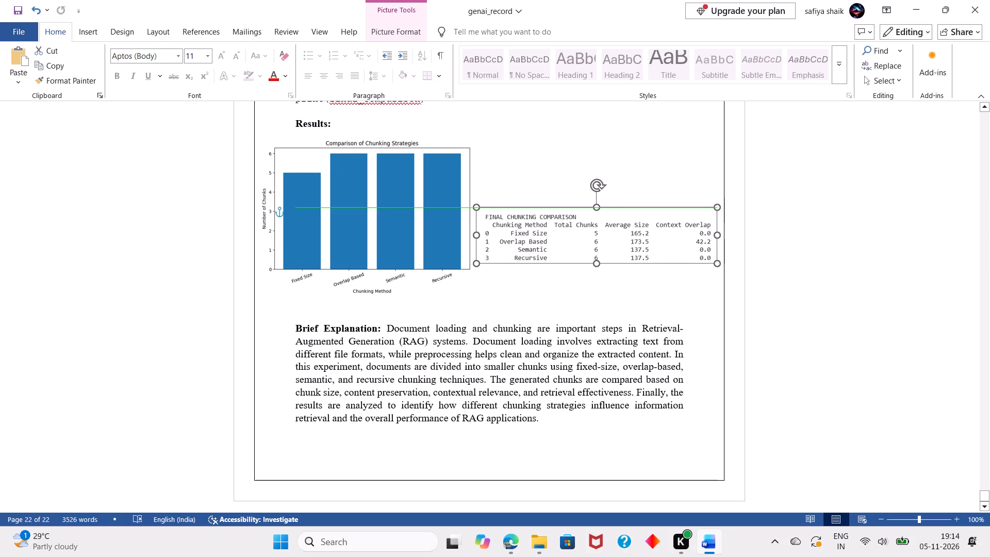
pyautogui.moveTo(528, 232); pyautogui.dragTo(528, 233)
pyautogui.click(519, 317)
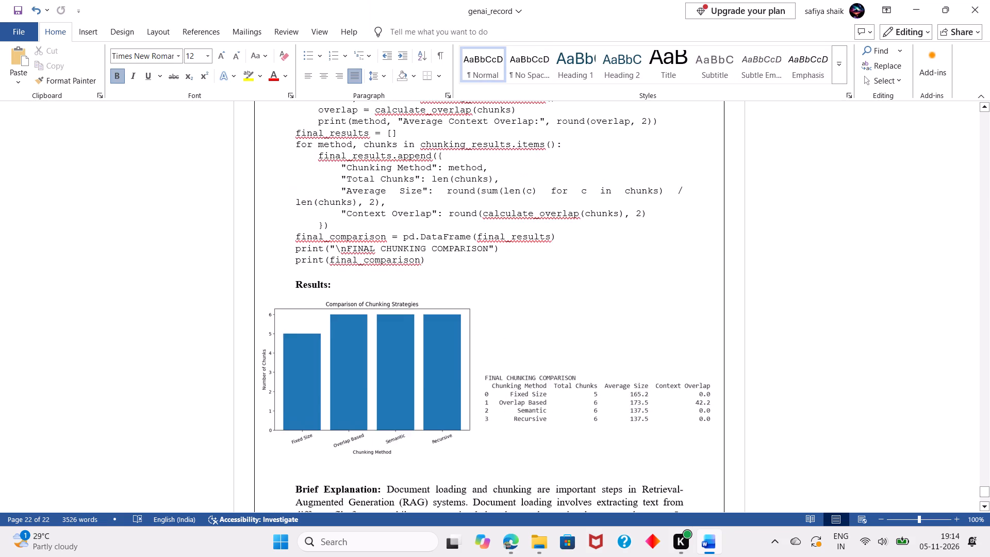
# Review the Experiment 8 pages of the record, from the code through the results images to the Brief Explanation.
pyautogui.scroll(4, 519, 317)
pyautogui.scroll(-1, 519, 317)
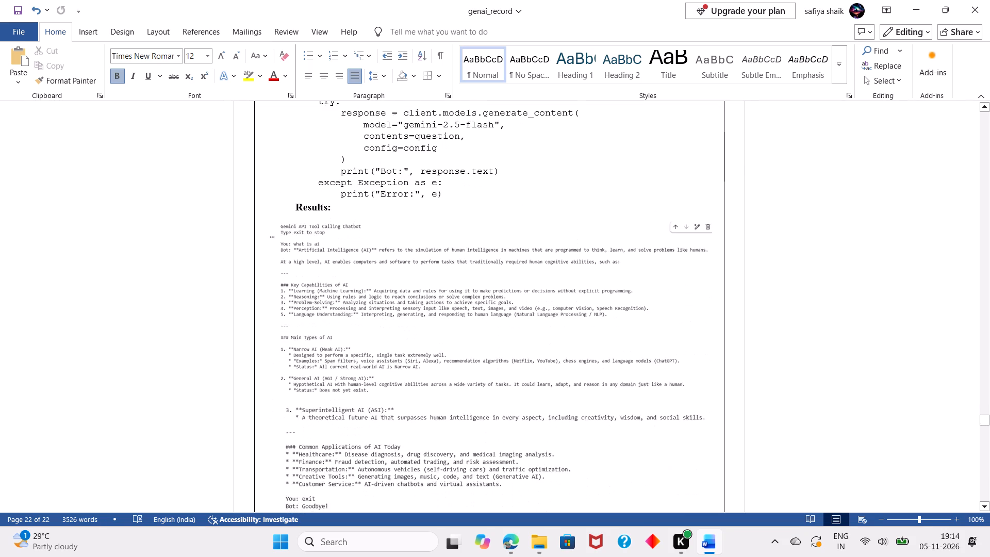
pyautogui.scroll(-12, 519, 317)
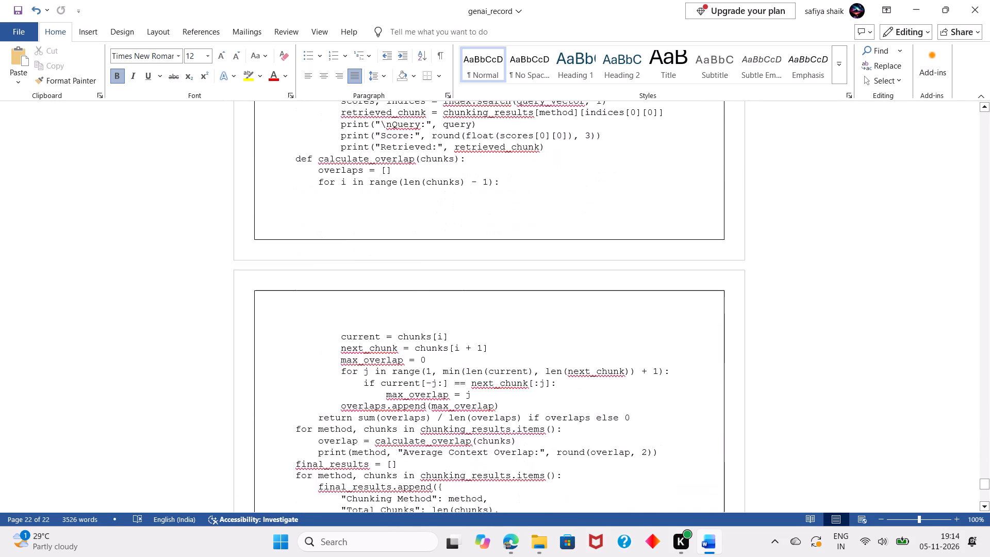
pyautogui.scroll(-1, 519, 317)
pyautogui.scroll(3, 519, 317)
pyautogui.scroll(-4, 519, 317)
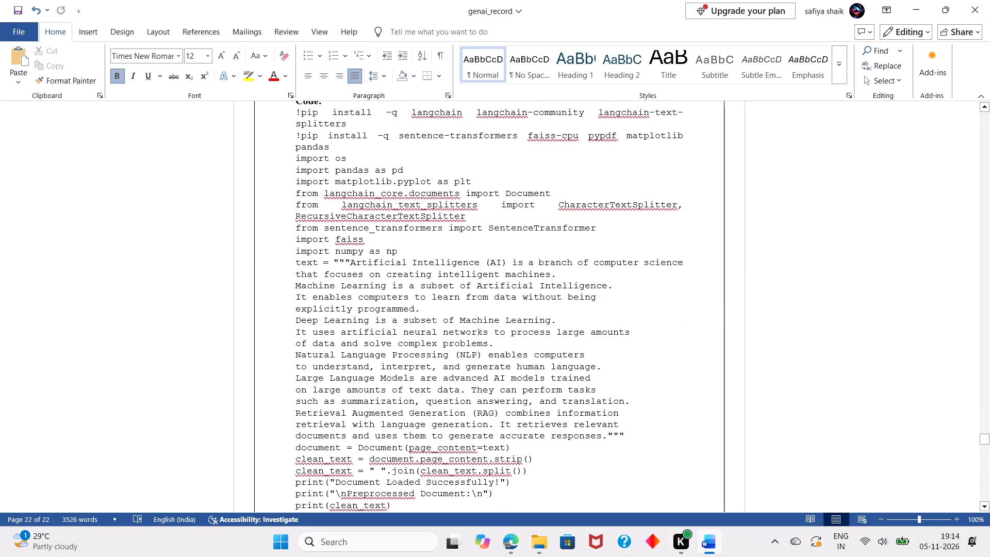
pyautogui.scroll(-3, 519, 317)
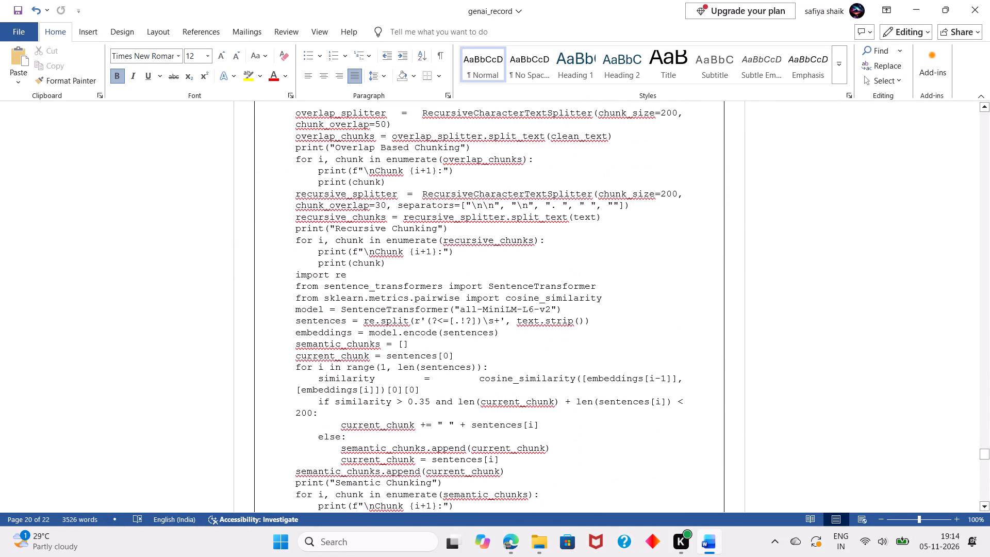
pyautogui.click(503, 308)
pyautogui.scroll(-3, 503, 308)
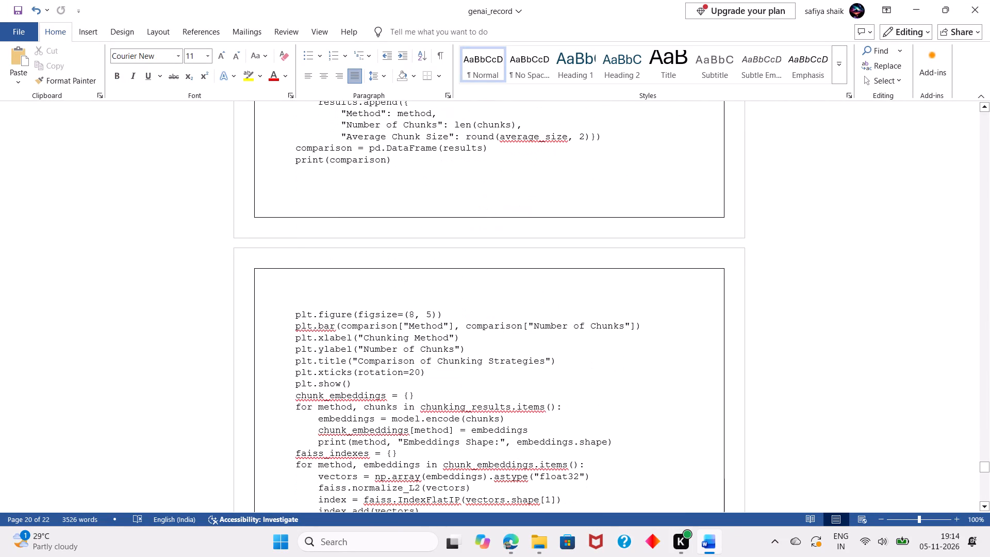
pyautogui.click(469, 331)
pyautogui.scroll(-5, 469, 331)
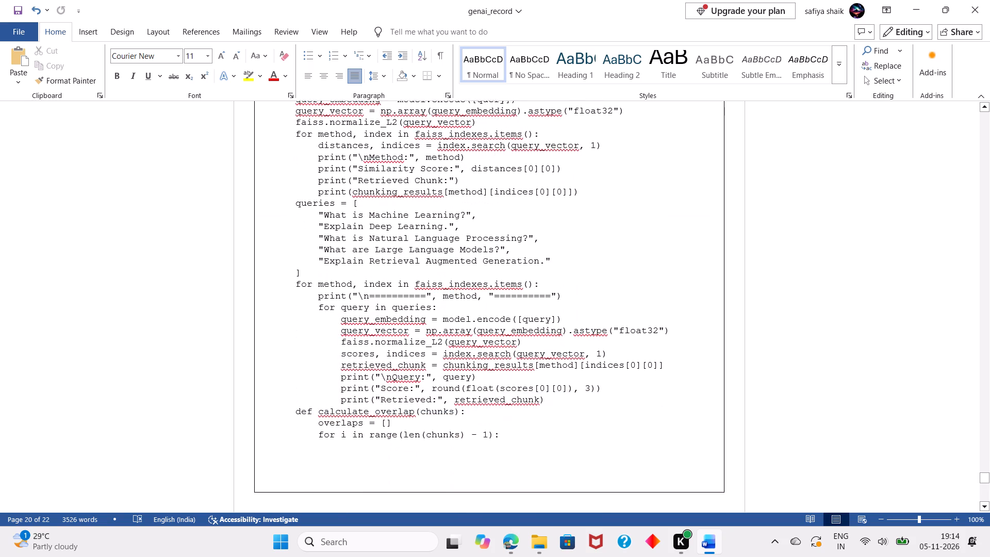
pyautogui.scroll(-4, 469, 331)
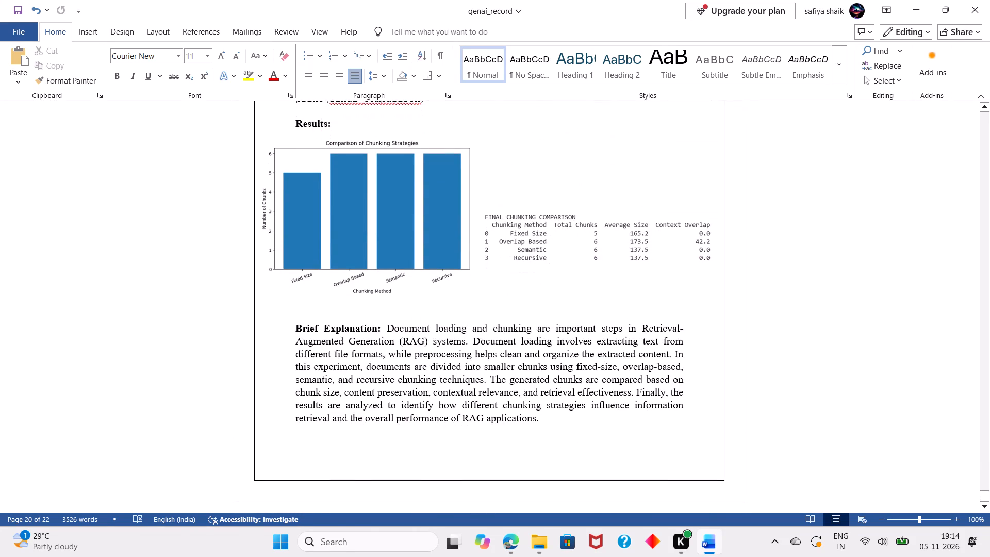
pyautogui.click(547, 421)
pyautogui.press('Return')
pyautogui.press('Return')
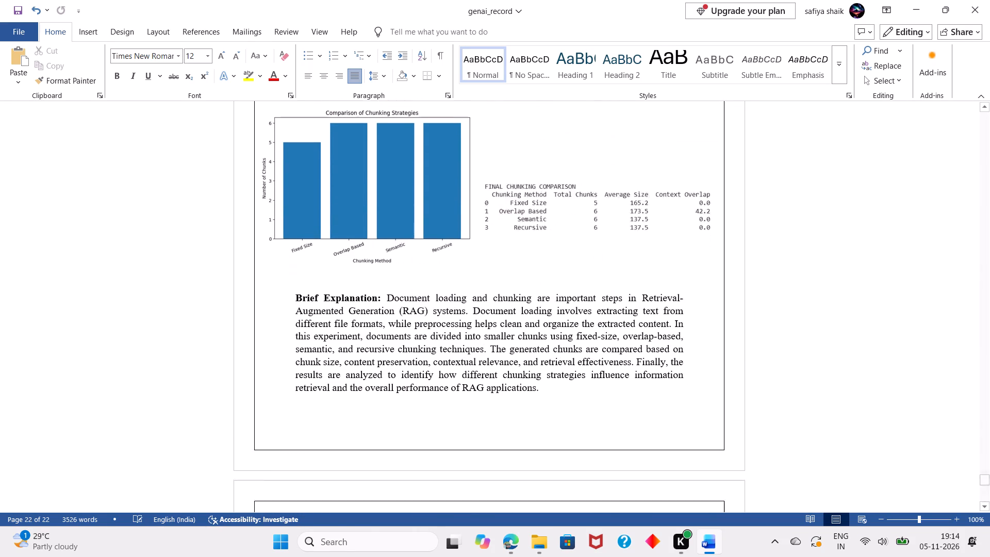
pyautogui.press('Return')
pyautogui.press('Up')
pyautogui.press('Up')
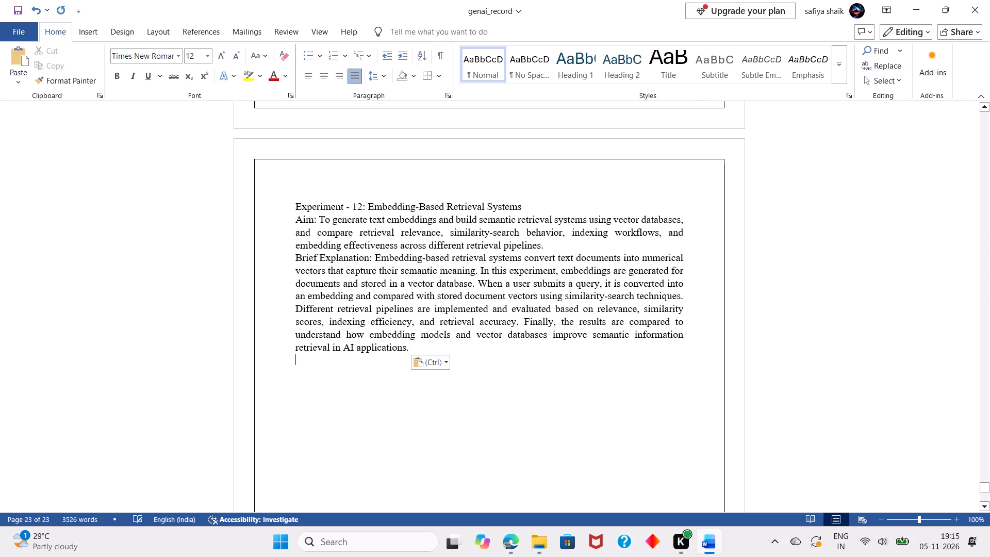
pyautogui.scroll(1, 427, 285)
pyautogui.click(364, 276)
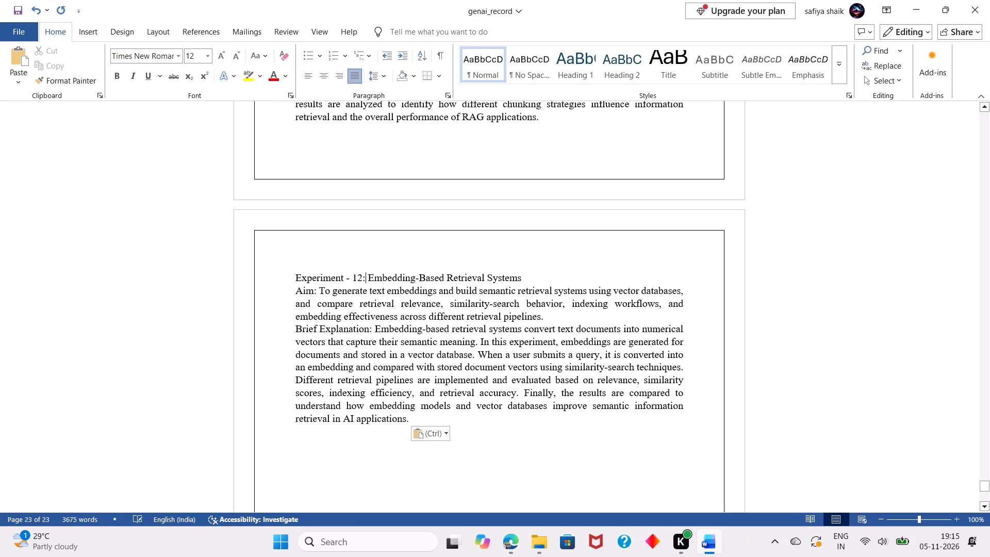
pyautogui.press('Left')
pyautogui.press('Left')
pyautogui.press('Right')
pyautogui.press('BackSpace')
pyautogui.press('BackSpace')
pyautogui.press('9')
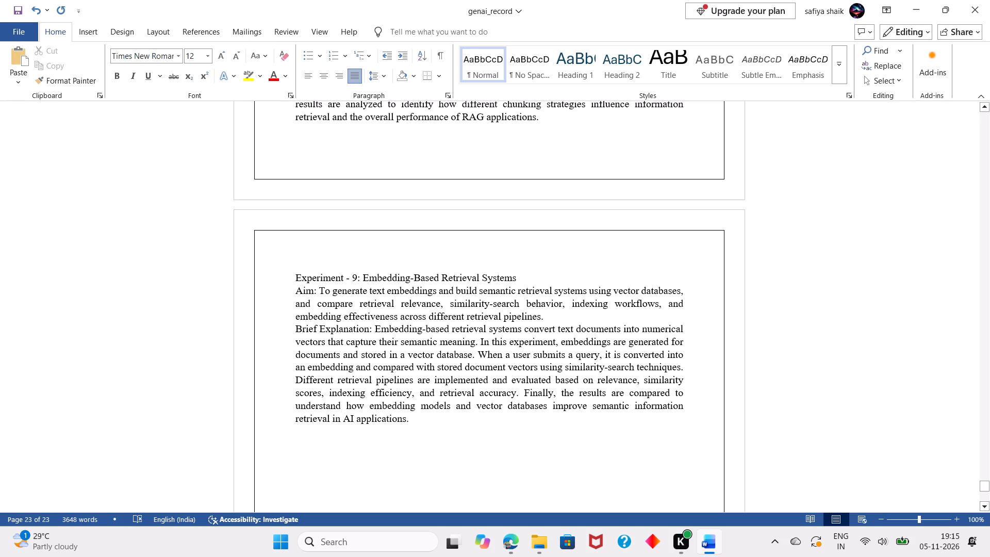
# Make the Experiment - 9 heading bold, size 14 and centred, and add a blank line below it.
pyautogui.moveTo(295, 273); pyautogui.dragTo(508, 272)
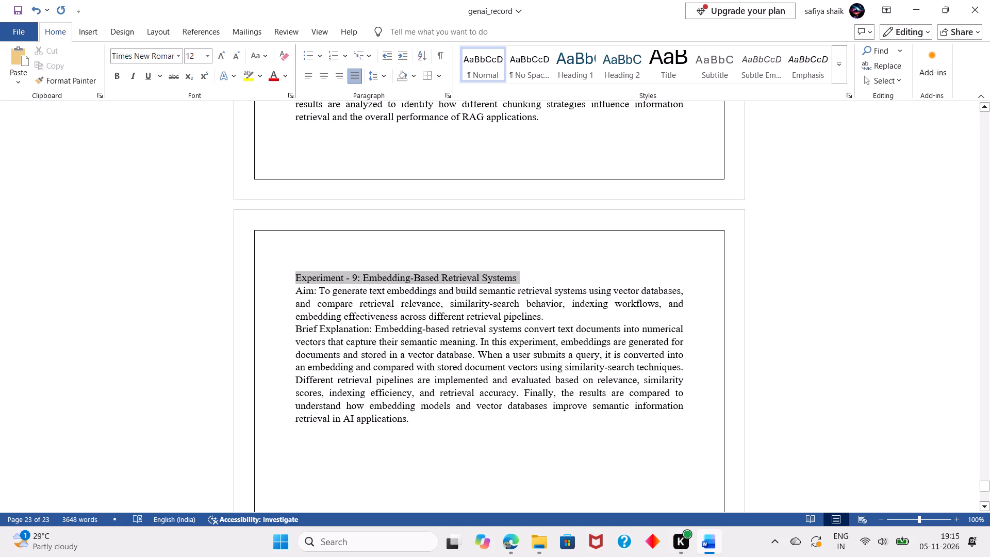
pyautogui.moveTo(508, 272); pyautogui.dragTo(509, 272)
pyautogui.click(518, 246)
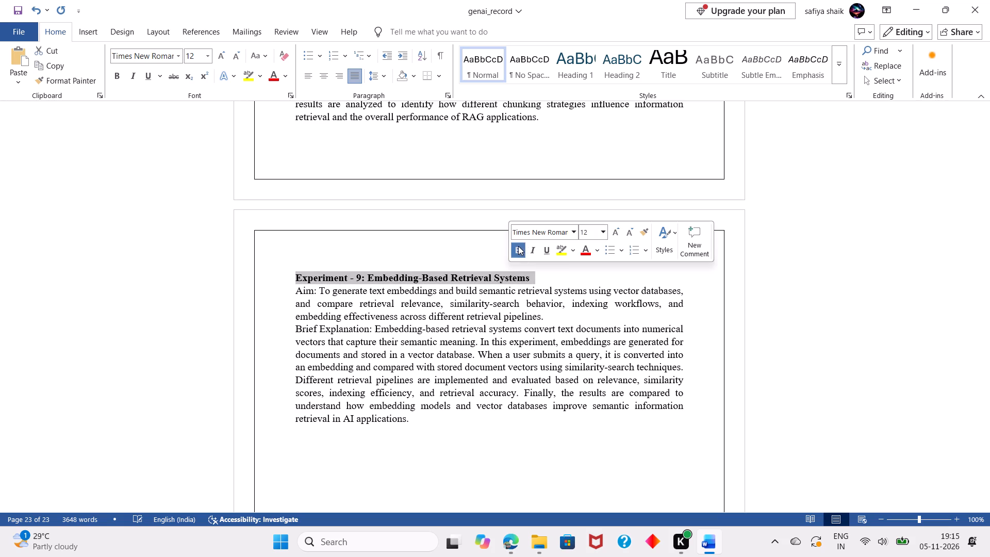
pyautogui.click(600, 231)
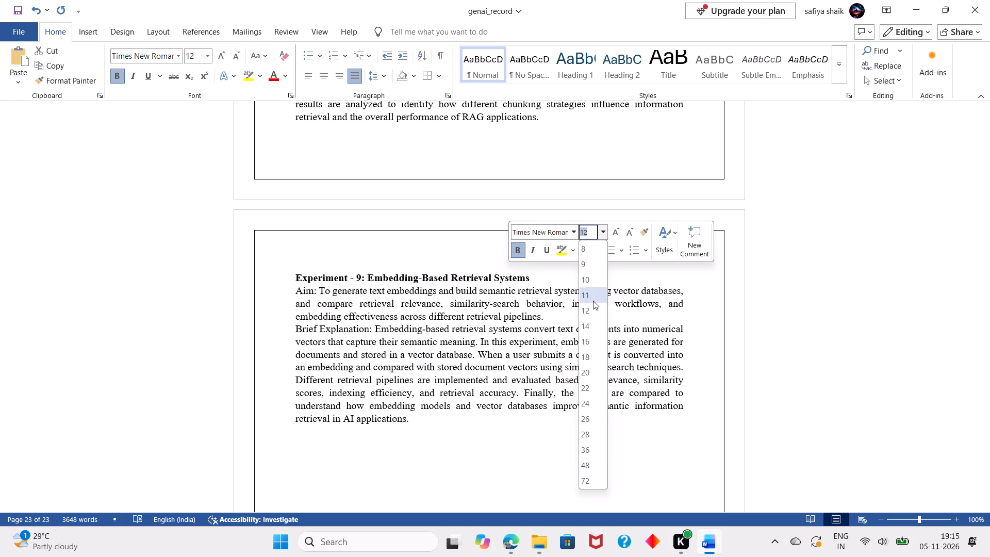
pyautogui.click(591, 324)
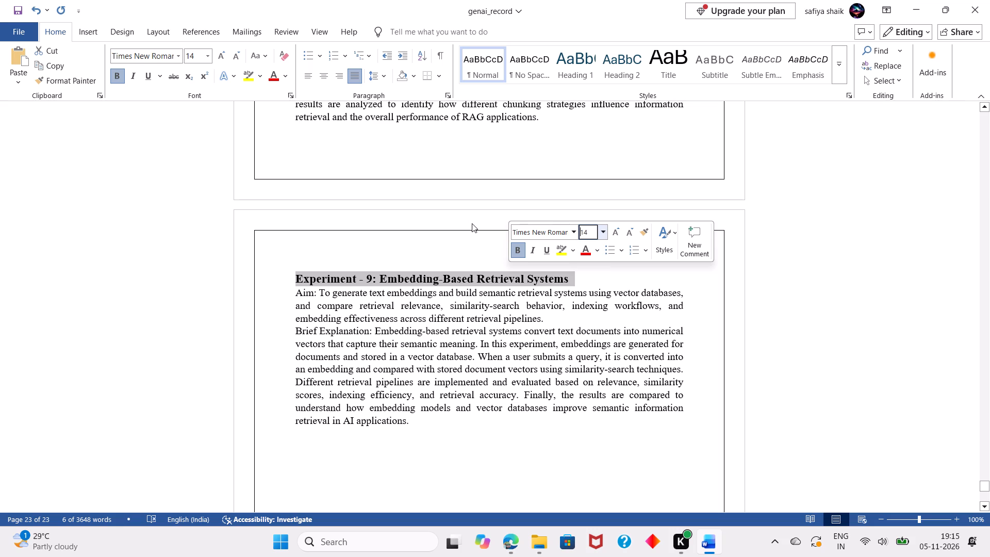
pyautogui.click(325, 75)
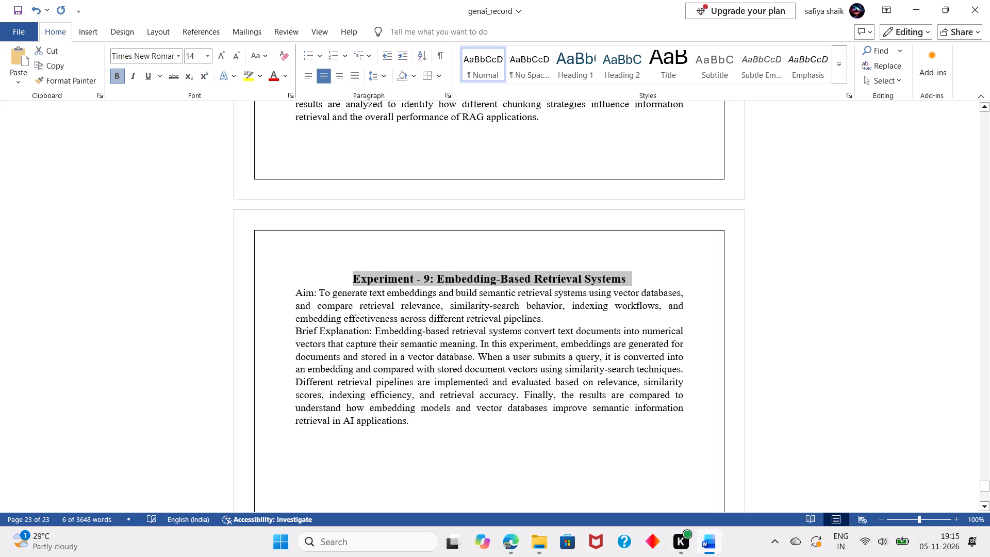
pyautogui.click(635, 284)
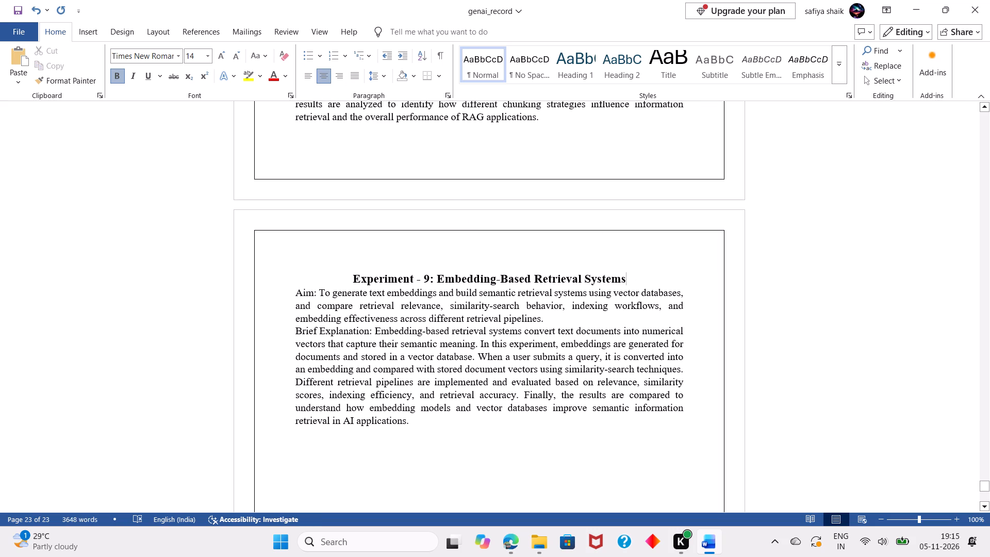
pyautogui.press('Return')
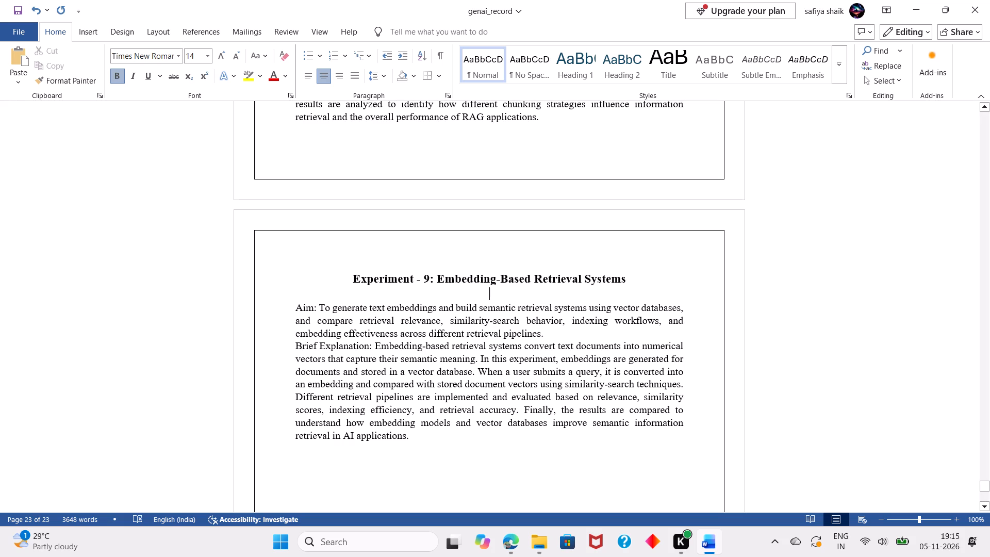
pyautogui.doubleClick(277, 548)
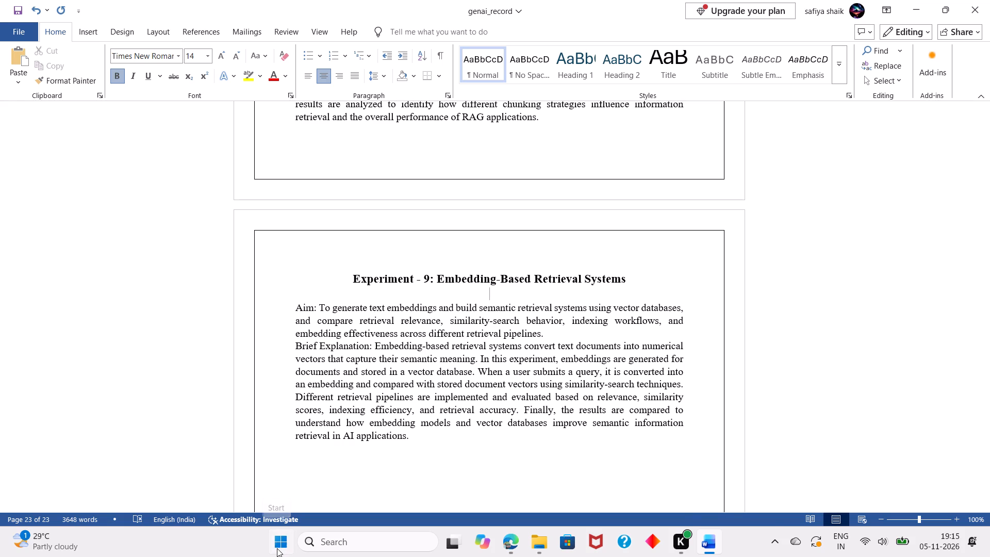
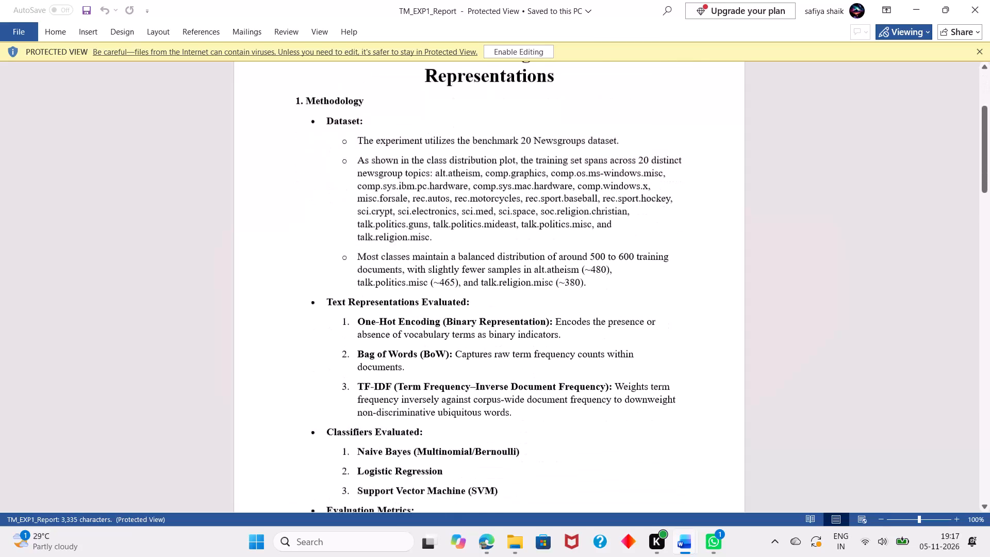
# Skim the TM_EXP1_Report document through to its conclusion and close it to return to the genai_record document.
pyautogui.scroll(-9, 441, 236)
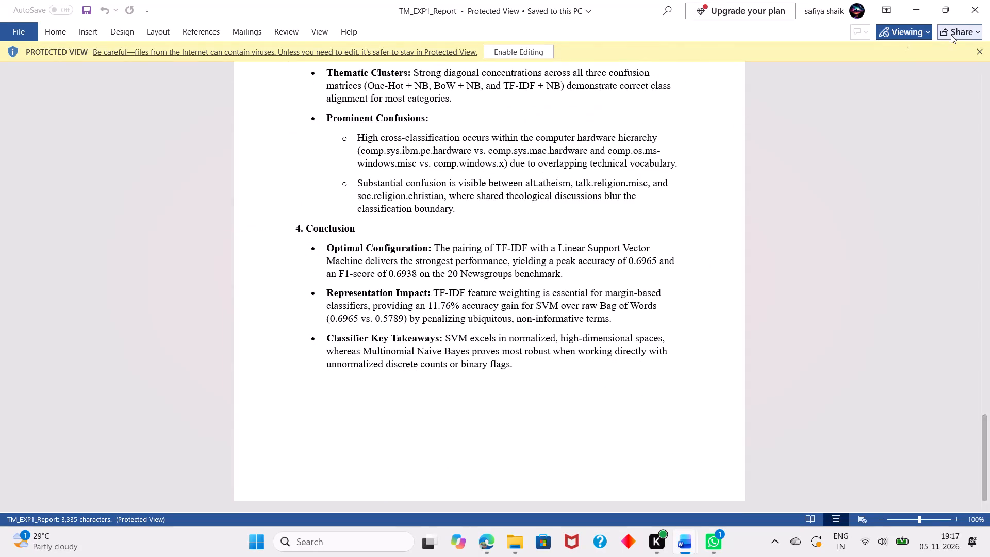
pyautogui.click(968, 13)
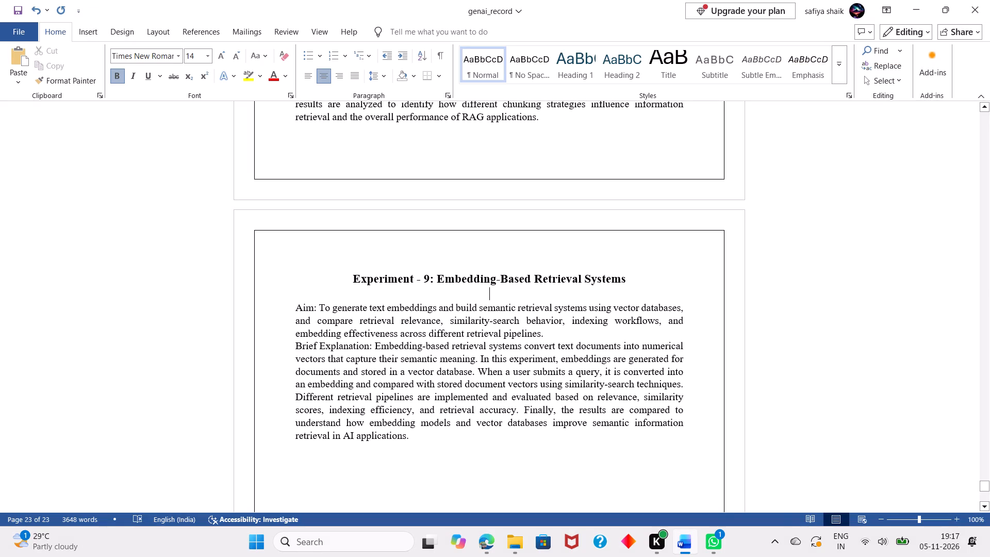
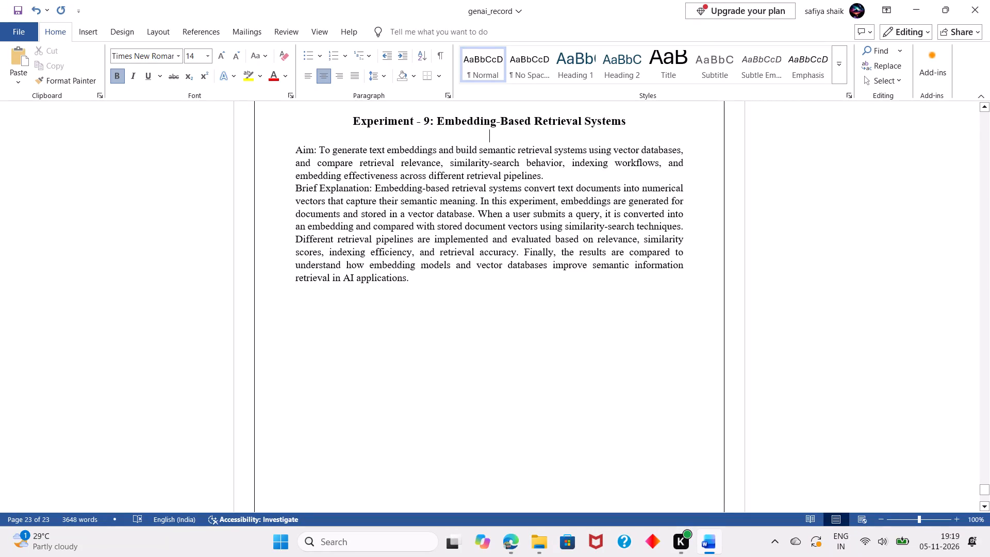
# Make the "Aim:" and "Brief Explanation:" labels of Experiment 9 bold.
pyautogui.moveTo(316, 146); pyautogui.dragTo(277, 151)
pyautogui.click(291, 126)
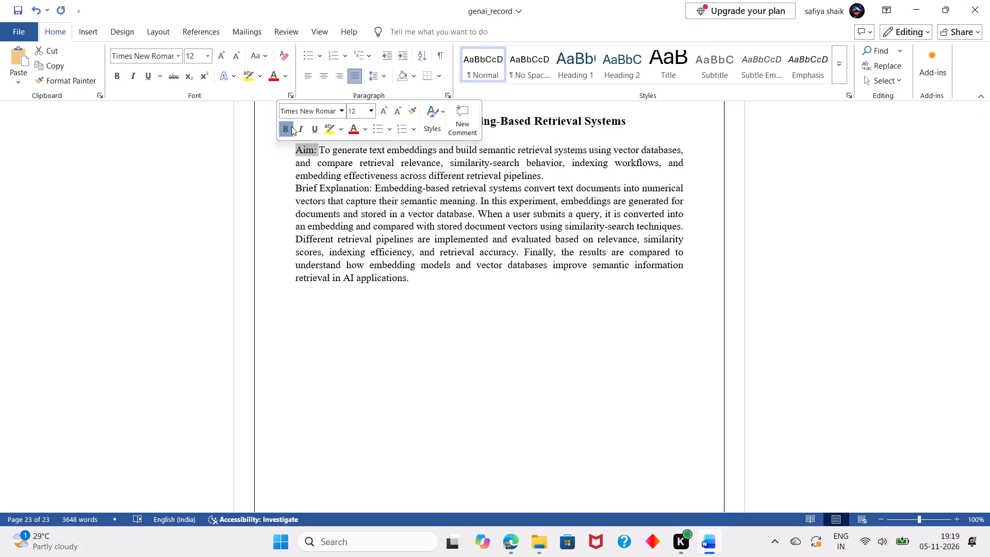
pyautogui.moveTo(295, 189); pyautogui.dragTo(372, 186)
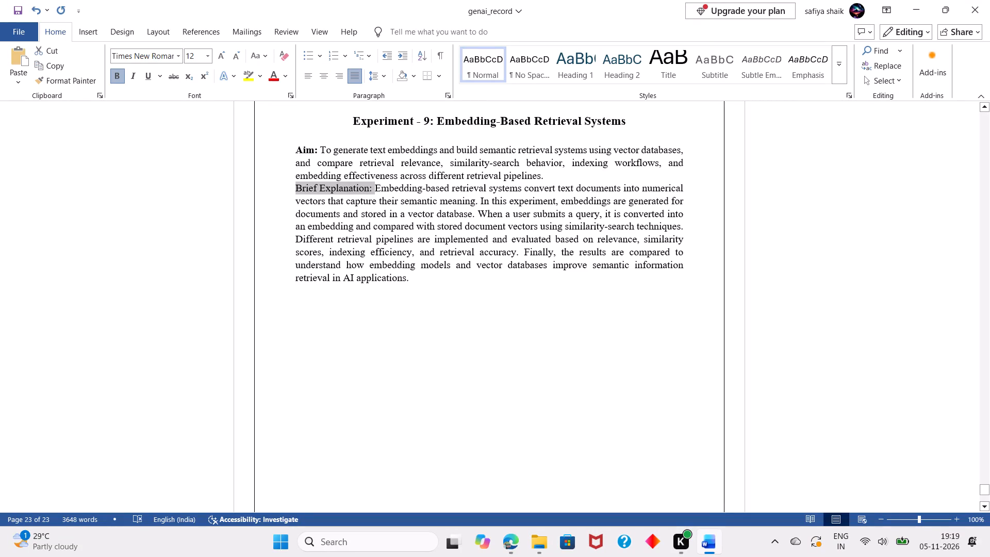
pyautogui.moveTo(372, 186); pyautogui.dragTo(372, 186)
pyautogui.click(379, 166)
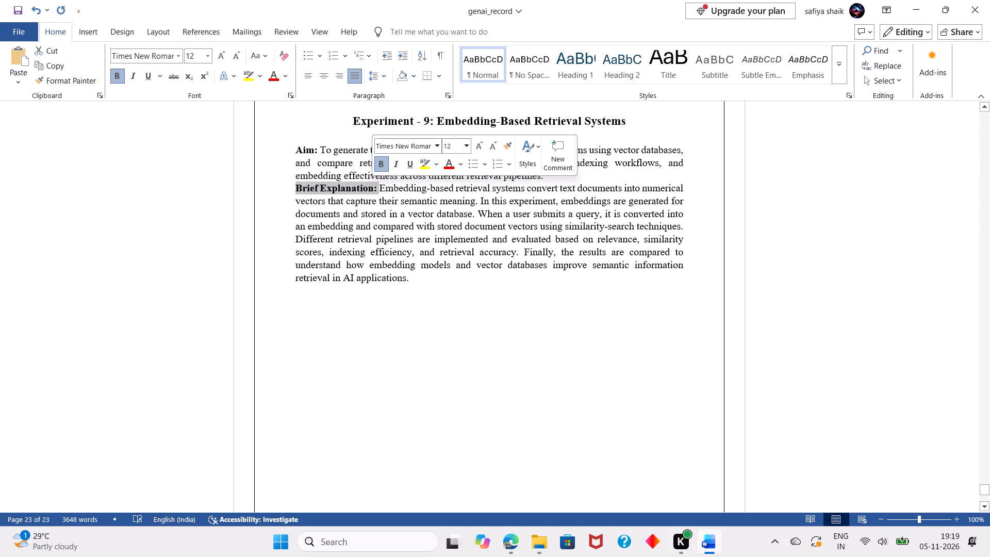
pyautogui.click(442, 299)
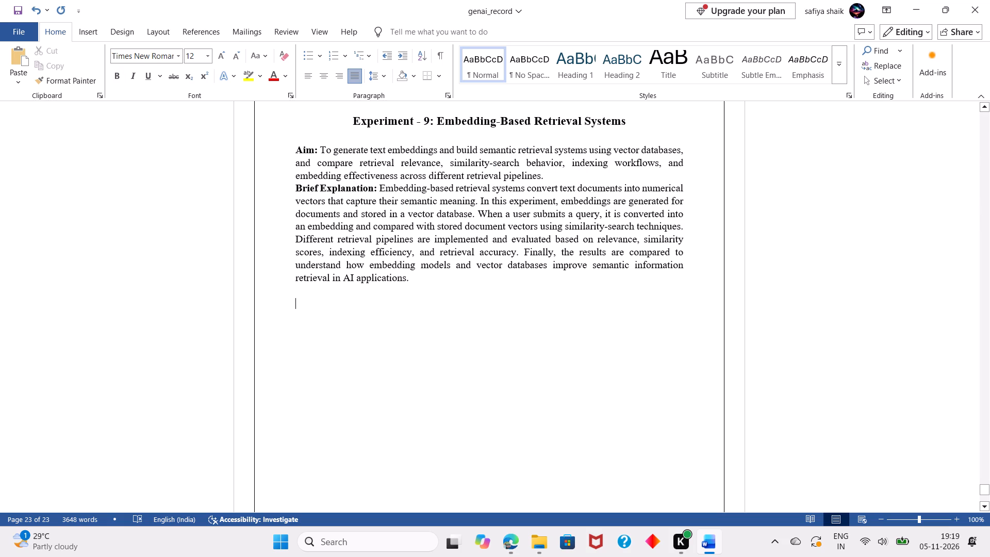
pyautogui.click(548, 175)
pyautogui.press('Return')
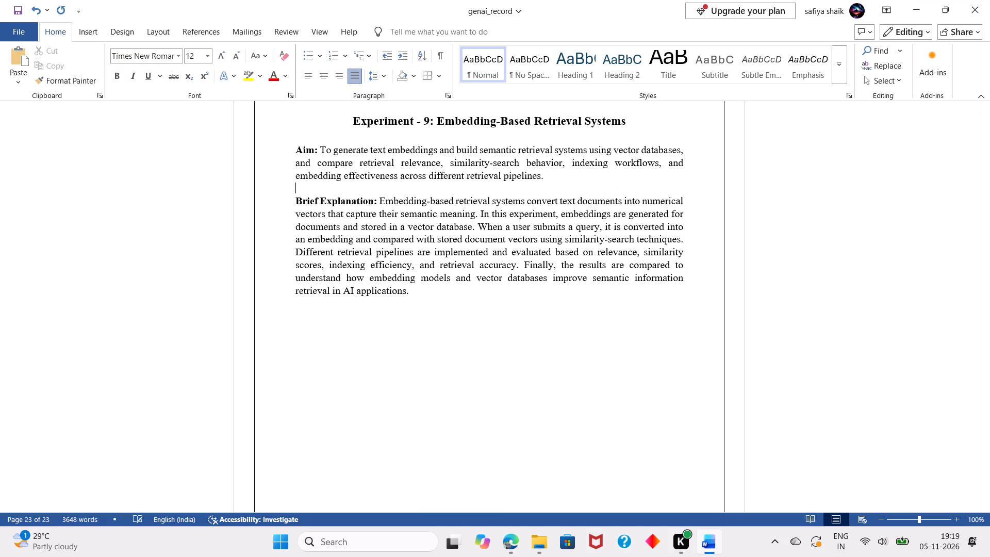
pyautogui.press('Return')
pyautogui.write('Code:')
pyautogui.press('Return')
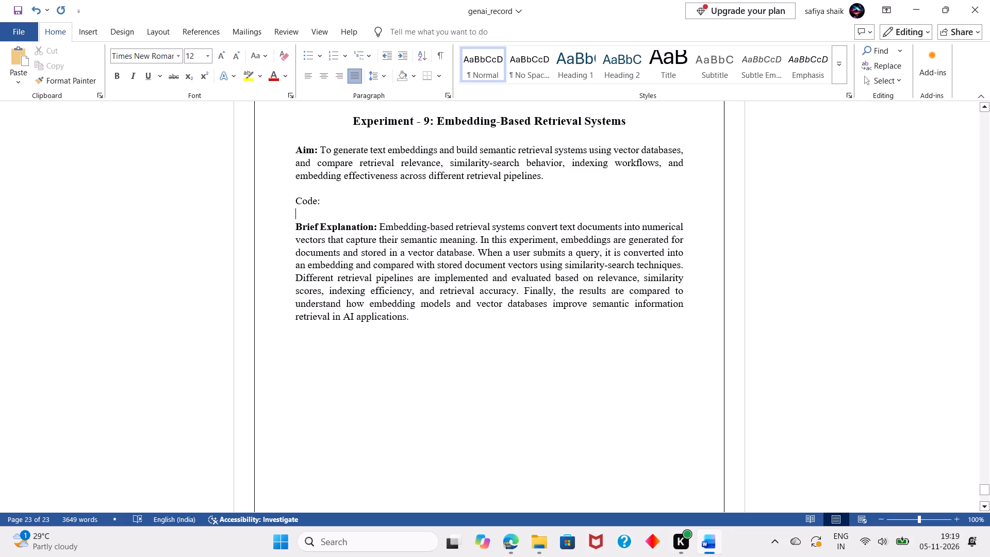
pyautogui.moveTo(297, 198); pyautogui.dragTo(352, 202)
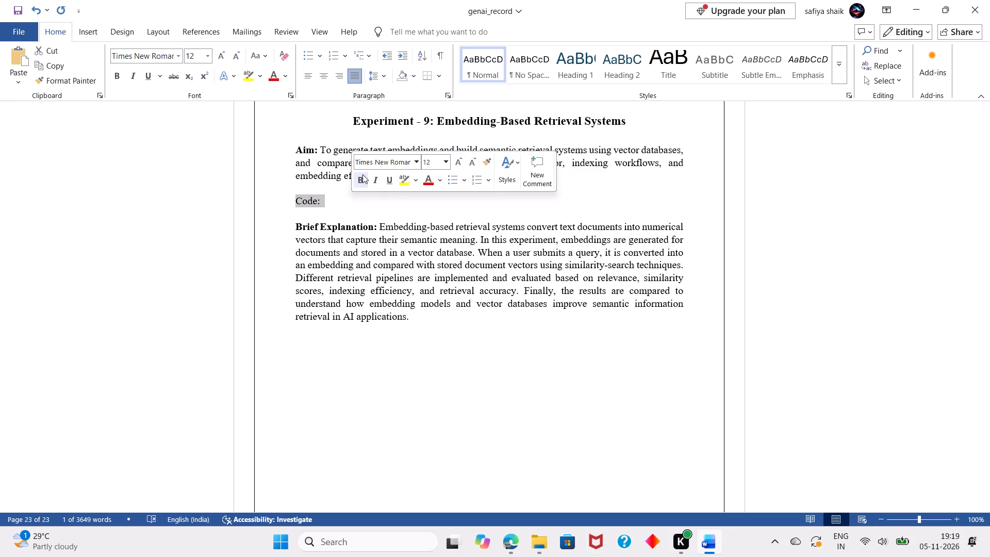
pyautogui.click(359, 184)
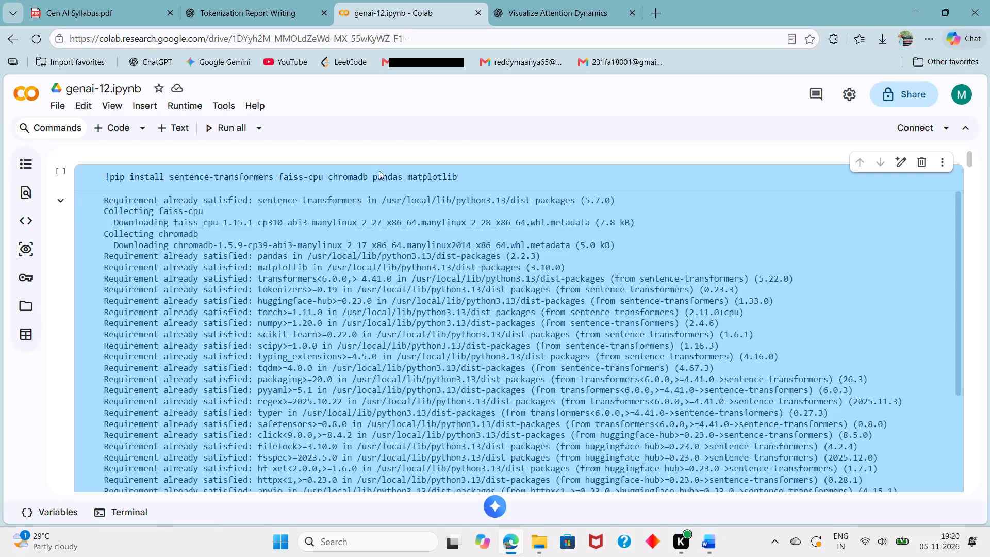
pyautogui.click(386, 253)
pyautogui.scroll(-3, 386, 253)
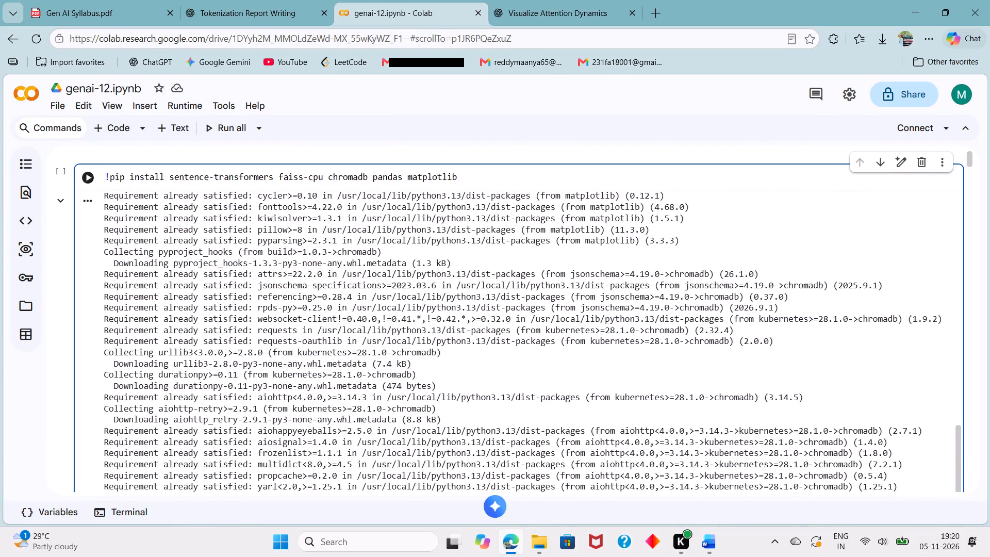
pyautogui.scroll(-7, 91, 398)
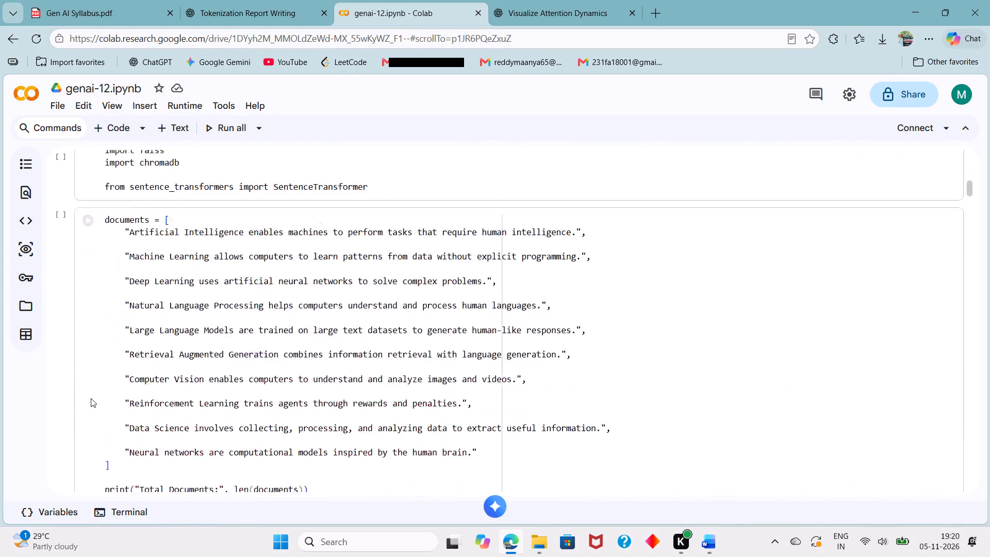
pyautogui.scroll(-1, 91, 398)
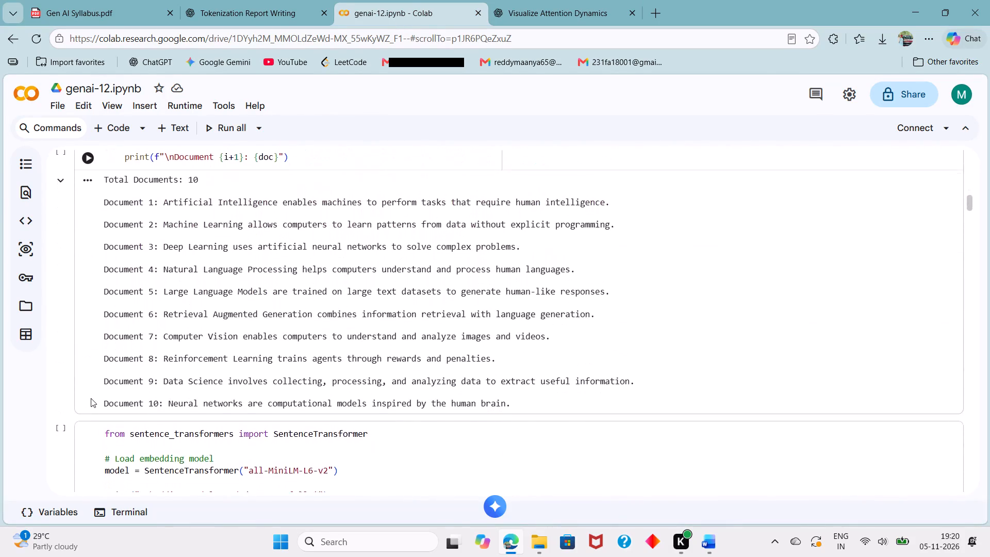
pyautogui.scroll(-2, 188, 350)
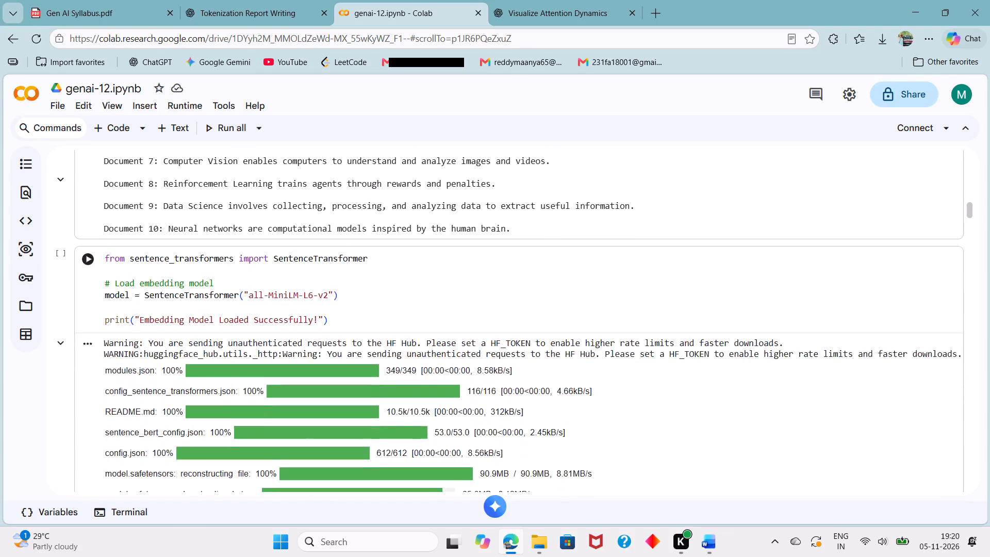
pyautogui.scroll(-5, 191, 320)
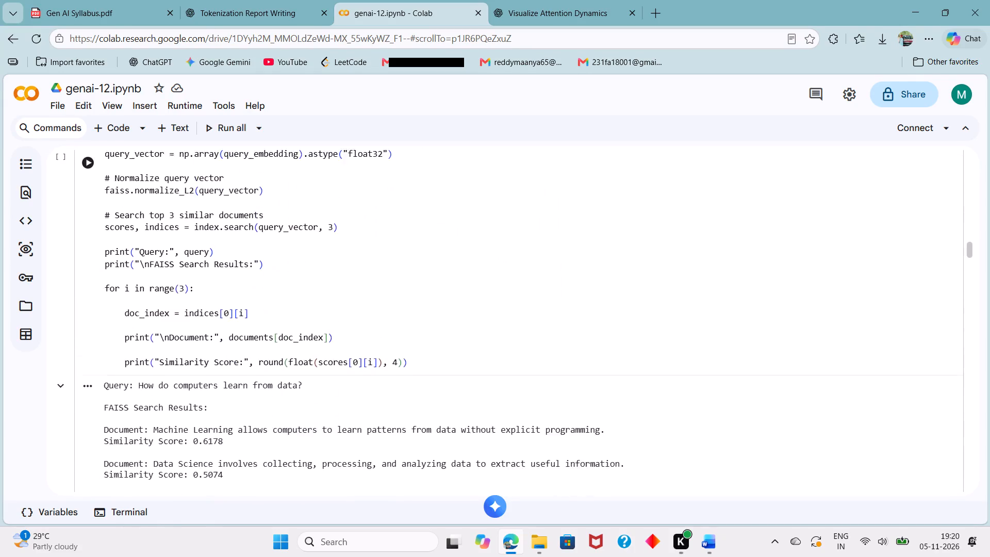
pyautogui.scroll(-3, 205, 232)
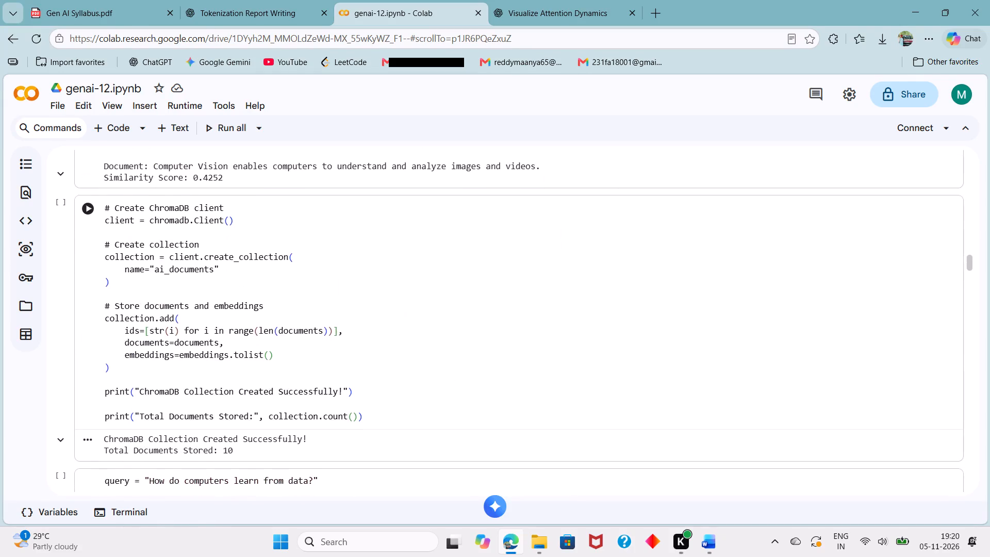
pyautogui.scroll(-5, 205, 232)
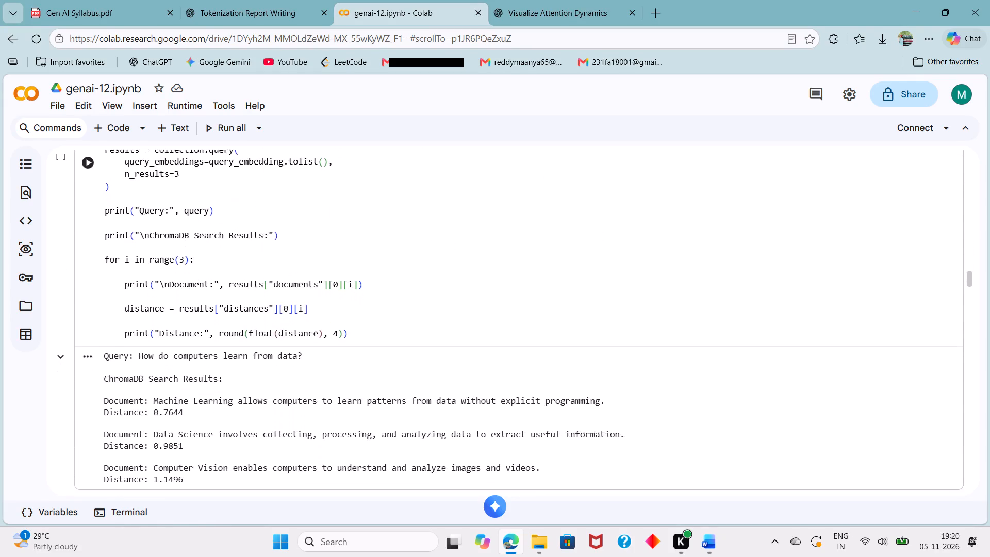
pyautogui.scroll(-8, 208, 361)
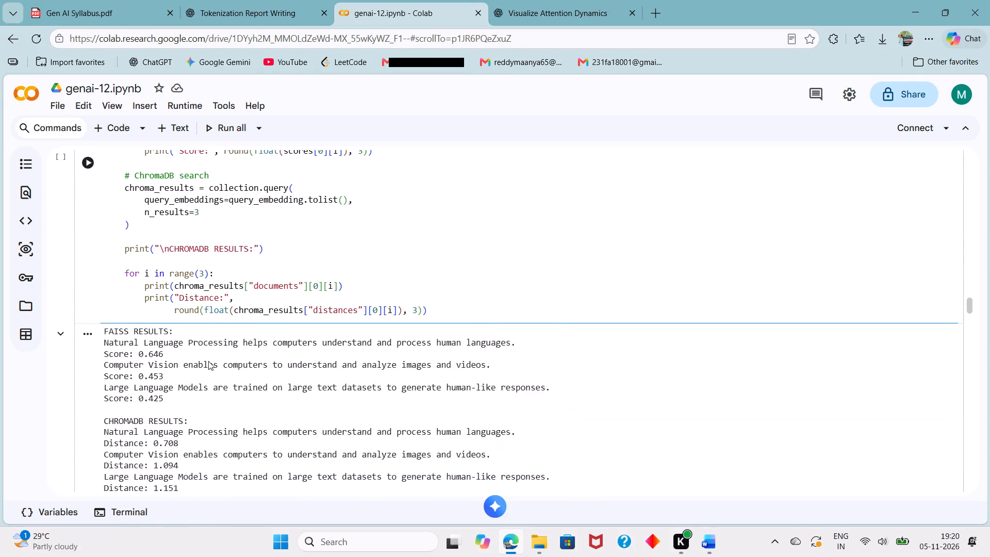
pyautogui.scroll(-3, 66, 304)
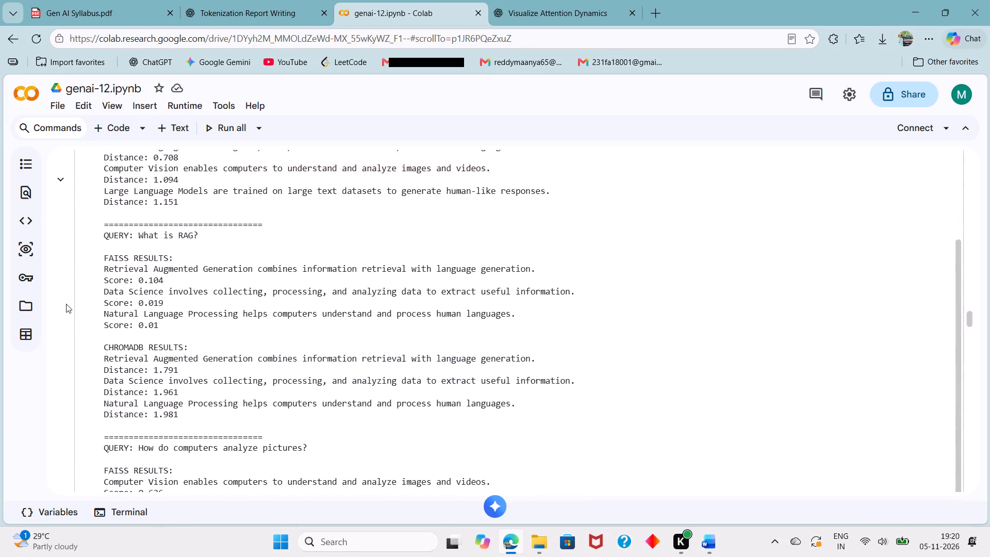
pyautogui.scroll(-7, 66, 304)
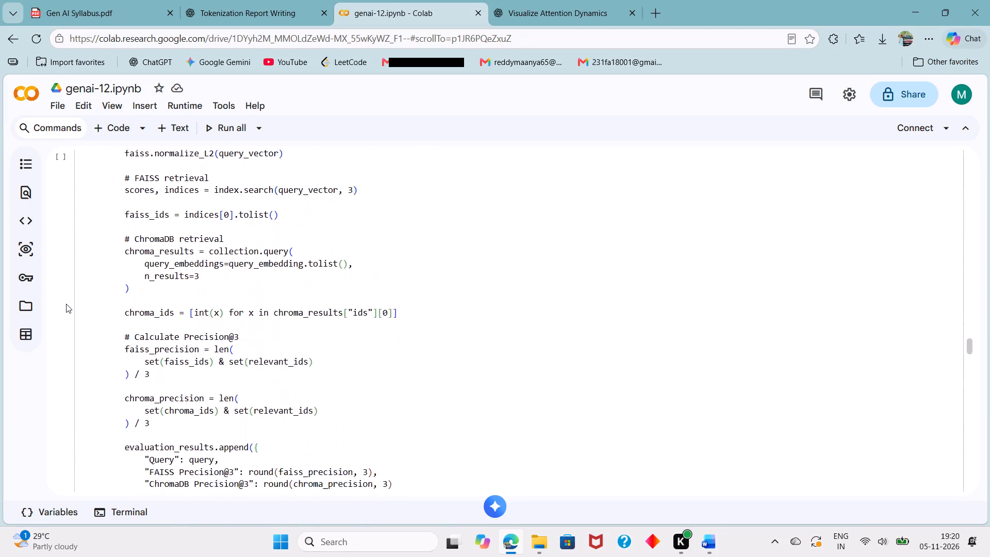
pyautogui.scroll(-2, 66, 304)
pyautogui.scroll(1, 66, 304)
pyautogui.scroll(-2, 66, 304)
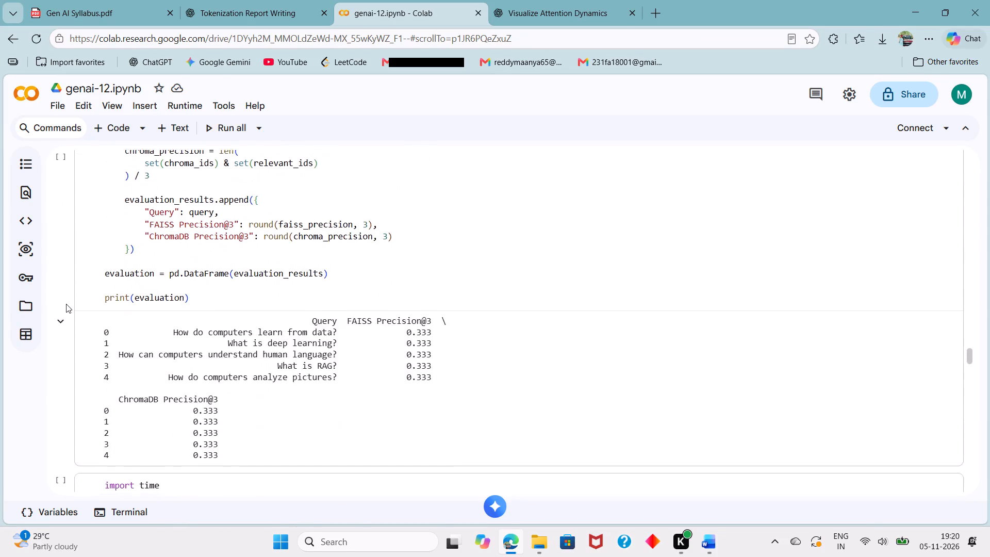
pyautogui.scroll(-1, 66, 304)
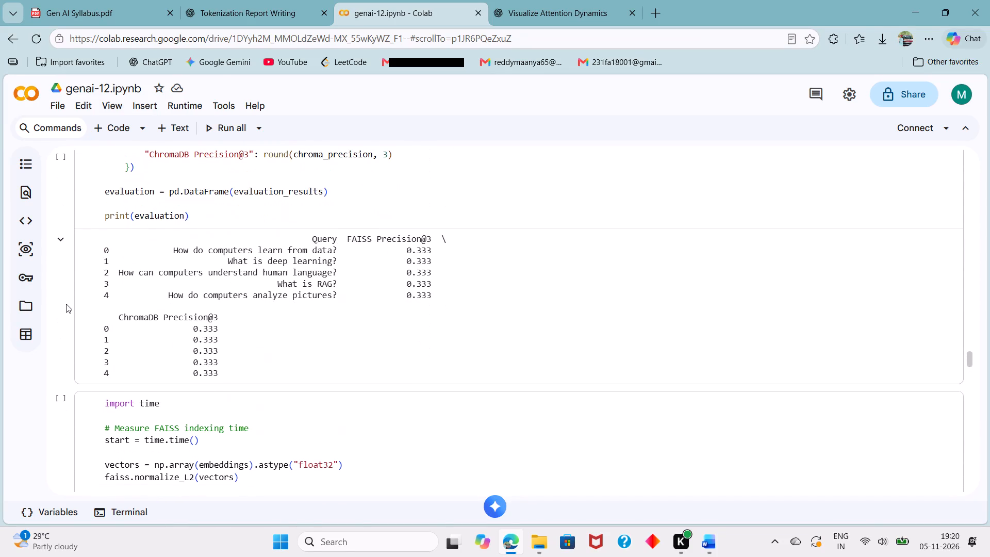
pyautogui.scroll(-1, 77, 400)
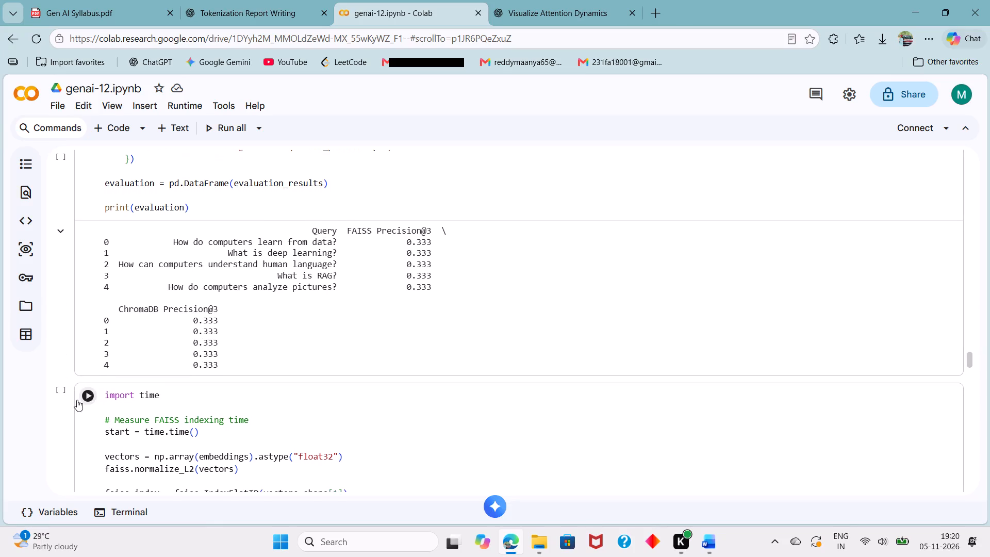
pyautogui.scroll(-6, 77, 400)
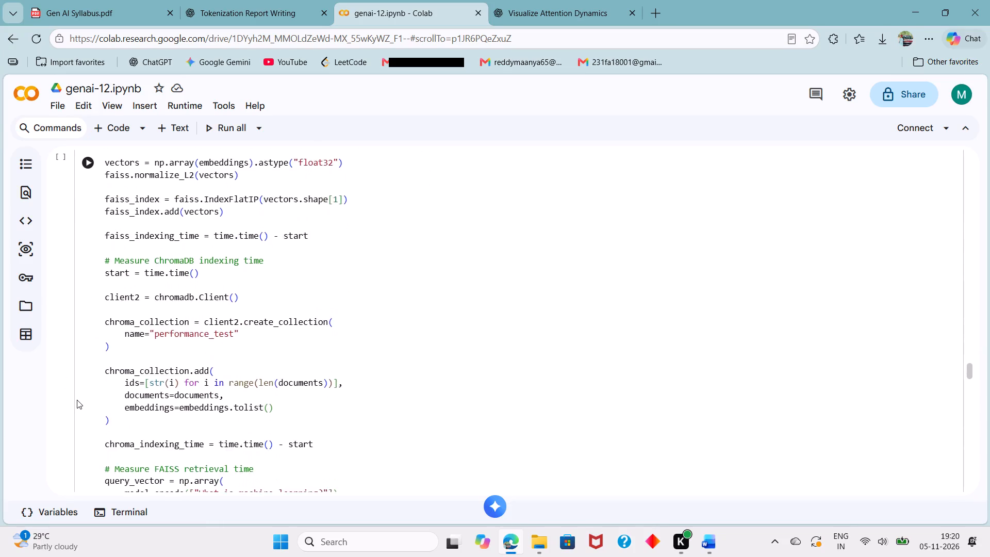
pyautogui.scroll(-5, 77, 400)
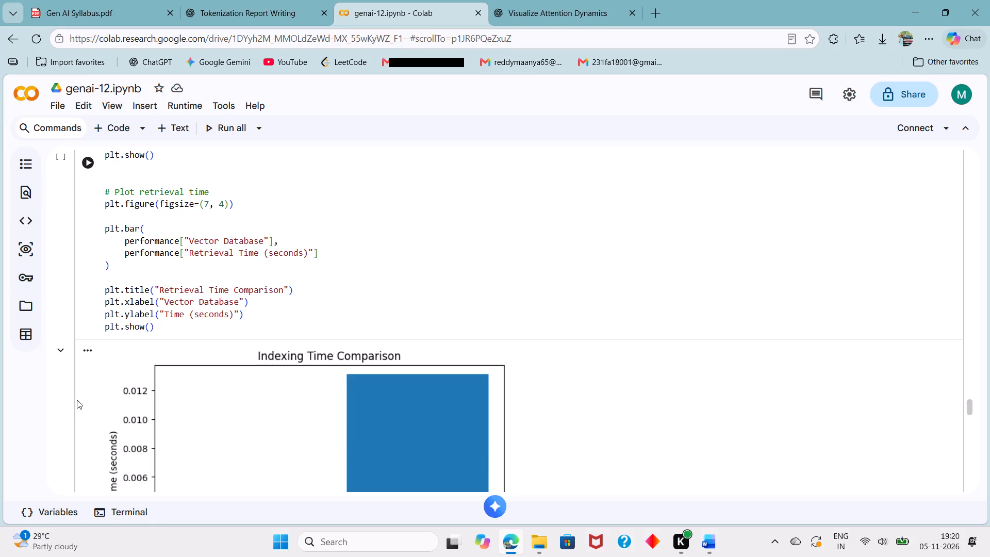
pyautogui.click(109, 0)
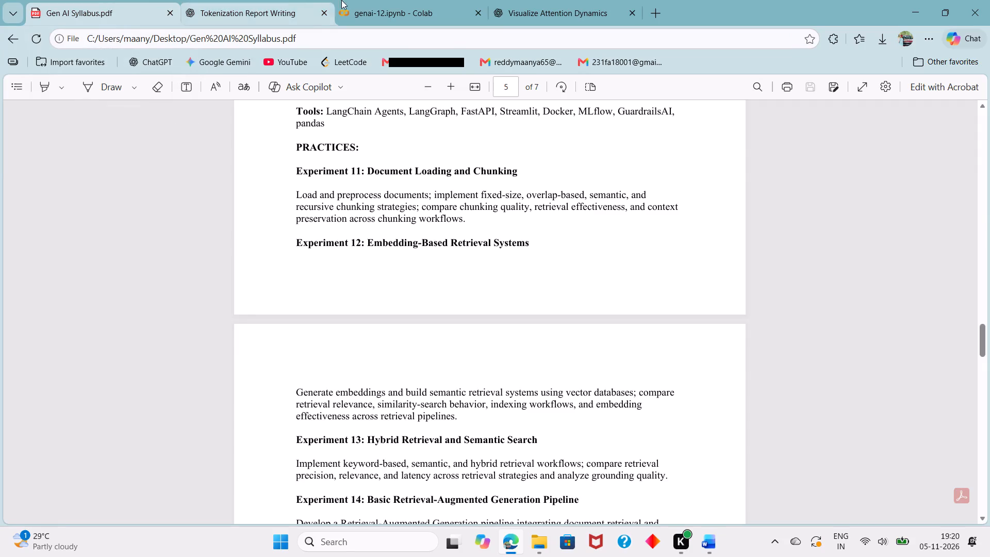
pyautogui.click(379, 3)
pyautogui.scroll(-4, 249, 326)
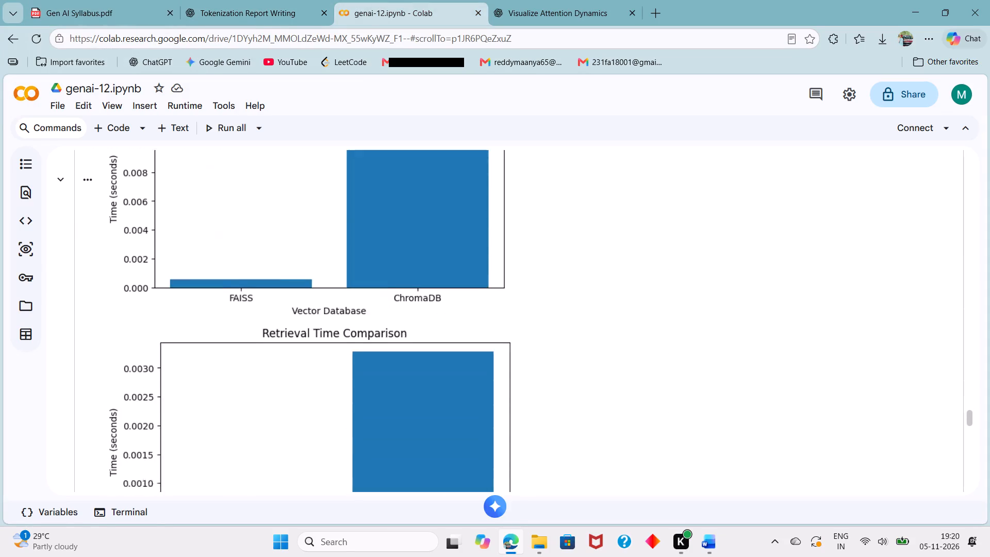
pyautogui.scroll(-3, 249, 297)
pyautogui.scroll(2, 249, 297)
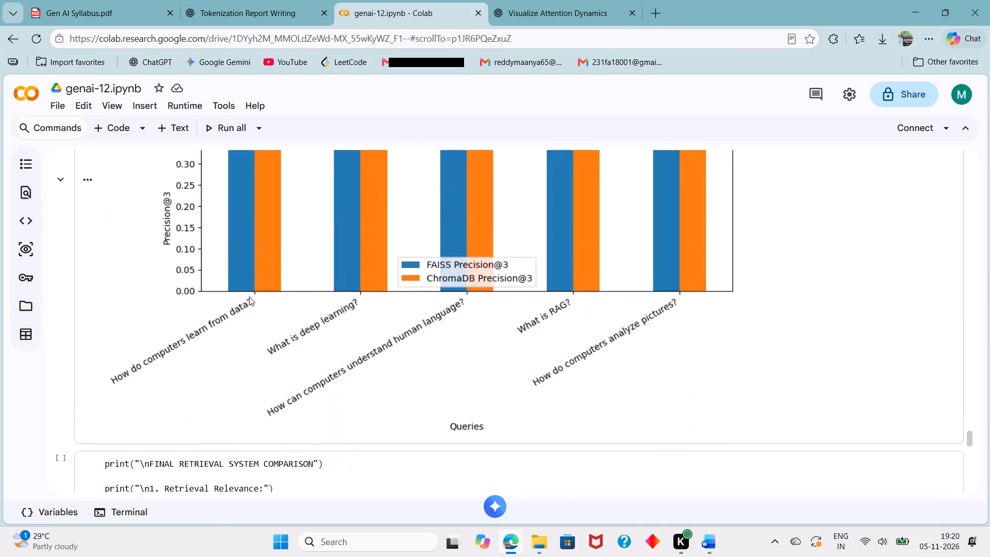
pyautogui.scroll(2, 249, 297)
pyautogui.scroll(-3, 256, 299)
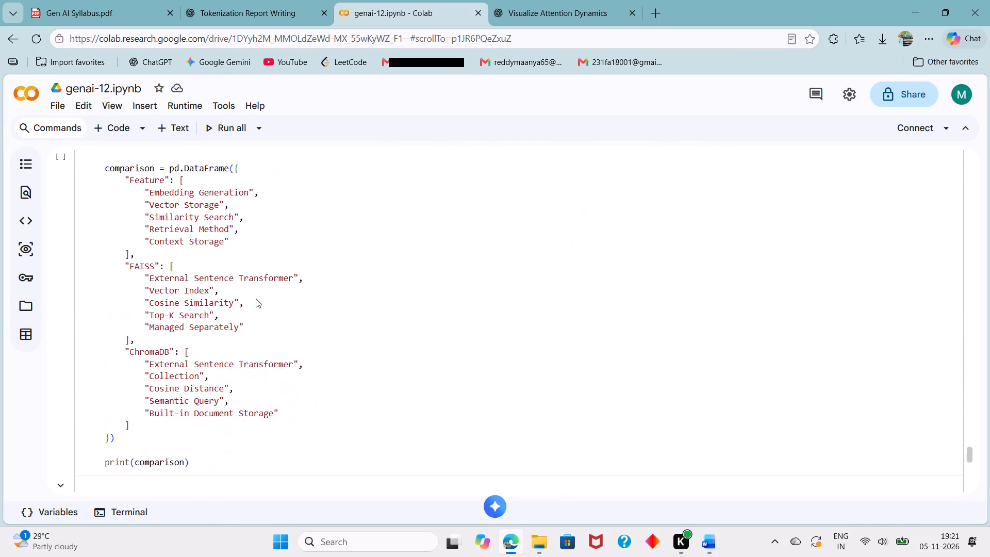
pyautogui.scroll(-2, 256, 299)
pyautogui.scroll(4, 256, 299)
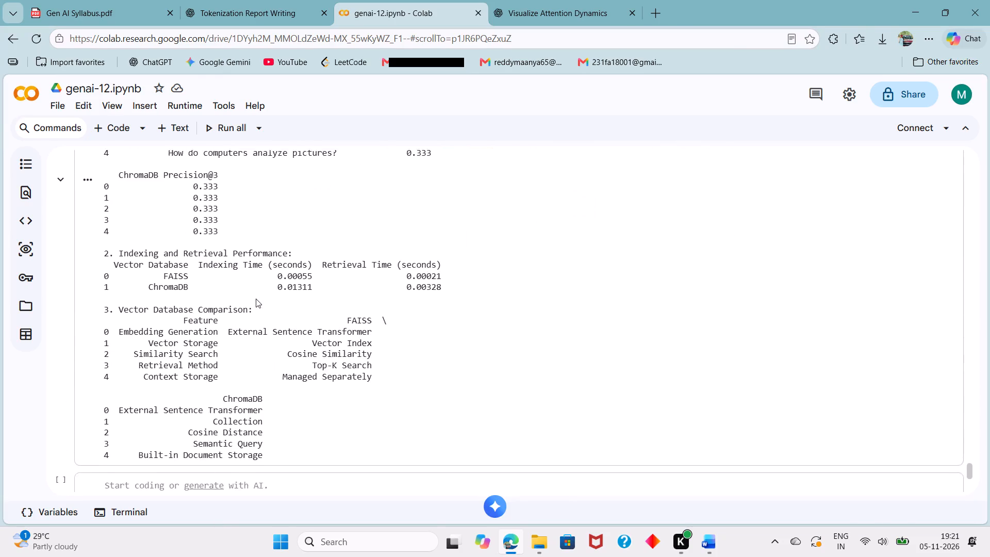
pyautogui.scroll(3, 256, 299)
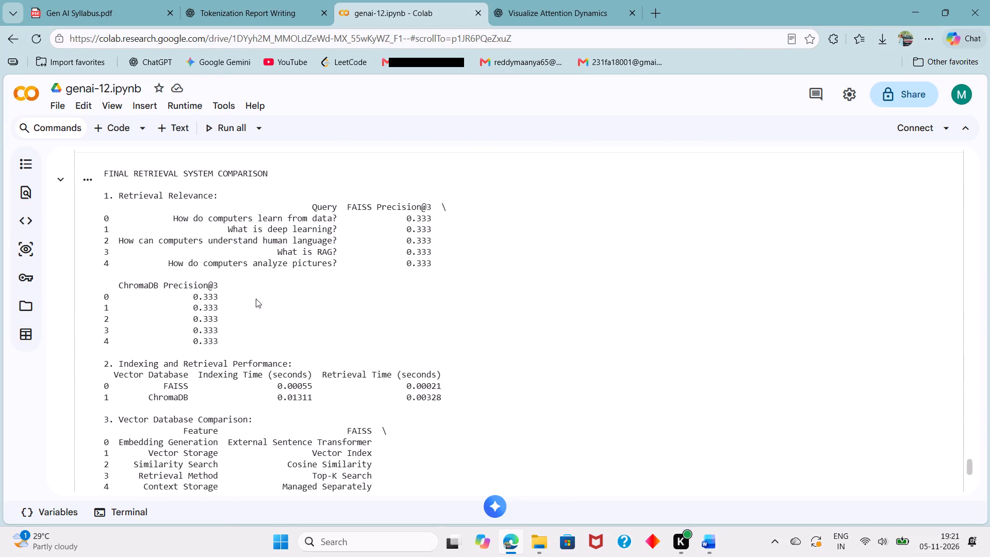
pyautogui.scroll(7, 256, 299)
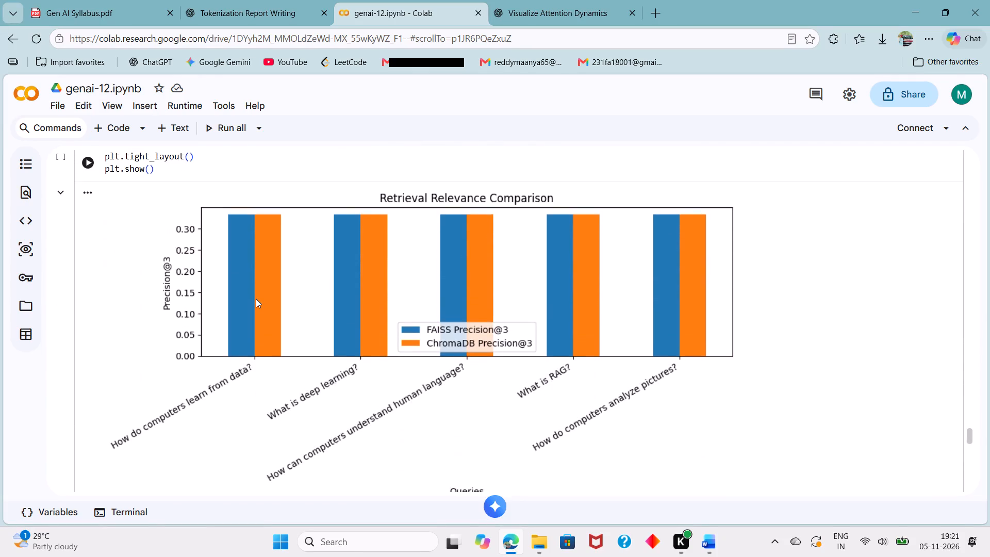
pyautogui.scroll(1, 256, 299)
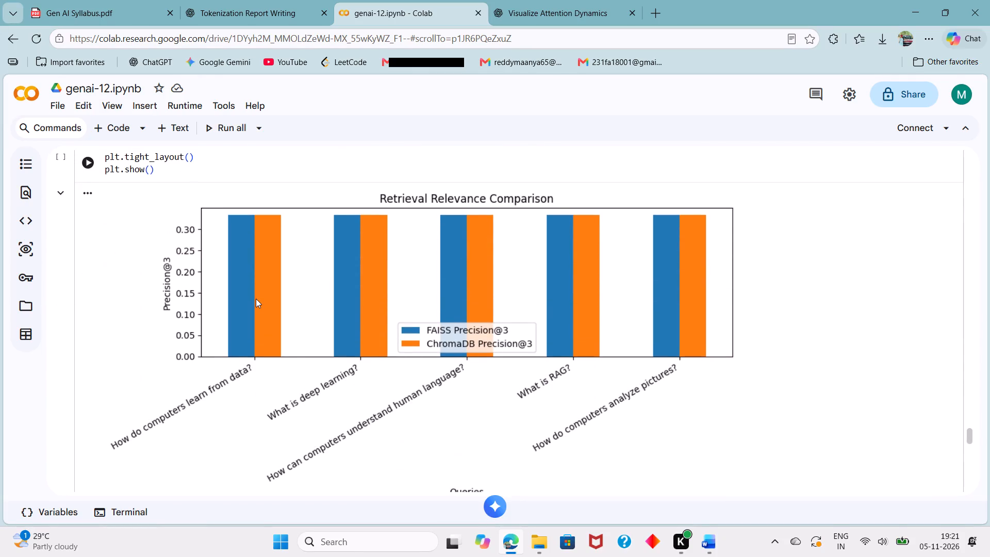
pyautogui.scroll(4, 256, 299)
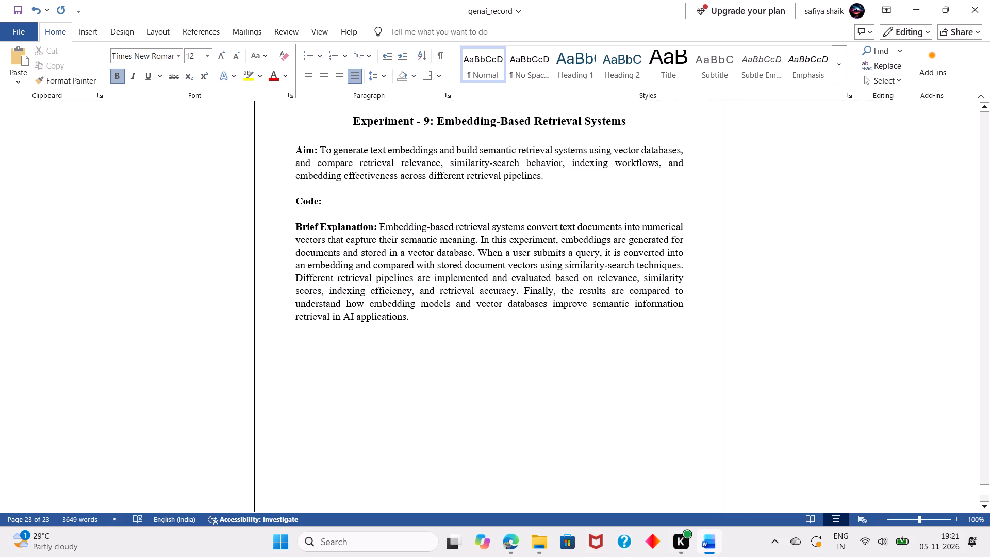
pyautogui.click(325, 207)
pyautogui.press('Return')
pyautogui.hotkey('ctrl', 'v')
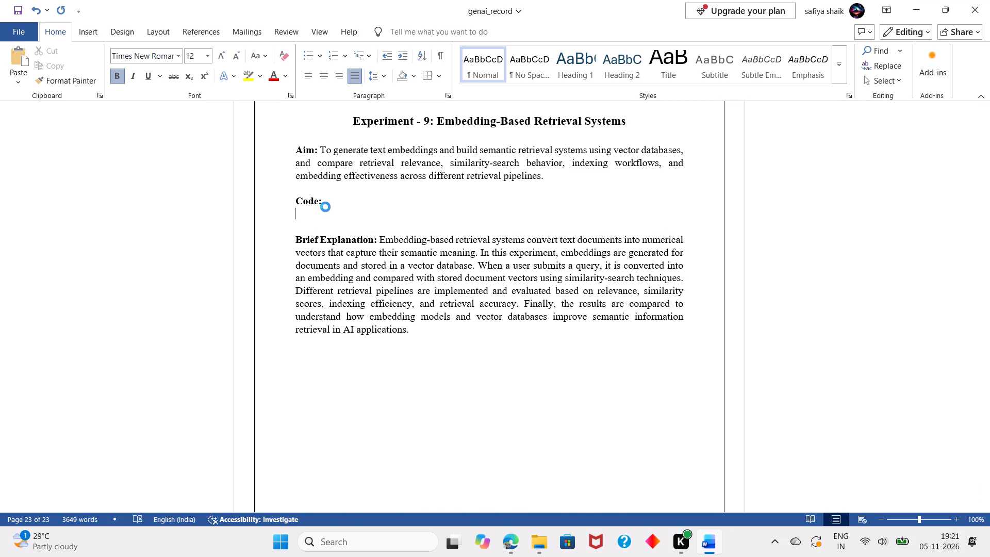
pyautogui.scroll(6, 310, 198)
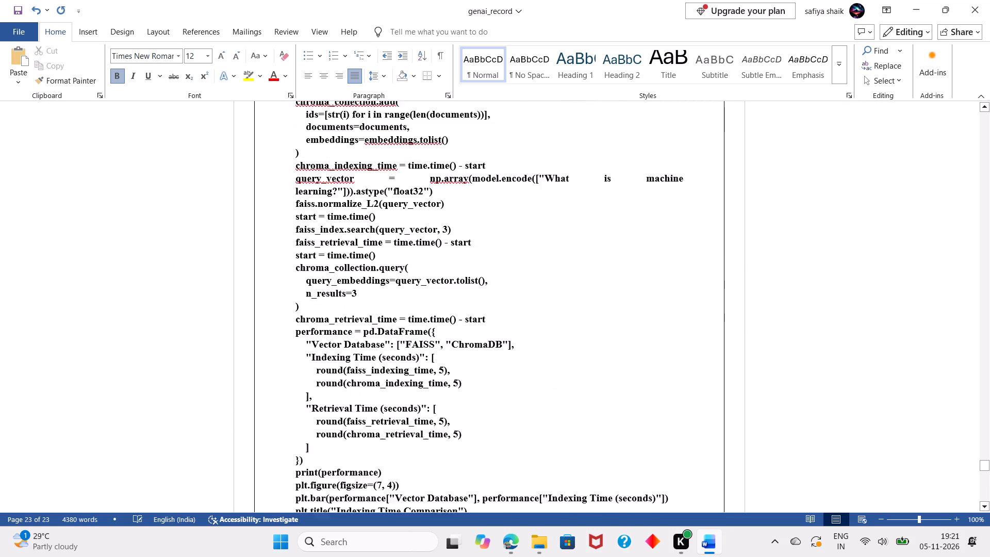
# Format the entire pasted code block under Experiment 9's "Code:" label in Courier New, size 11, without bold.
pyautogui.scroll(4, 310, 198)
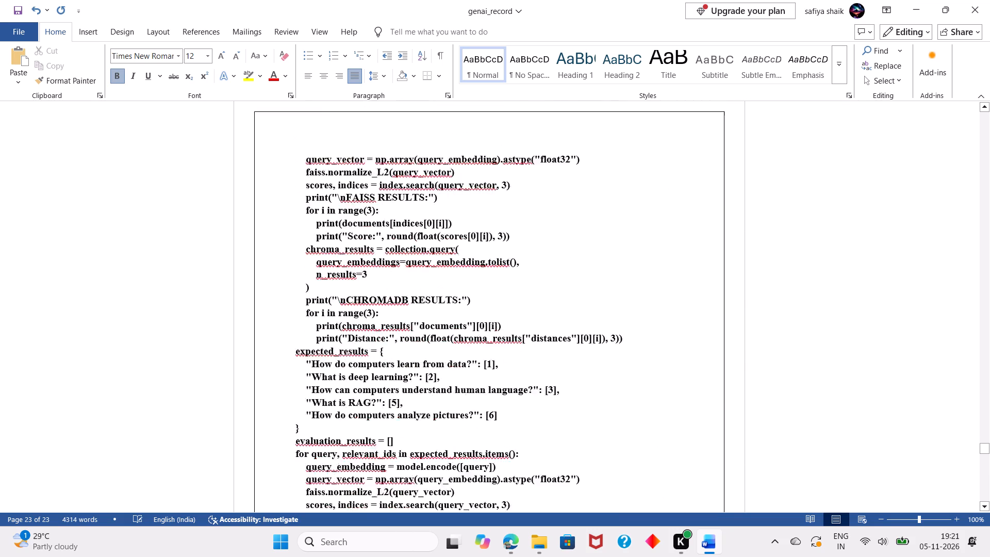
pyautogui.scroll(4, 310, 198)
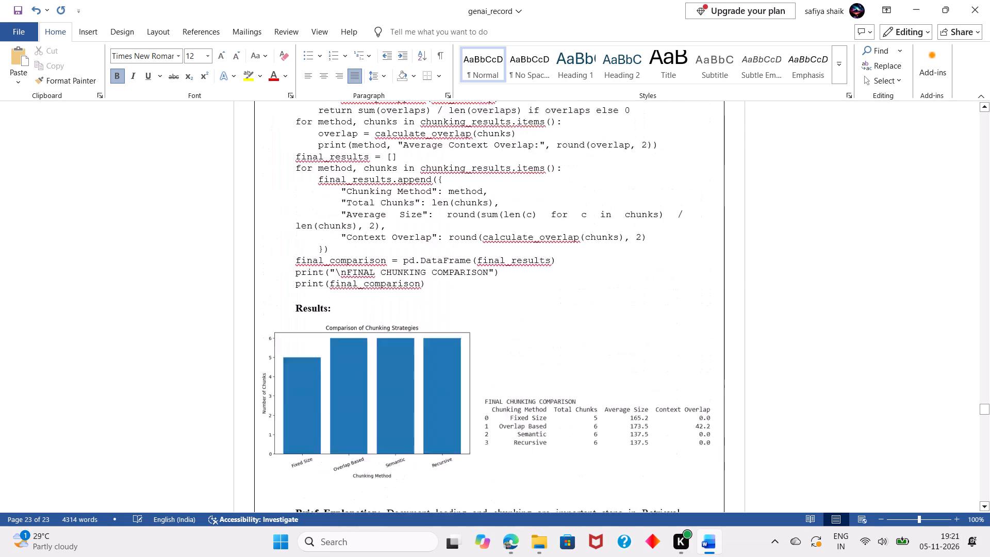
pyautogui.scroll(-4, 310, 198)
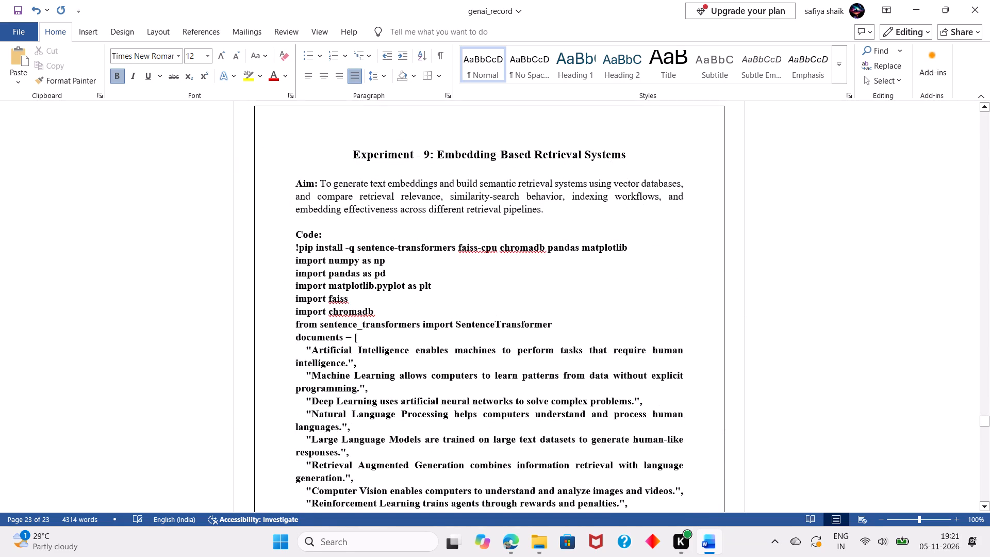
pyautogui.moveTo(295, 247); pyautogui.dragTo(408, 544)
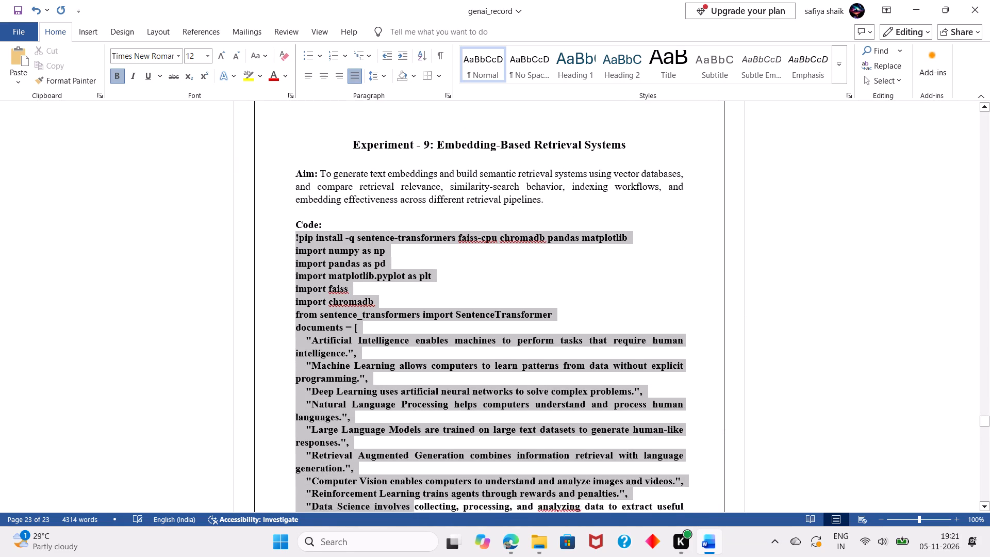
pyautogui.moveTo(408, 544); pyautogui.dragTo(406, 556)
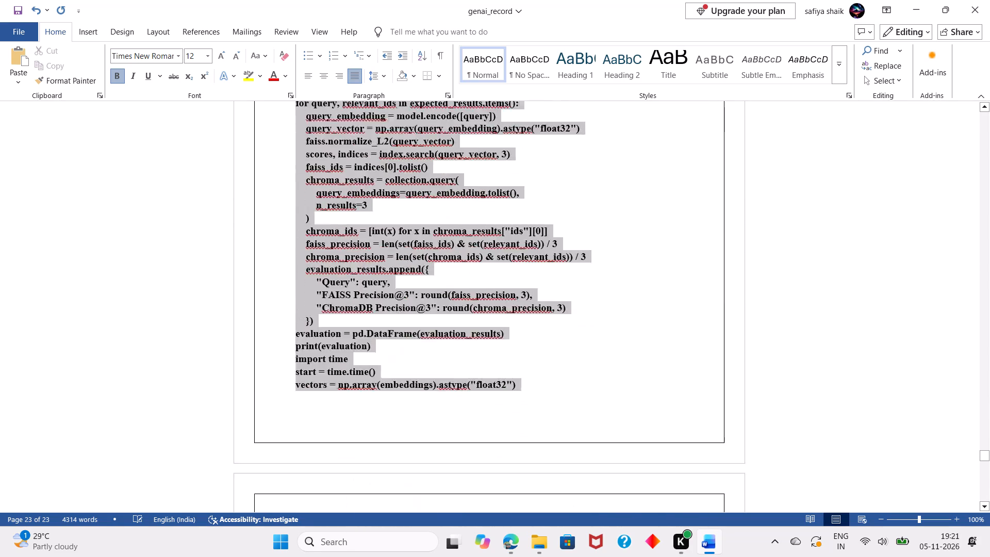
pyautogui.moveTo(406, 556); pyautogui.dragTo(405, 556)
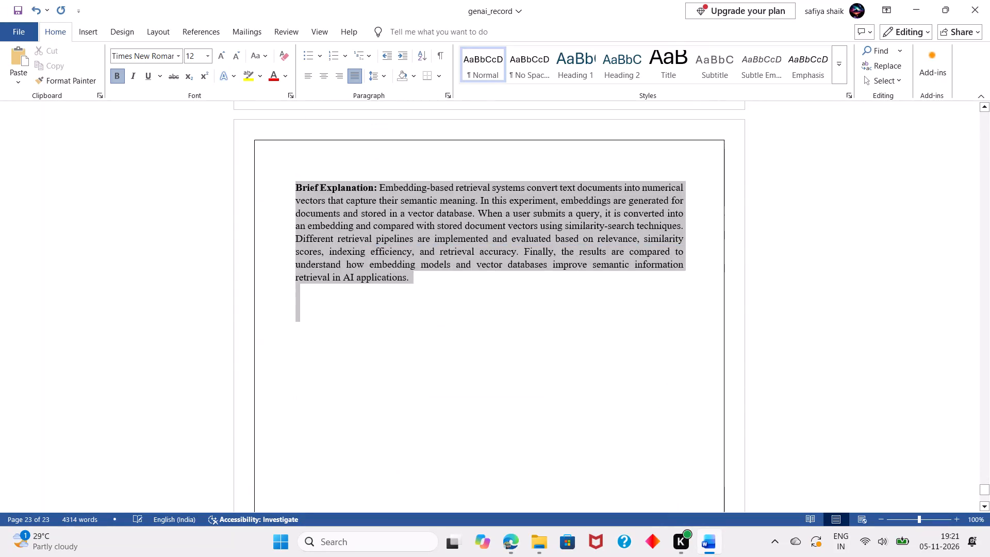
pyautogui.moveTo(405, 556); pyautogui.dragTo(359, 86)
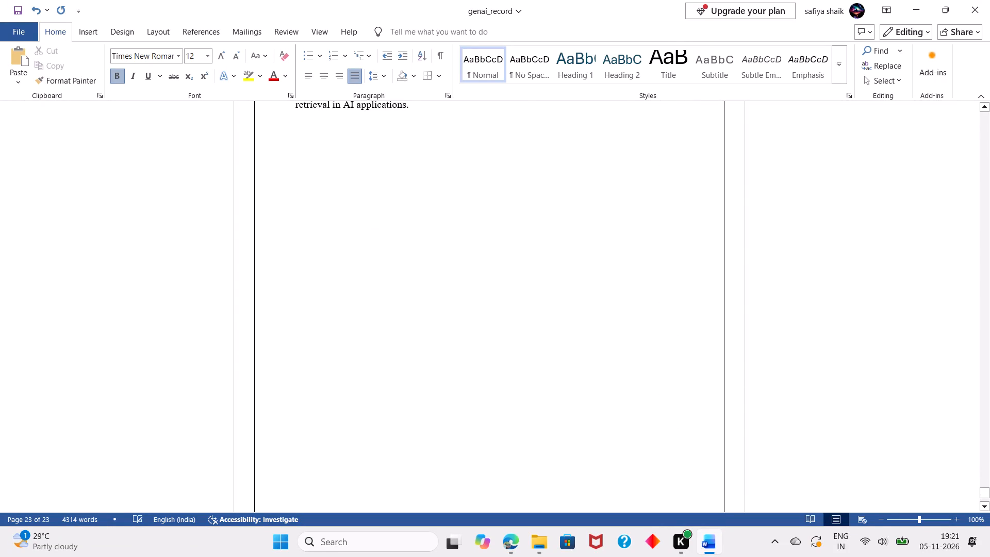
pyautogui.moveTo(359, 86); pyautogui.dragTo(373, 532)
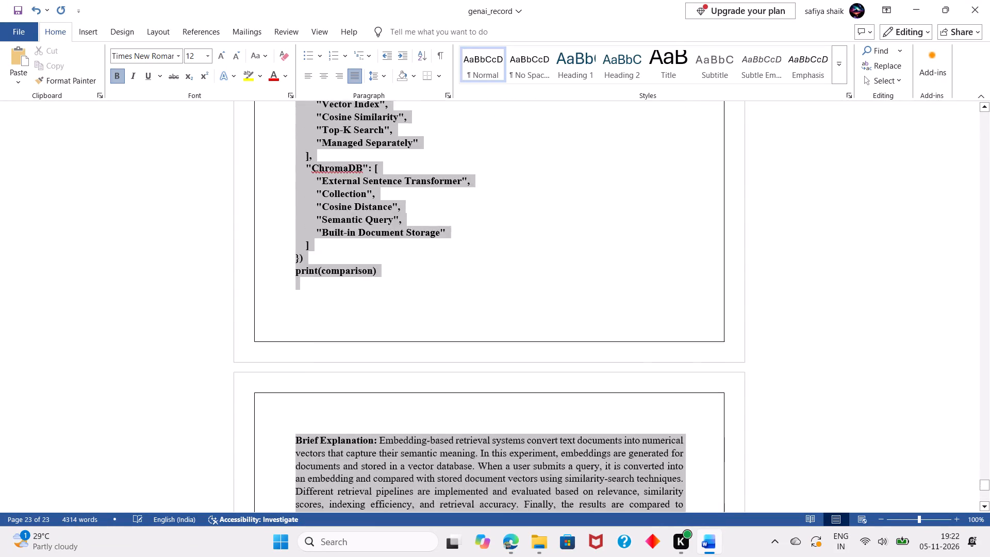
pyautogui.moveTo(373, 532); pyautogui.dragTo(347, 159)
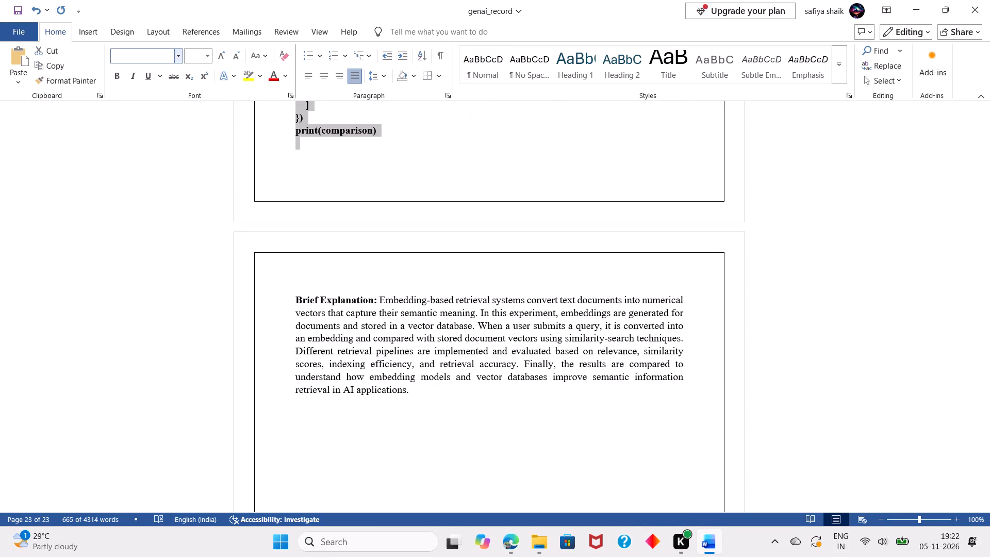
pyautogui.click(181, 58)
pyautogui.click(174, 137)
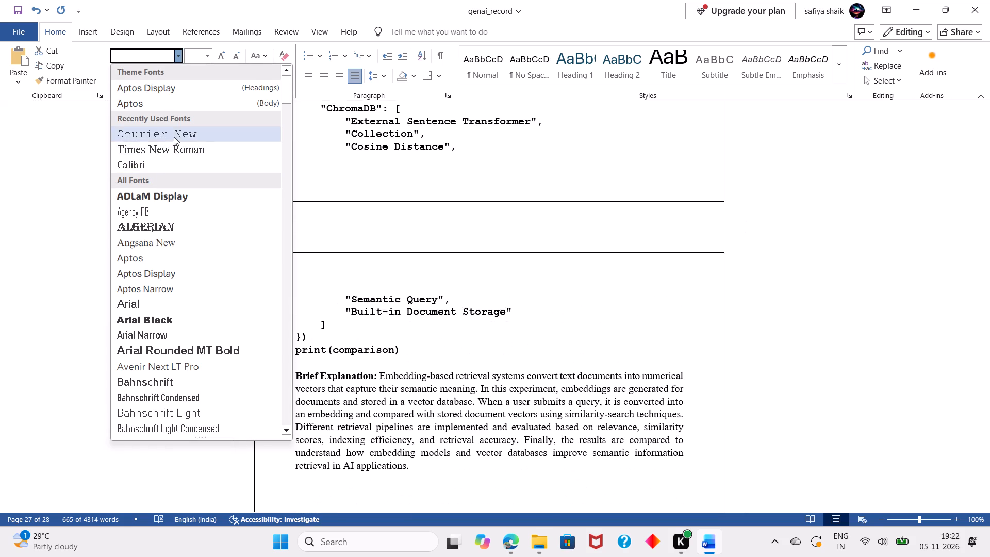
pyautogui.click(208, 57)
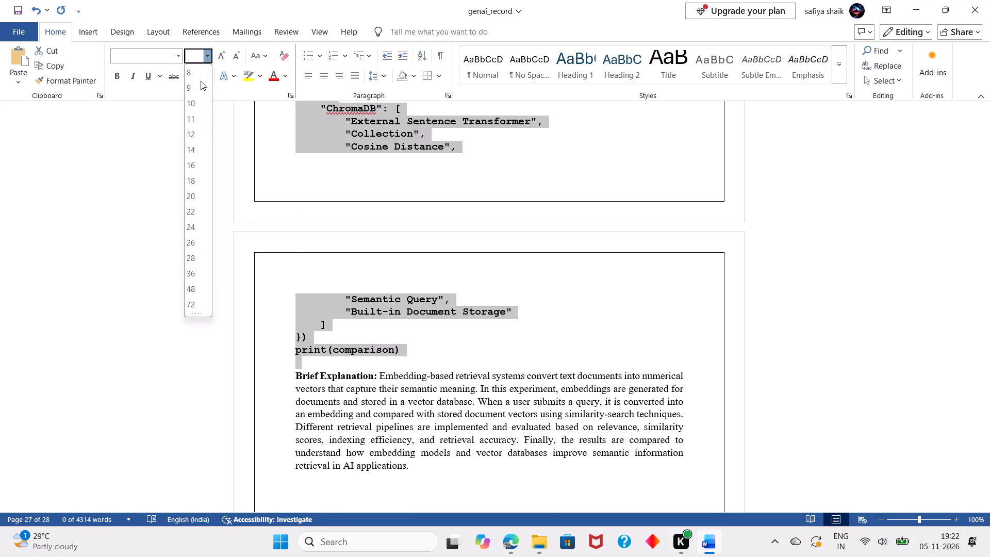
pyautogui.click(191, 120)
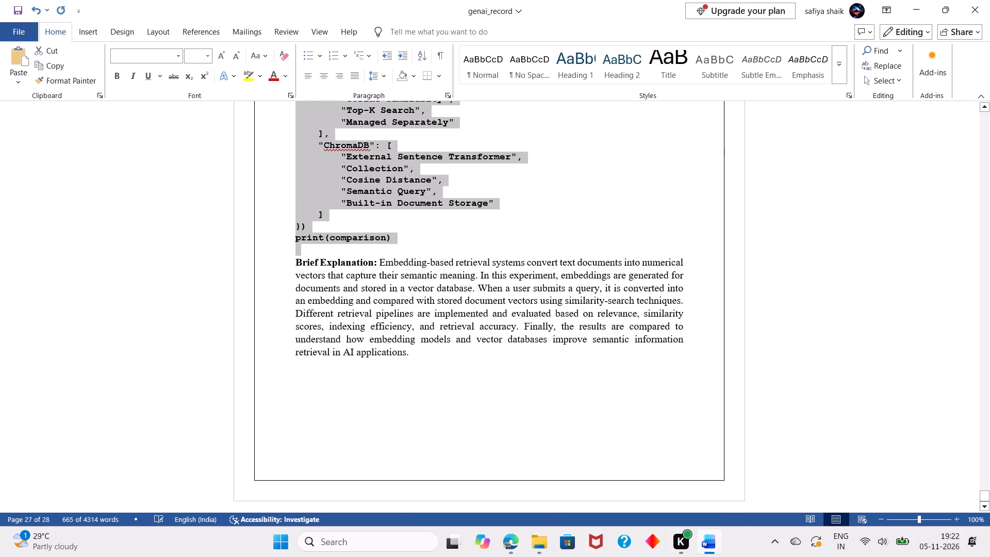
pyautogui.click(175, 60)
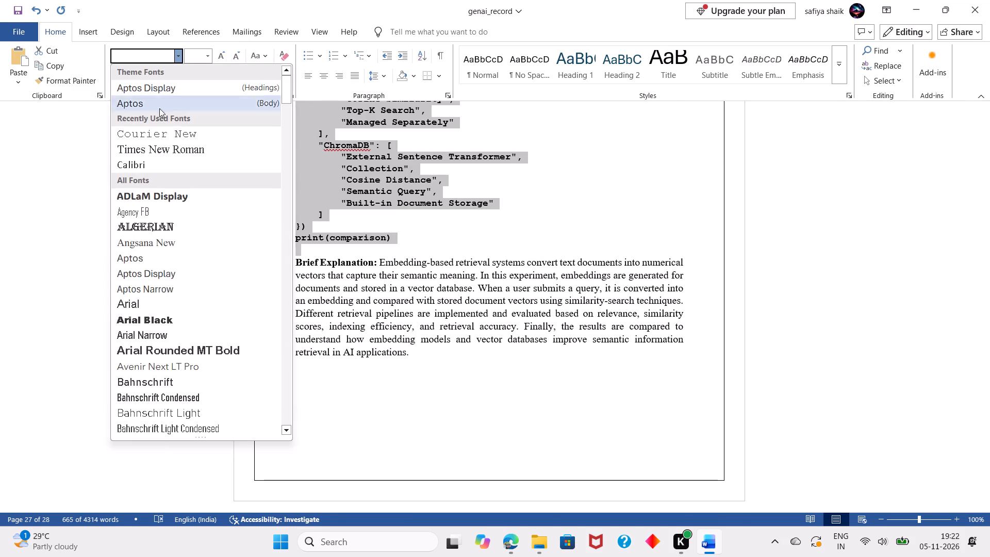
pyautogui.click(154, 137)
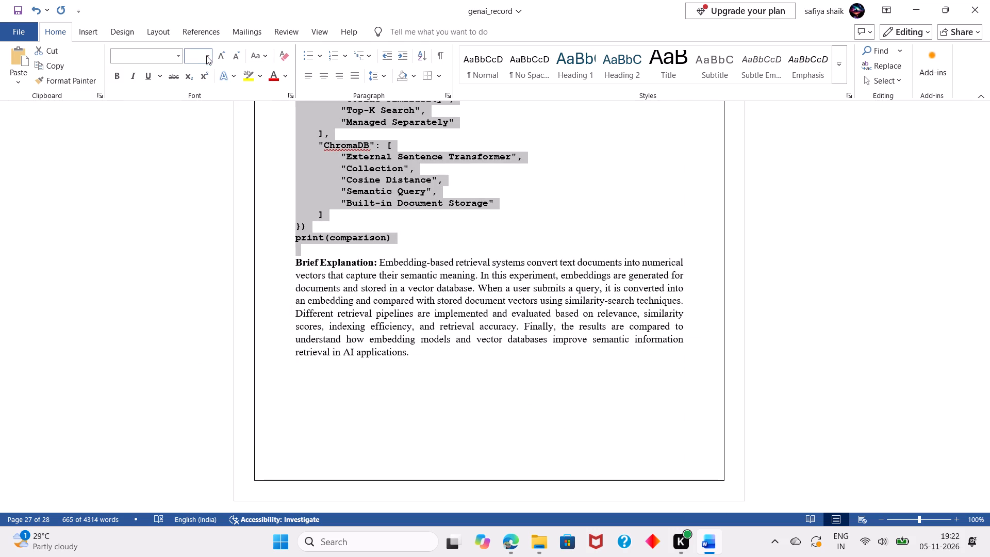
pyautogui.click(206, 56)
pyautogui.click(194, 114)
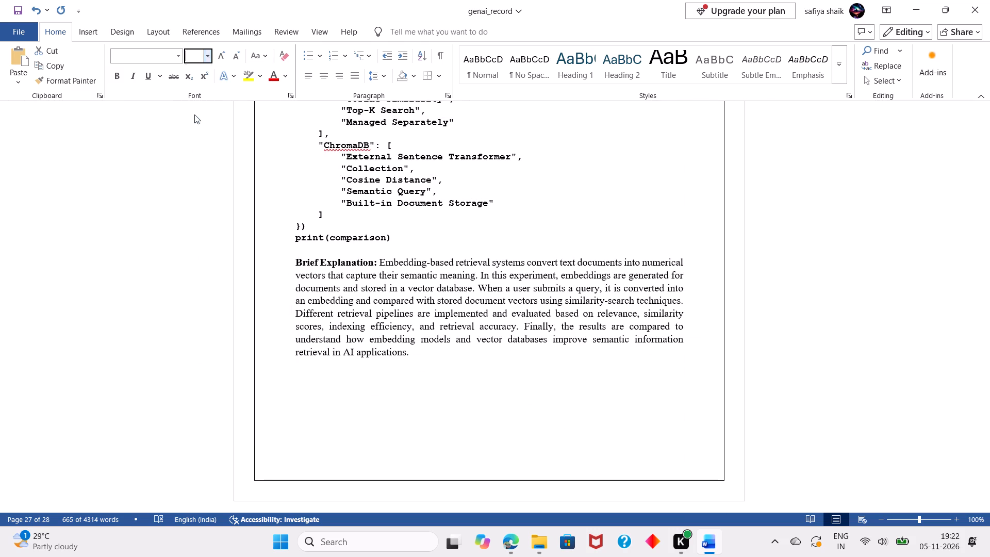
pyautogui.click(114, 80)
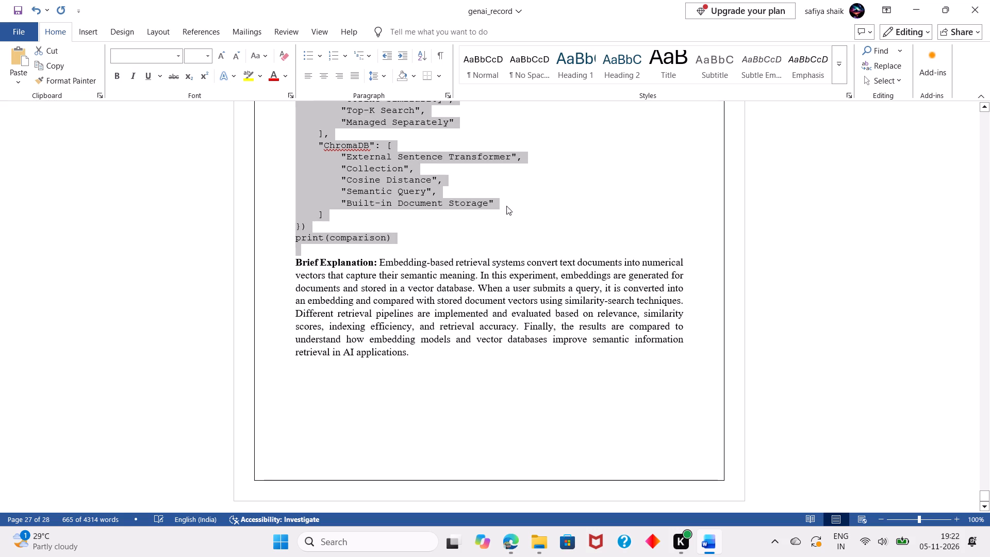
pyautogui.scroll(-2, 526, 207)
pyautogui.click(526, 207)
# Review the reformatted Experiment 9 code from its first line through to the Brief Explanation.
pyautogui.scroll(2, 526, 207)
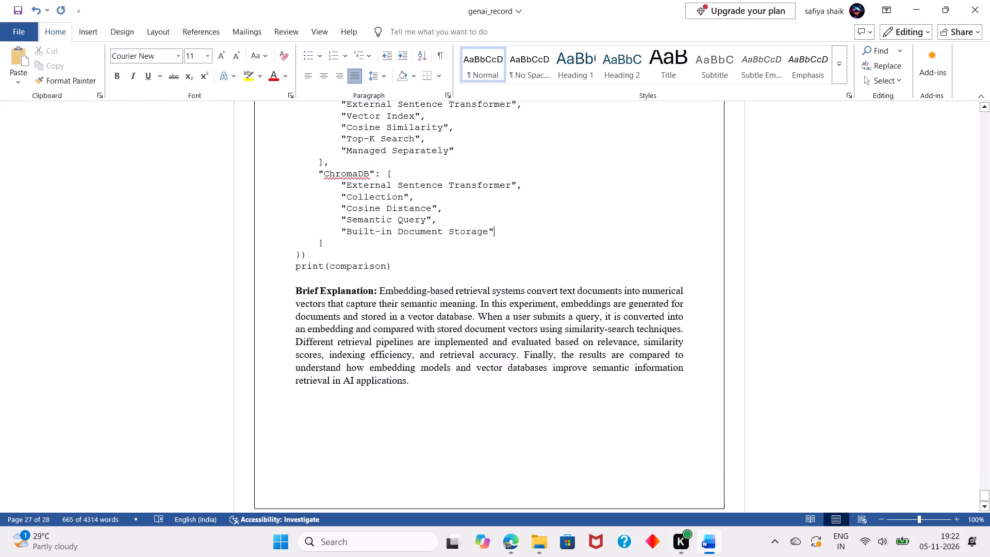
pyautogui.scroll(3, 526, 207)
pyautogui.scroll(11, 532, 304)
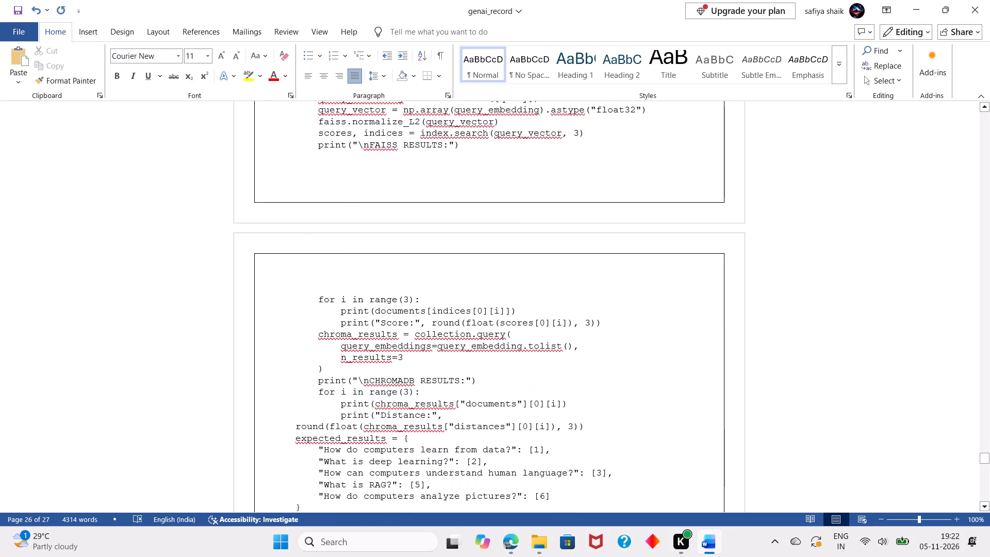
pyautogui.scroll(6, 532, 304)
pyautogui.scroll(-1, 532, 304)
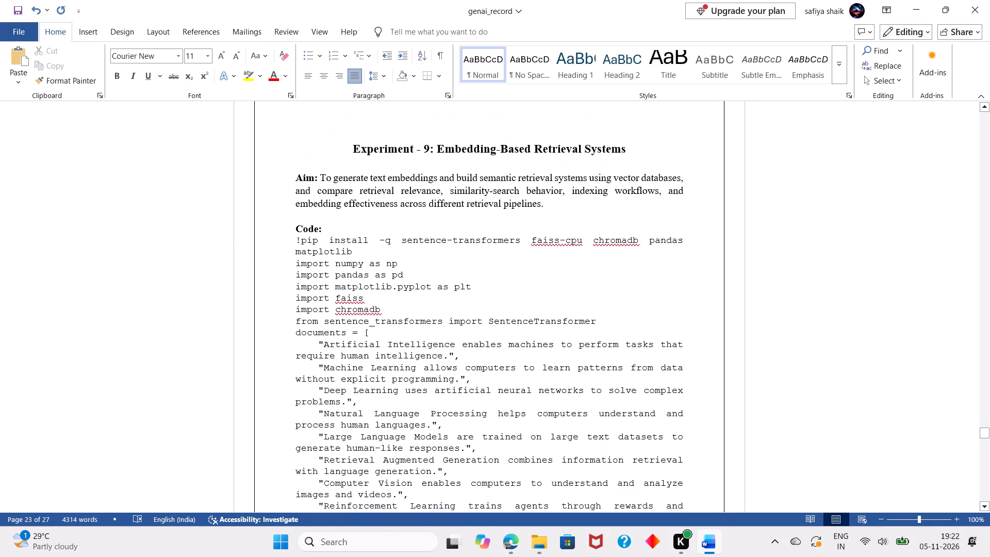
pyautogui.scroll(-4, 532, 304)
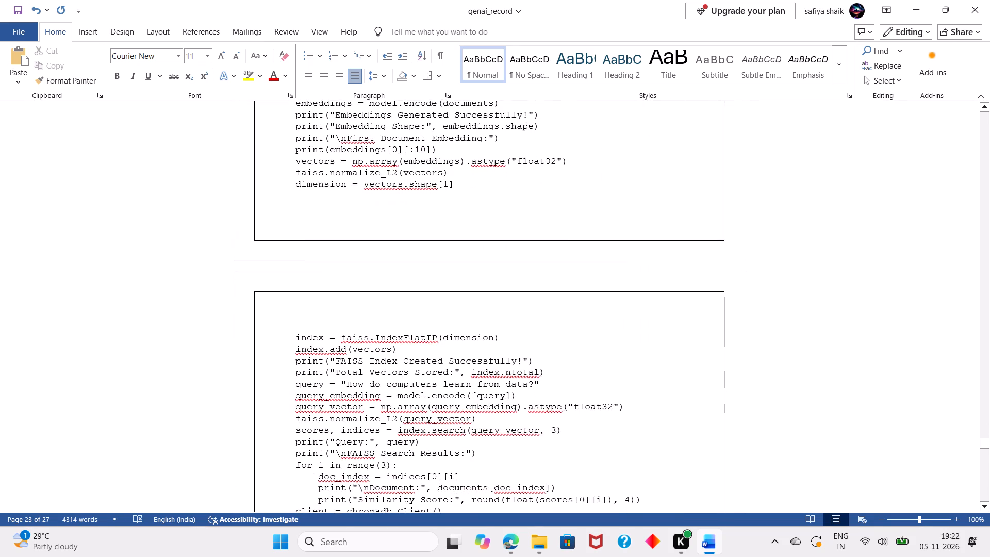
pyautogui.scroll(-7, 536, 277)
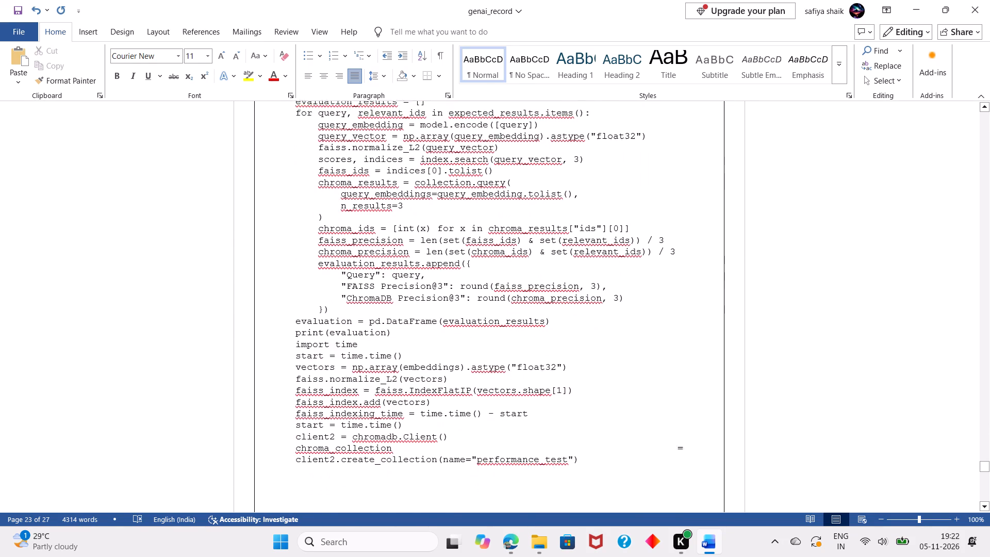
pyautogui.scroll(-4, 536, 277)
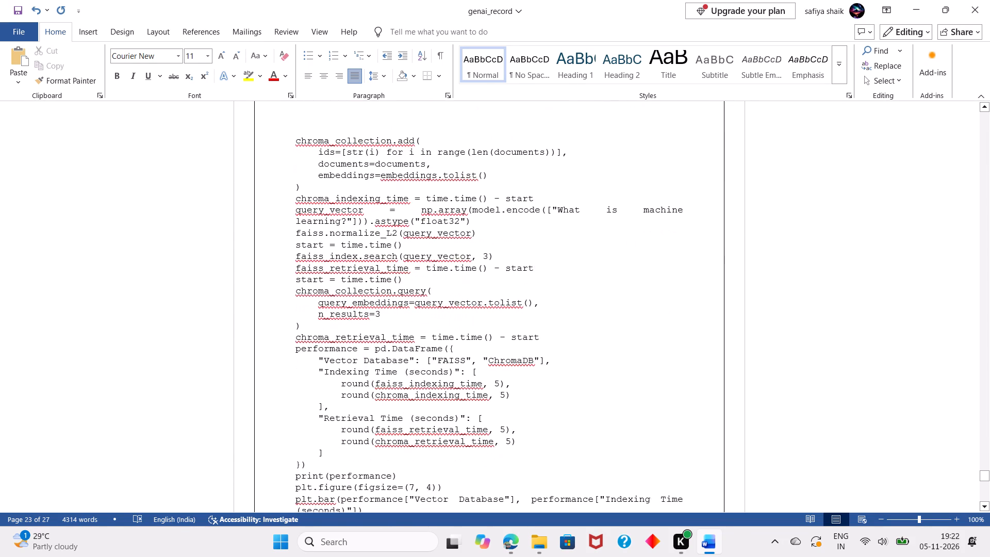
pyautogui.scroll(-3, 538, 250)
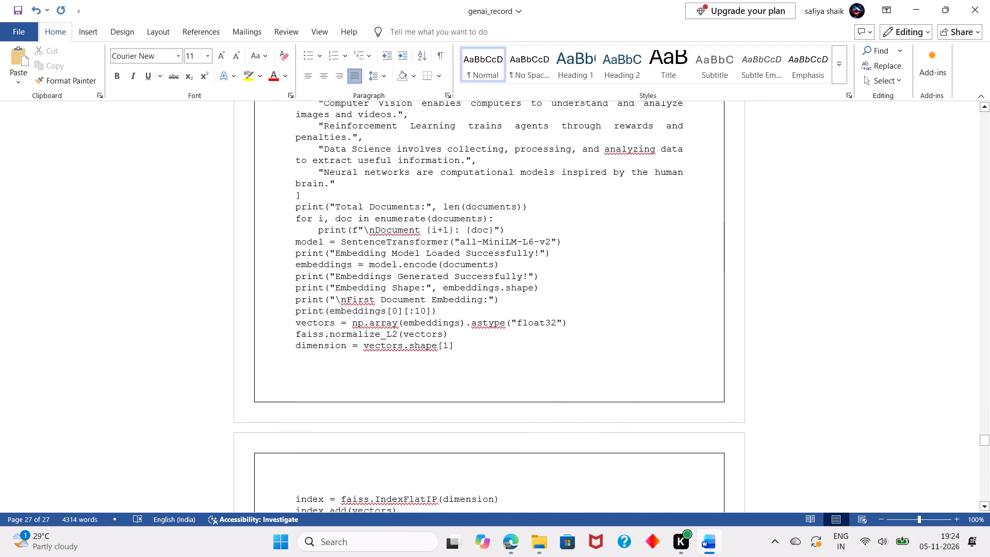
pyautogui.scroll(3, 451, 234)
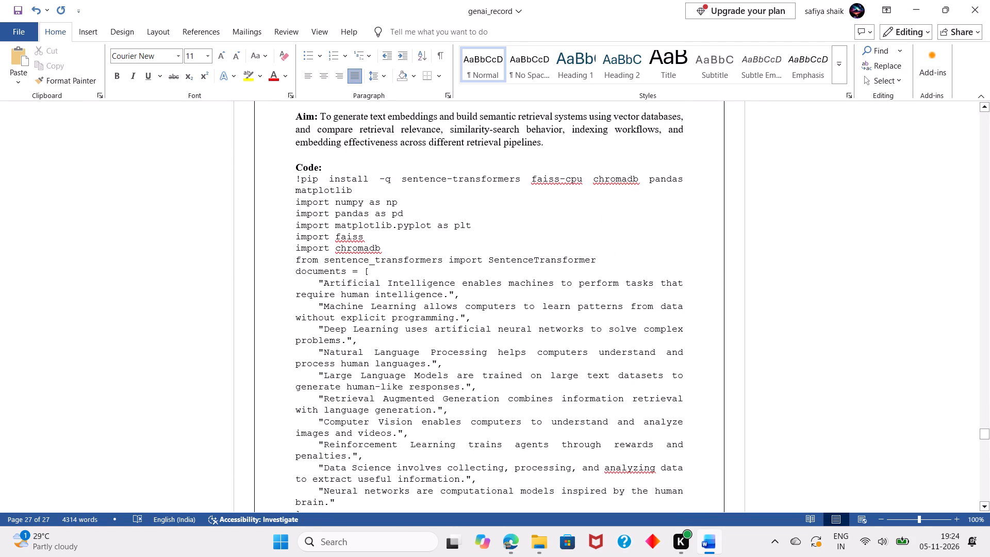
pyautogui.moveTo(294, 181); pyautogui.dragTo(407, 432)
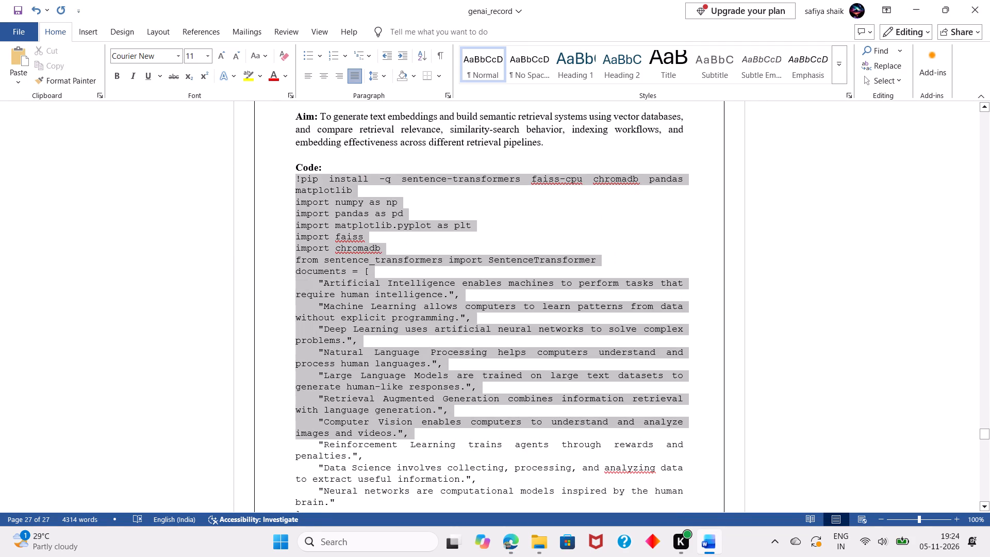
pyautogui.moveTo(407, 432); pyautogui.dragTo(421, 556)
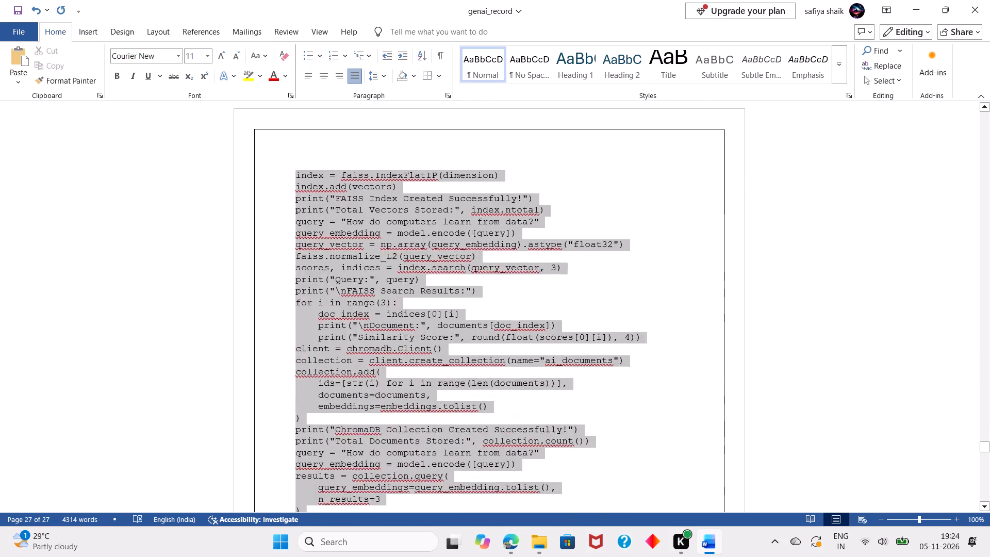
pyautogui.moveTo(421, 556); pyautogui.dragTo(418, 533)
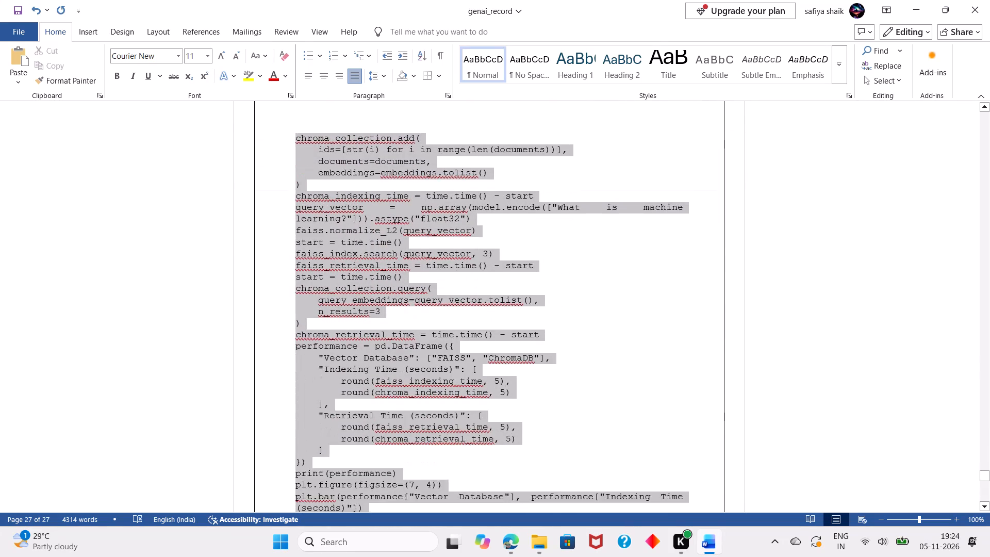
pyautogui.moveTo(418, 533); pyautogui.dragTo(419, 535)
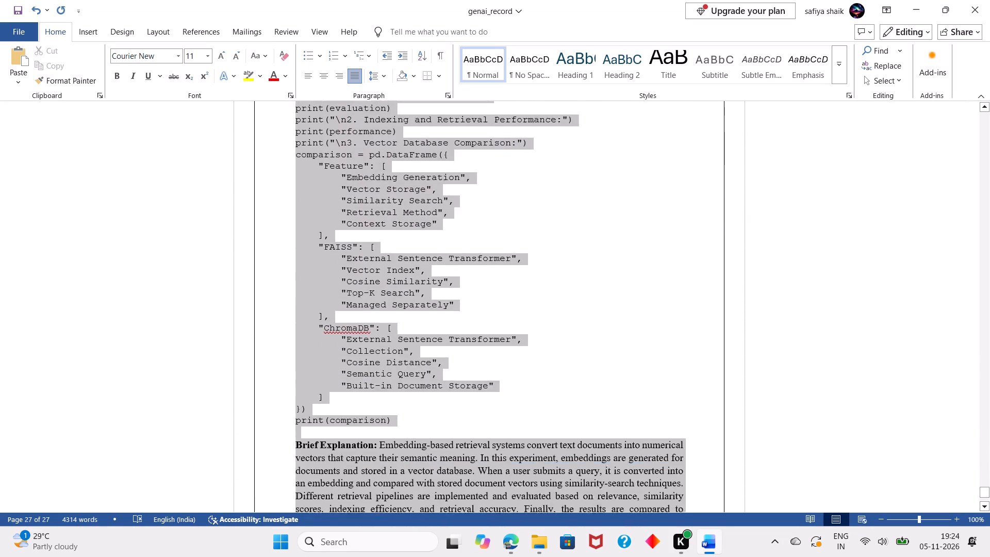
pyautogui.moveTo(419, 535); pyautogui.dragTo(393, 240)
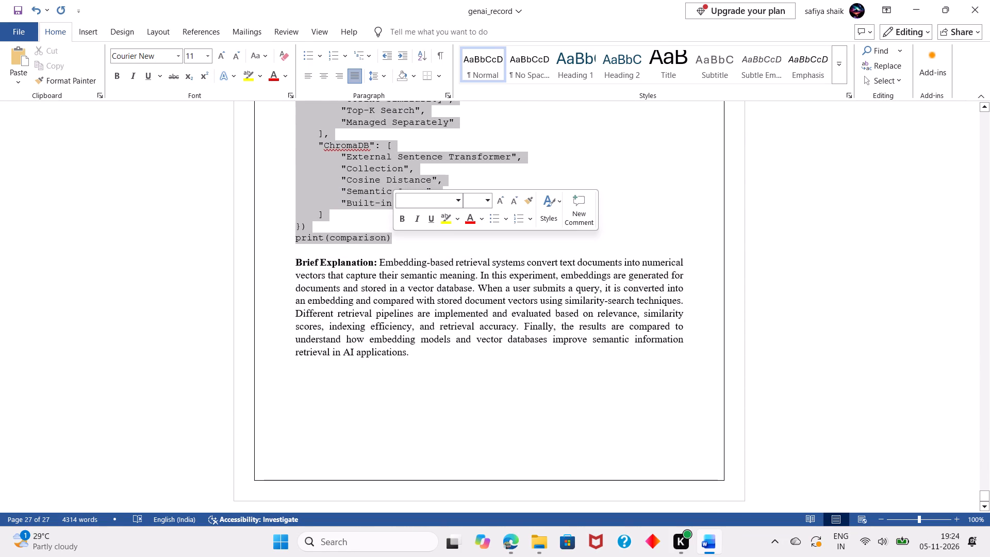
pyautogui.hotkey('ctrl', 'v')
# Remove the blank lines after the pip install line and before the documents list in the Experiment 9 code.
pyautogui.scroll(2, 393, 240)
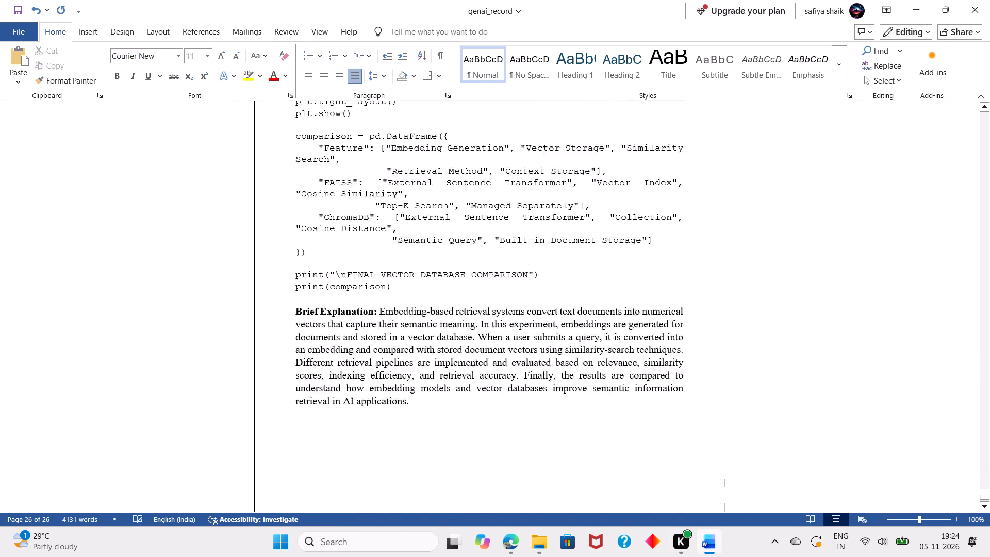
pyautogui.scroll(9, 393, 240)
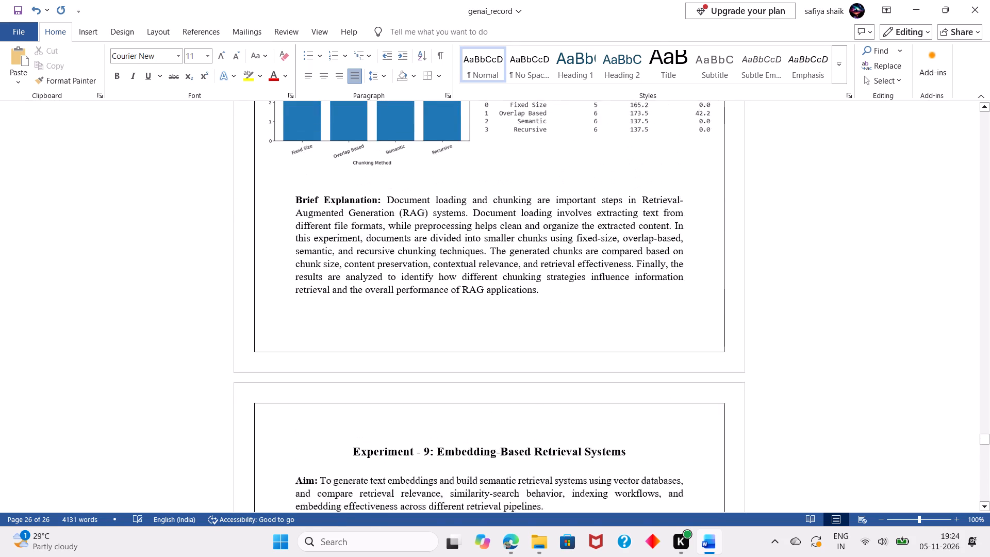
pyautogui.scroll(-3, 393, 240)
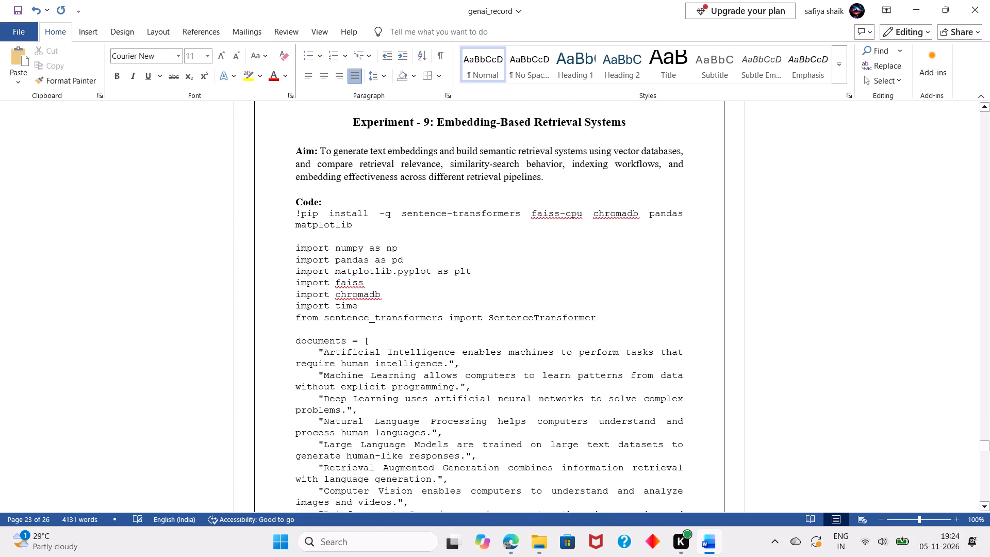
pyautogui.click(328, 238)
pyautogui.press('BackSpace')
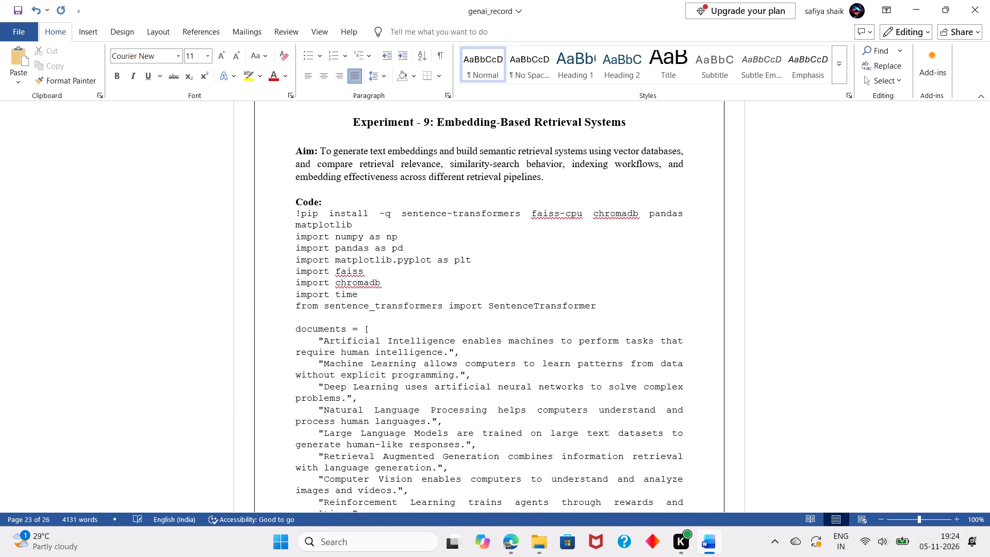
pyautogui.click(314, 318)
pyautogui.press('BackSpace')
# Move the documents list's closing bracket up beside the last string and delete the blank line before the Total Documents print.
pyautogui.scroll(-2, 314, 318)
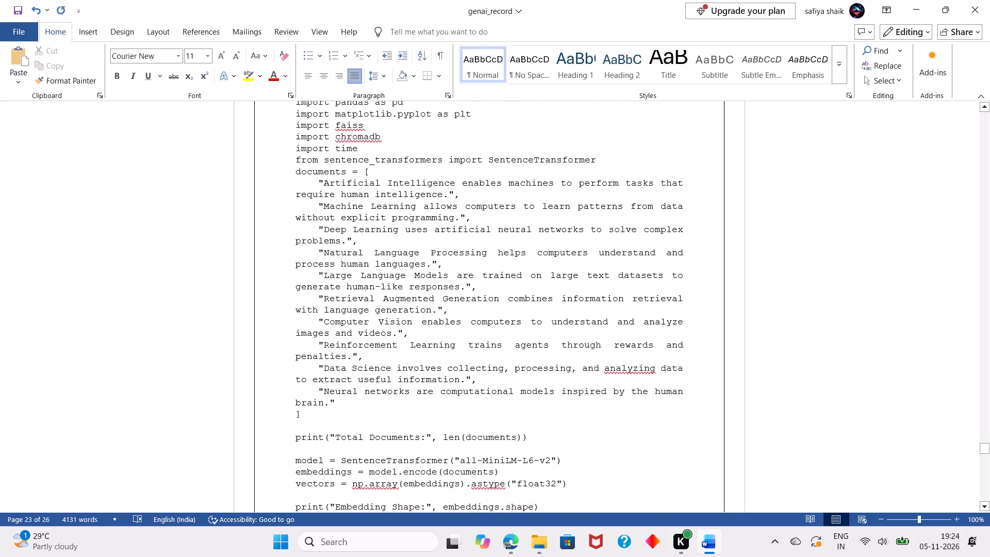
pyautogui.scroll(-1, 314, 318)
pyautogui.click(295, 263)
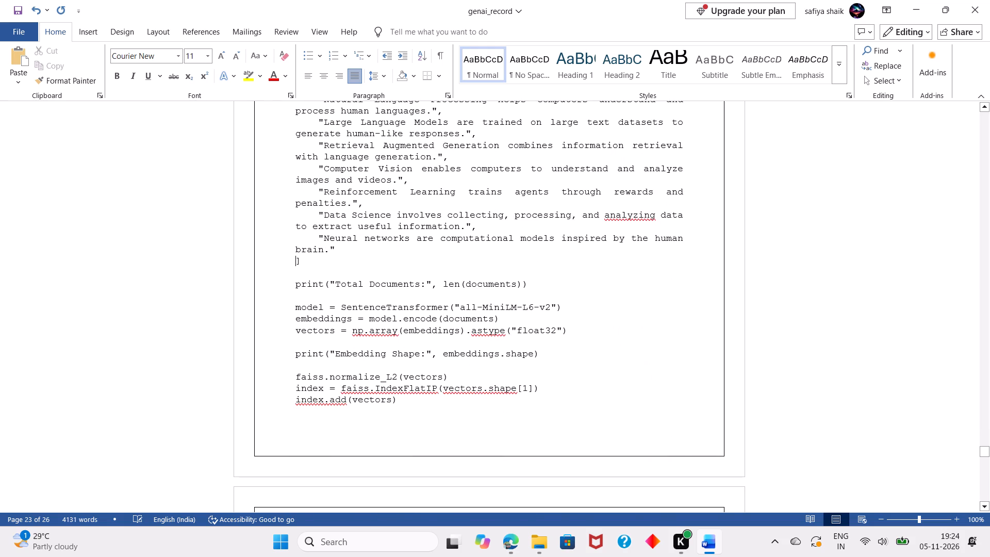
pyautogui.press('BackSpace')
pyautogui.press('Down')
pyautogui.press('BackSpace')
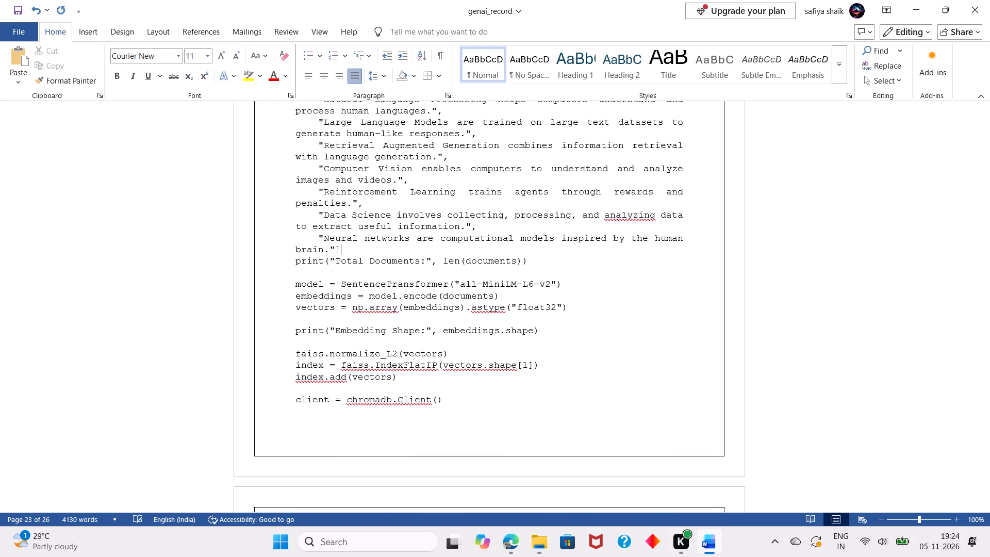
# Delete the blank lines above the model assignment, the Embedding Shape print, faiss.normalize_L2(vectors) and the chromadb client line.
pyautogui.press('Down')
pyautogui.press('Down')
pyautogui.press('BackSpace')
pyautogui.press('Down')
pyautogui.press('Down')
pyautogui.press('Down')
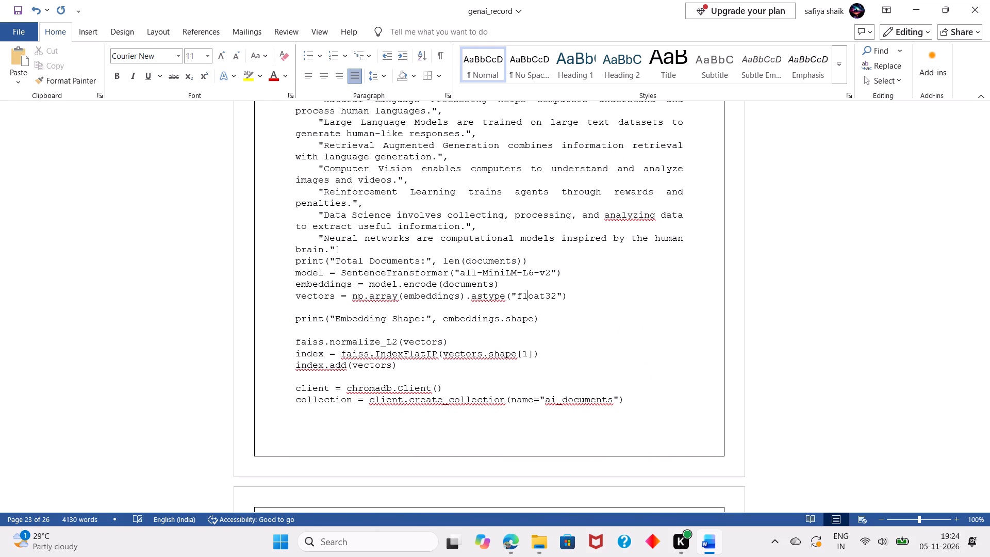
pyautogui.press('Down')
pyautogui.press('BackSpace')
pyautogui.press('Down')
pyautogui.press('Down')
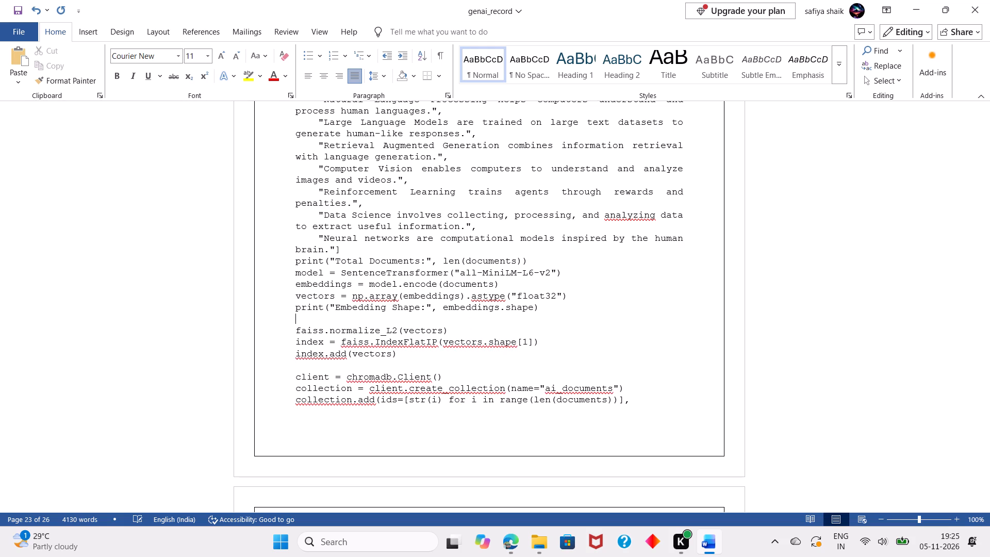
pyautogui.press('BackSpace')
pyautogui.press('Down')
pyautogui.press('Down')
pyautogui.press('Down')
pyautogui.press('Down')
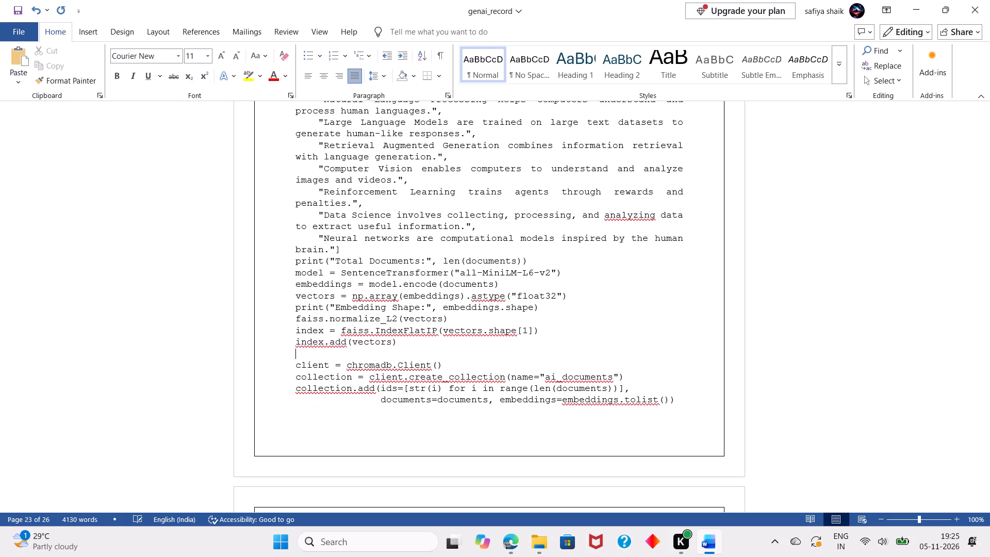
pyautogui.press('BackSpace')
# Delete the blank line above the FAISS Vectors print statement, keeping the word "Vectors" spelled correctly.
pyautogui.press('Down')
pyautogui.press('Down')
pyautogui.press('Down')
pyautogui.press('Down')
pyautogui.press('Down')
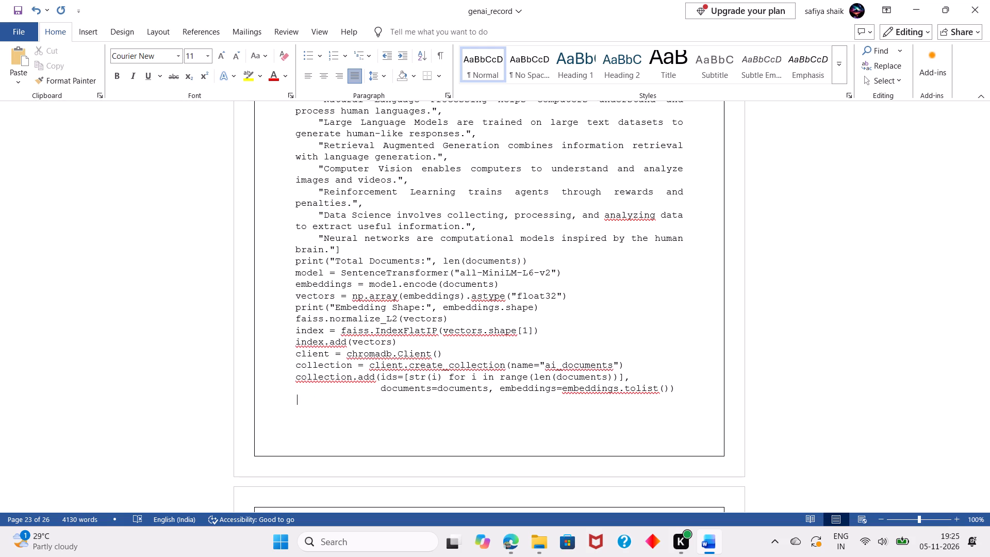
pyautogui.press('Down')
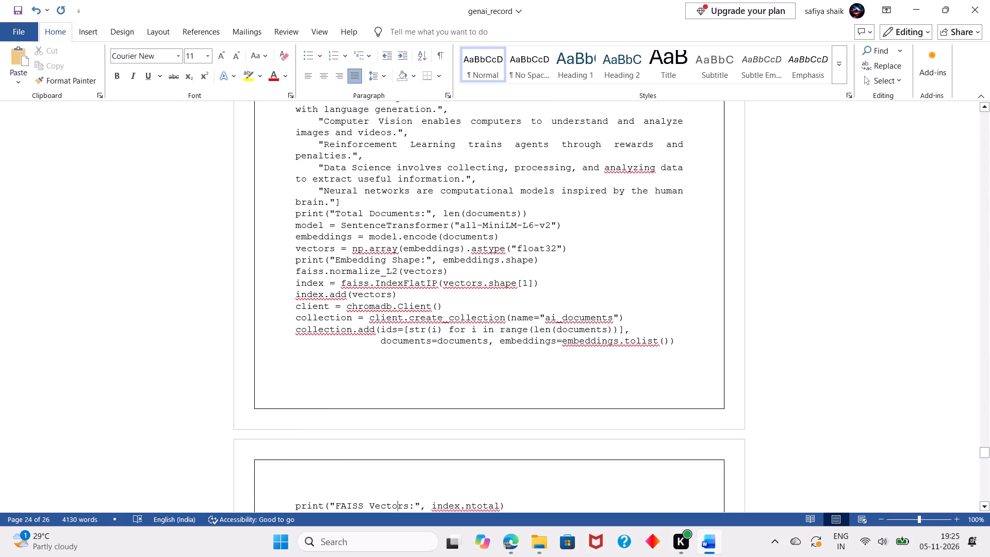
pyautogui.press('BackSpace')
pyautogui.scroll(-2, 295, 263)
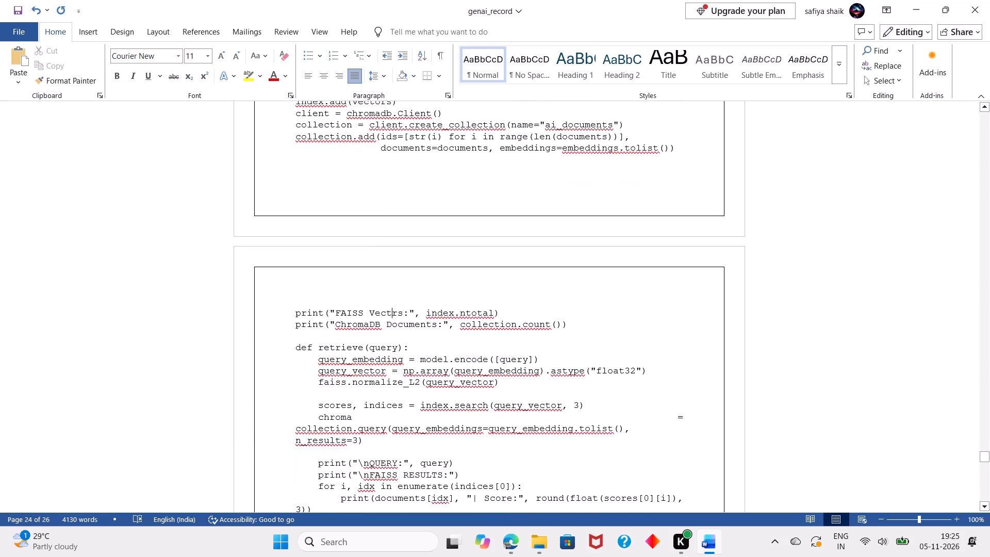
pyautogui.press('0')
pyautogui.press('BackSpace')
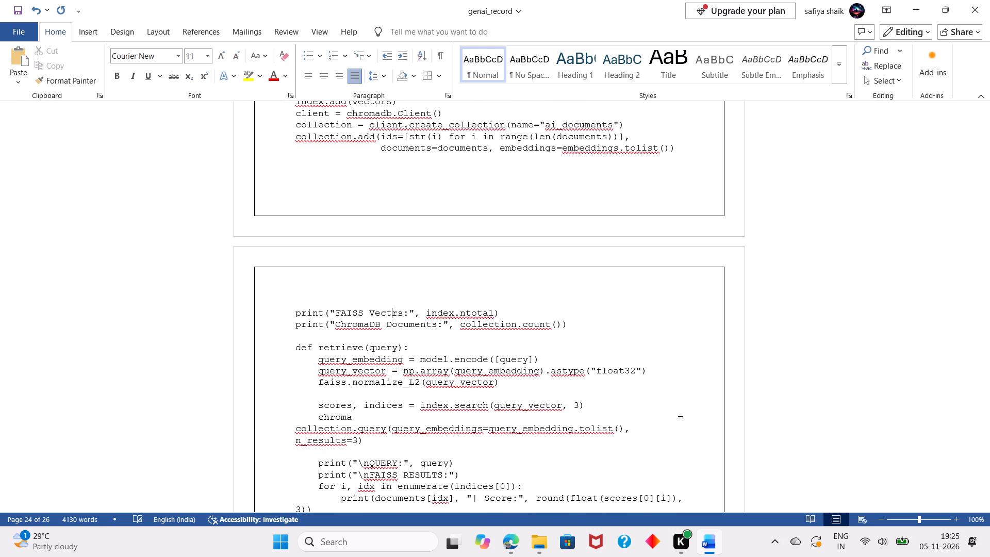
pyautogui.press('o')
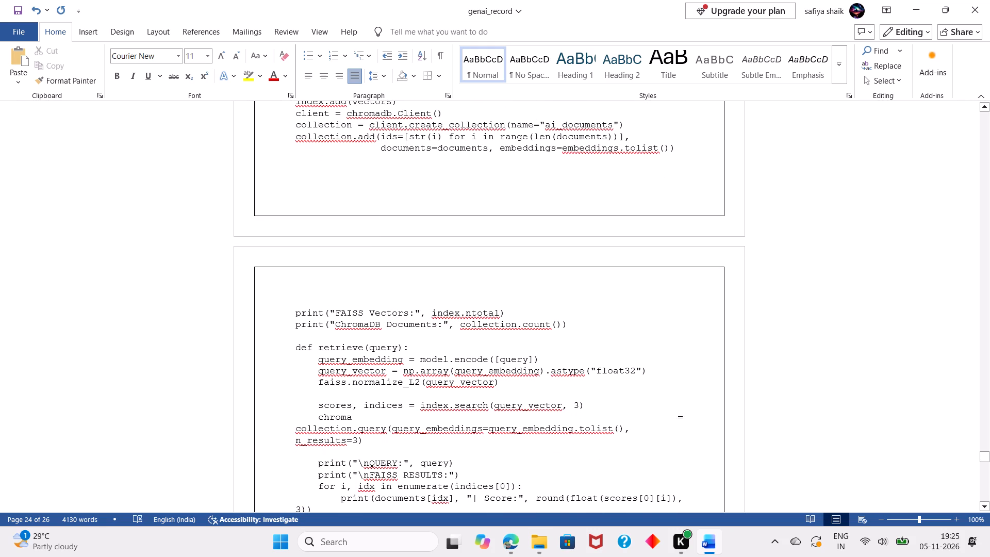
pyautogui.click(293, 313)
pyautogui.press('BackSpace')
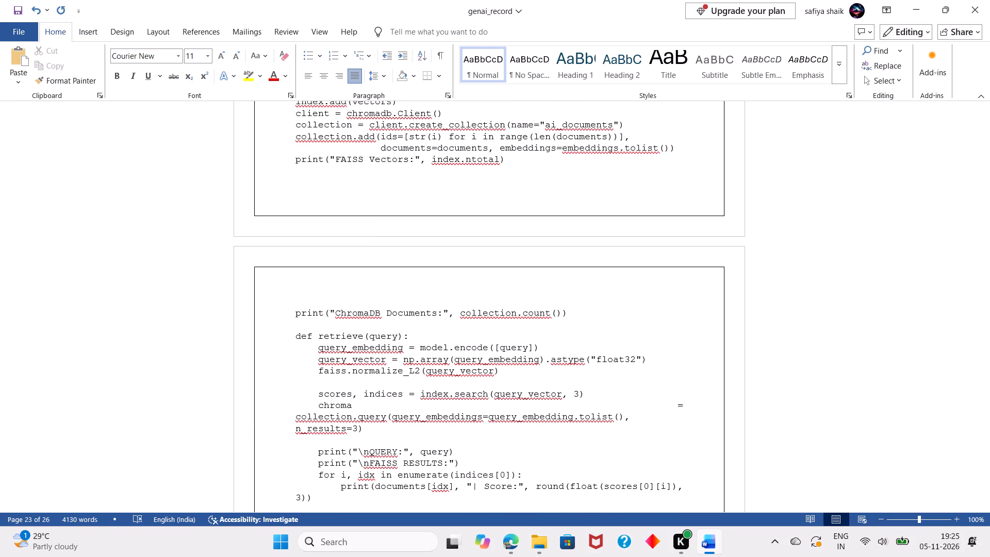
pyautogui.scroll(-2, 293, 313)
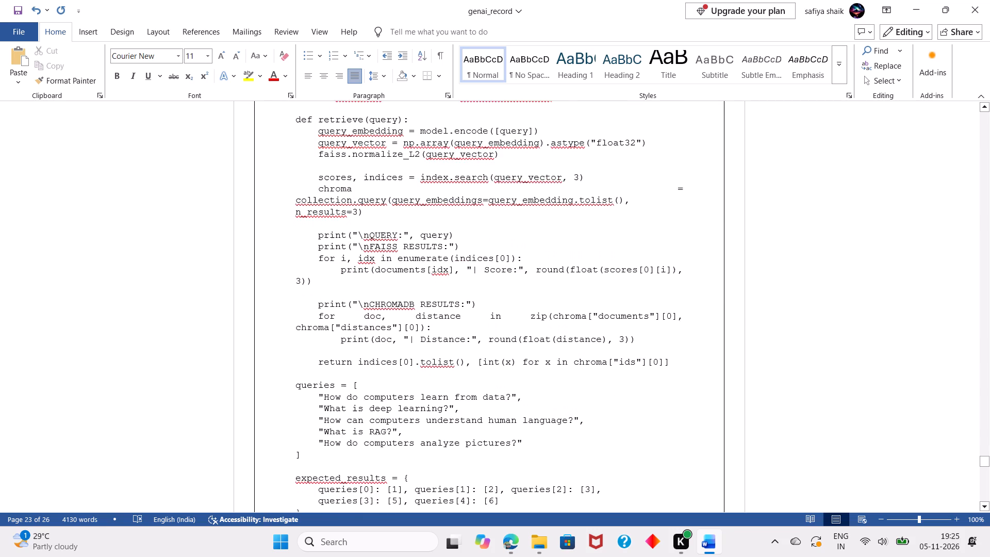
pyautogui.scroll(1, 335, 250)
pyautogui.click(307, 271)
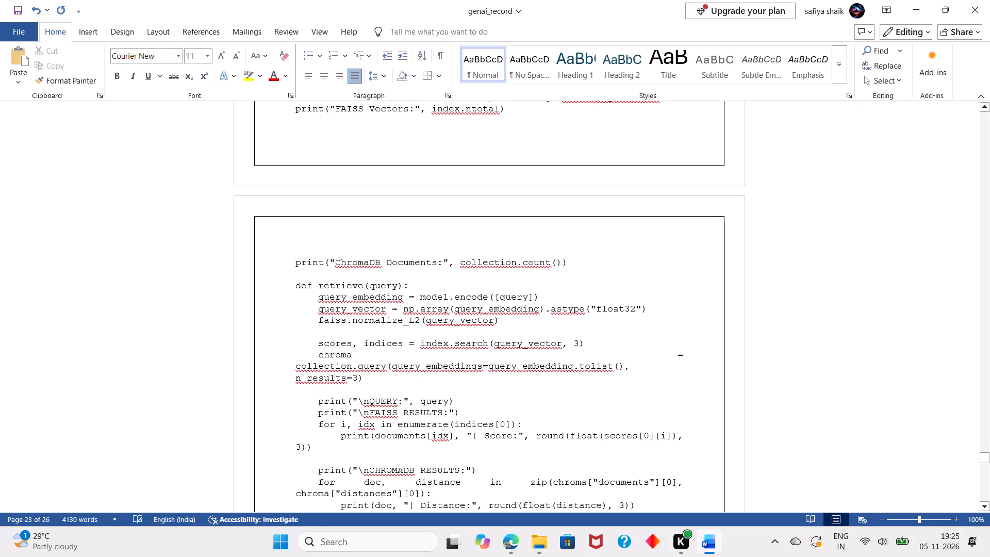
pyautogui.press('BackSpace')
pyautogui.click(330, 318)
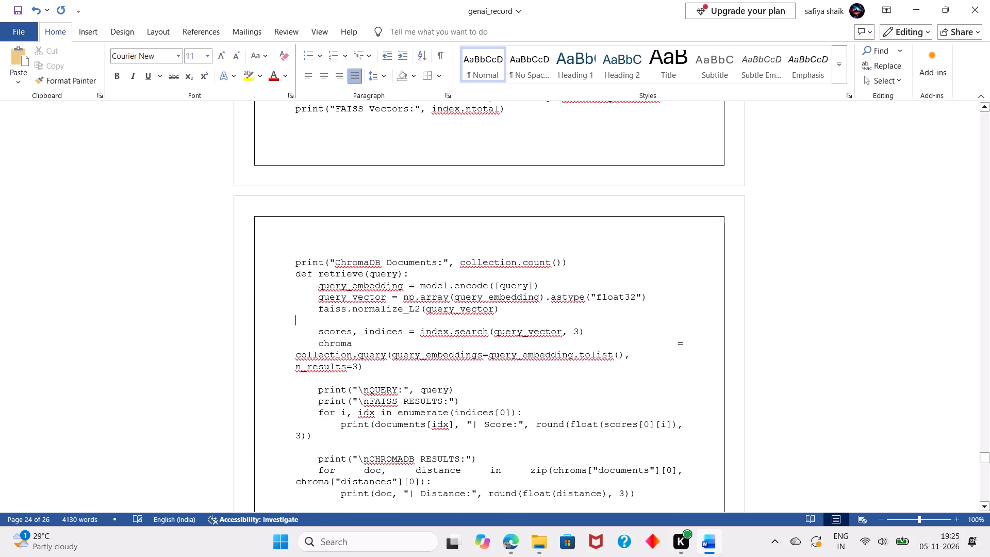
pyautogui.press('BackSpace')
pyautogui.scroll(-1, 330, 318)
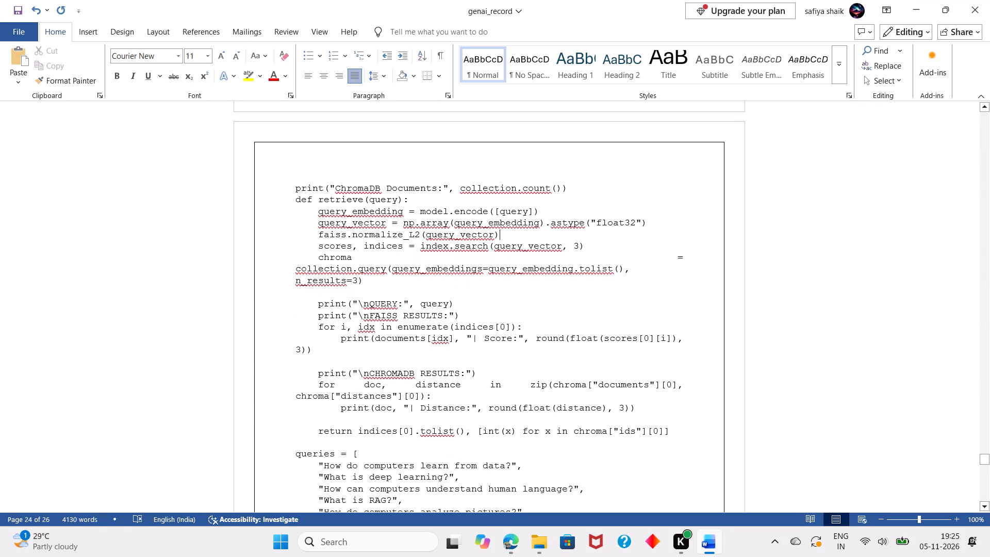
pyautogui.click(327, 293)
pyautogui.press('BackSpace')
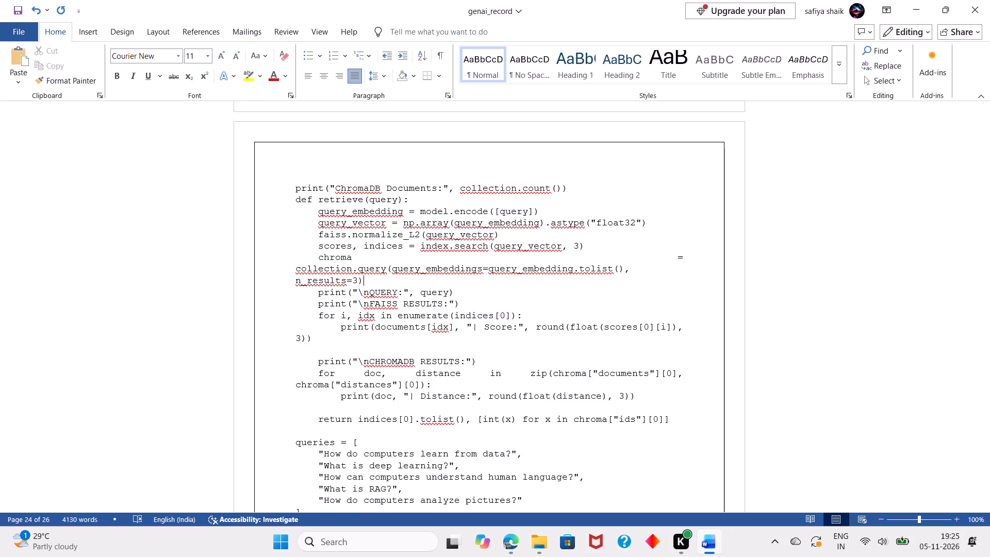
pyautogui.scroll(-1, 327, 293)
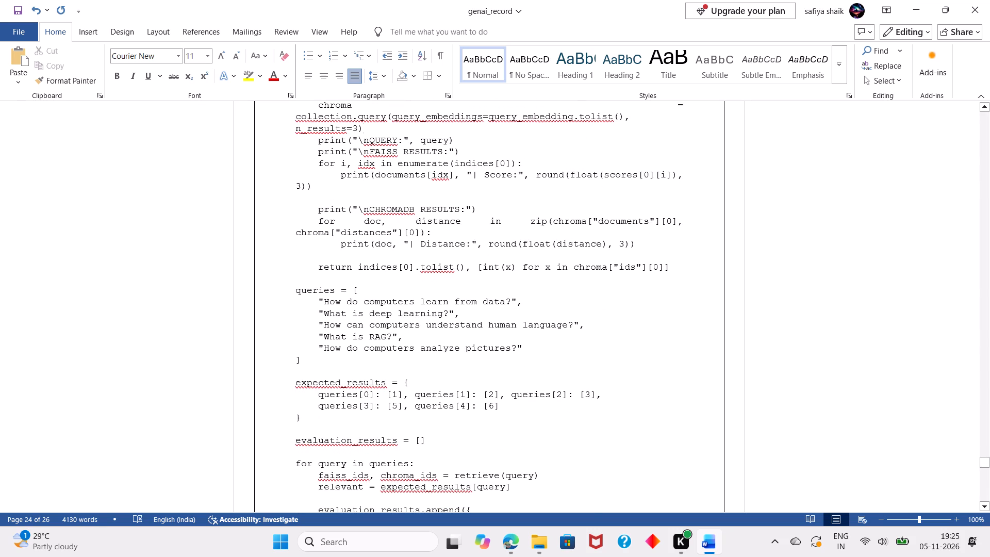
pyautogui.click(325, 195)
pyautogui.press('BackSpace')
pyautogui.press('BackSpace')
pyautogui.press('BackSpace')
pyautogui.press('BackSpace')
pyautogui.press('BackSpace')
pyautogui.press('BackSpace')
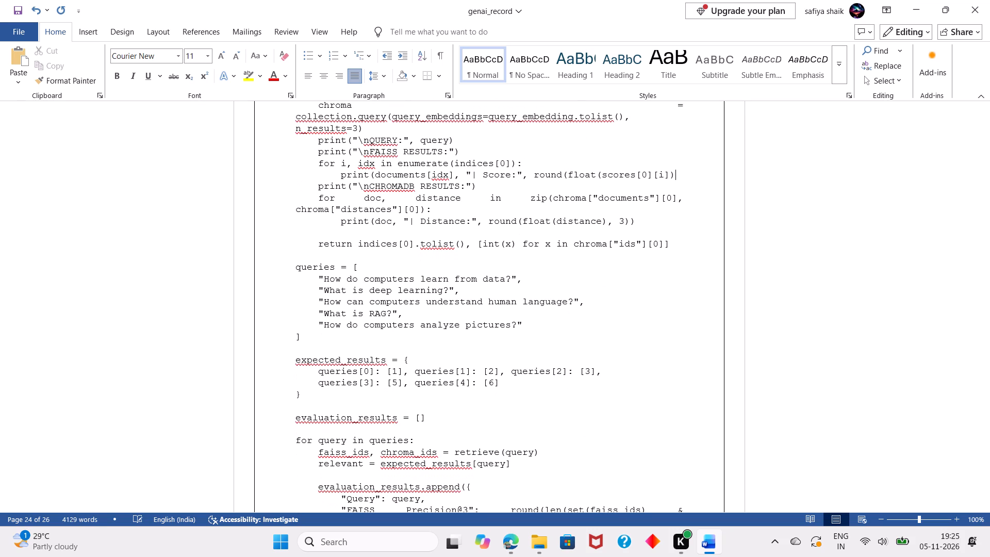
pyautogui.click(330, 236)
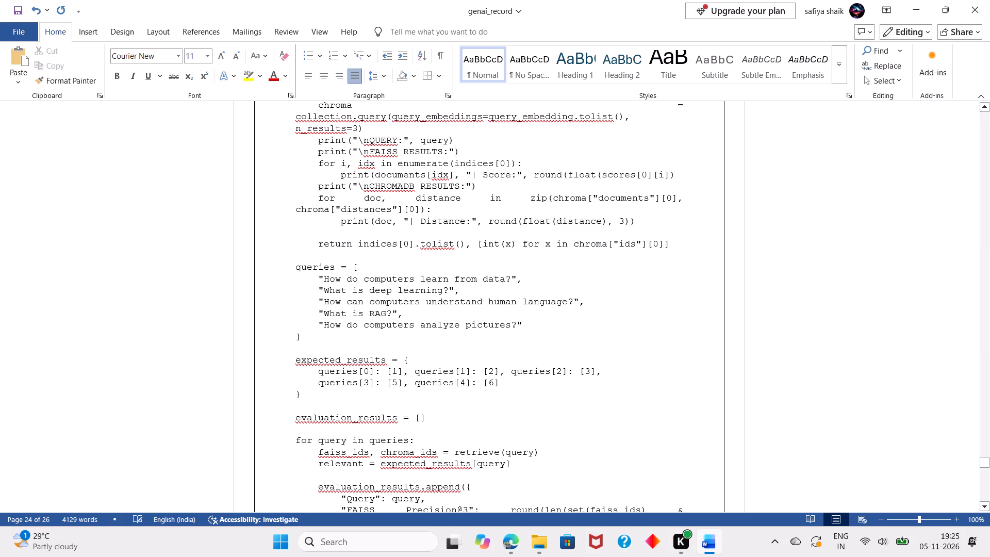
pyautogui.press('BackSpace')
pyautogui.click(327, 243)
pyautogui.press('BackSpace')
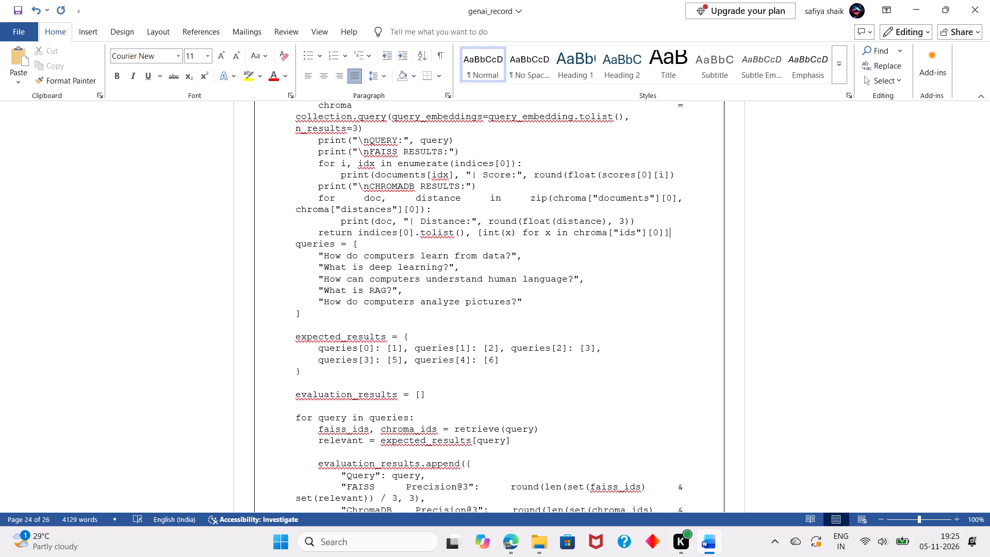
pyautogui.click(320, 256)
pyautogui.press('BackSpace')
pyautogui.press('BackSpace')
pyautogui.press('BackSpace')
pyautogui.press('BackSpace')
pyautogui.press('BackSpace')
pyautogui.press('BackSpace')
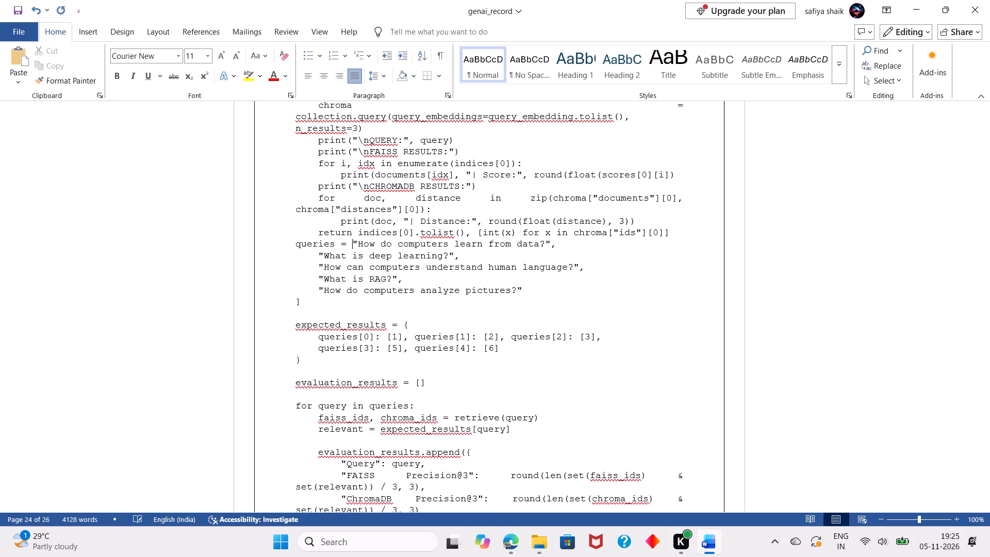
pyautogui.press('[')
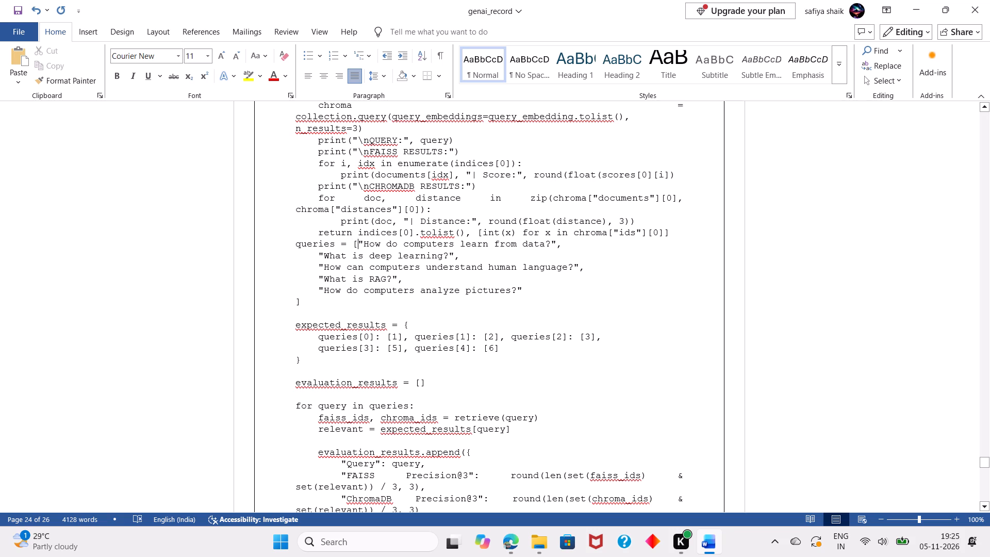
pyautogui.click(302, 316)
pyautogui.press('BackSpace')
pyautogui.press('BackSpace')
pyautogui.press('BackSpace')
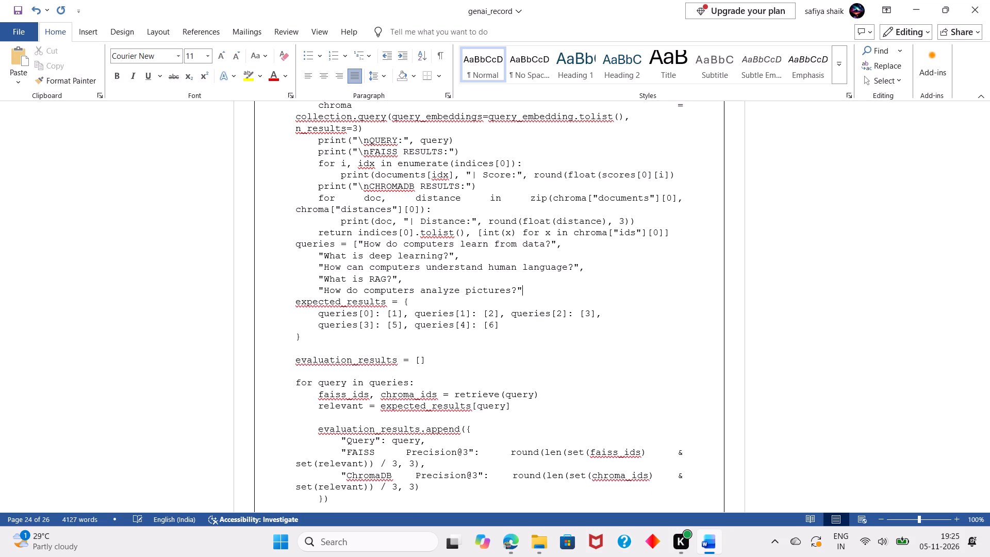
pyautogui.press(']')
pyautogui.scroll(-1, 302, 316)
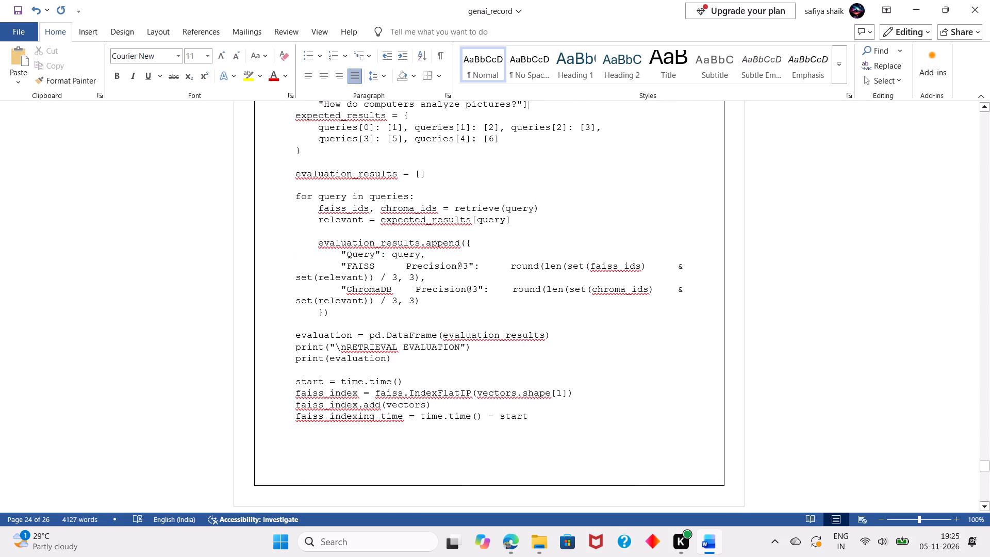
pyautogui.click(295, 152)
pyautogui.press('BackSpace')
pyautogui.press('Down')
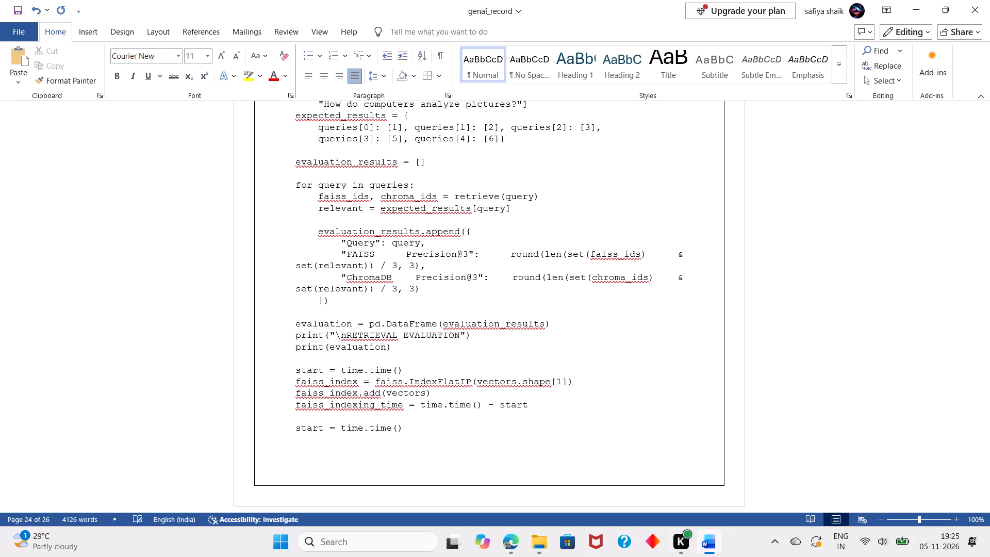
pyautogui.press('BackSpace')
pyautogui.press('Down')
pyautogui.press('Down')
pyautogui.press('BackSpace')
pyautogui.press('Down')
pyautogui.press('Down')
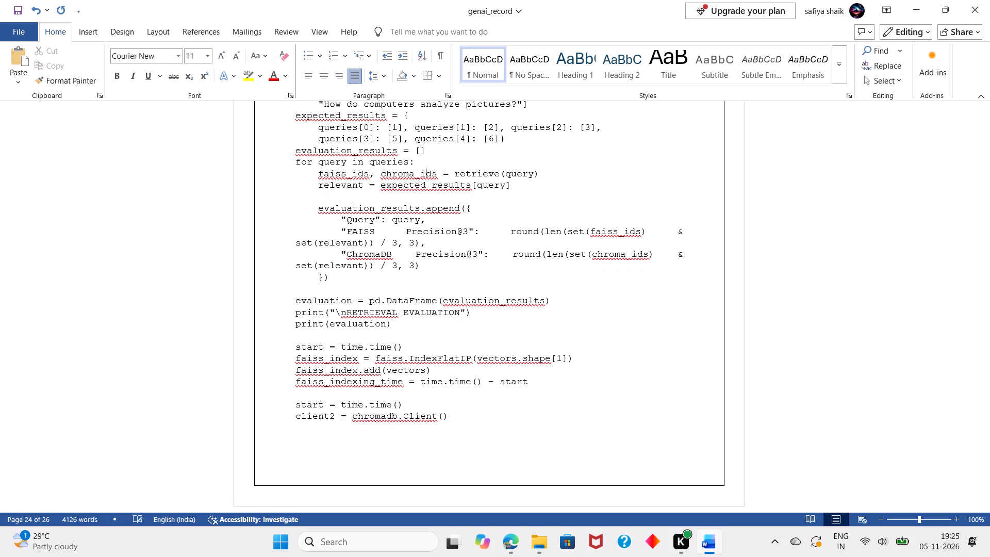
pyautogui.press('Down')
pyautogui.press('Down')
pyautogui.press('BackSpace')
pyautogui.press('Down')
pyautogui.press('Down')
pyautogui.press('Down')
pyautogui.press('Down')
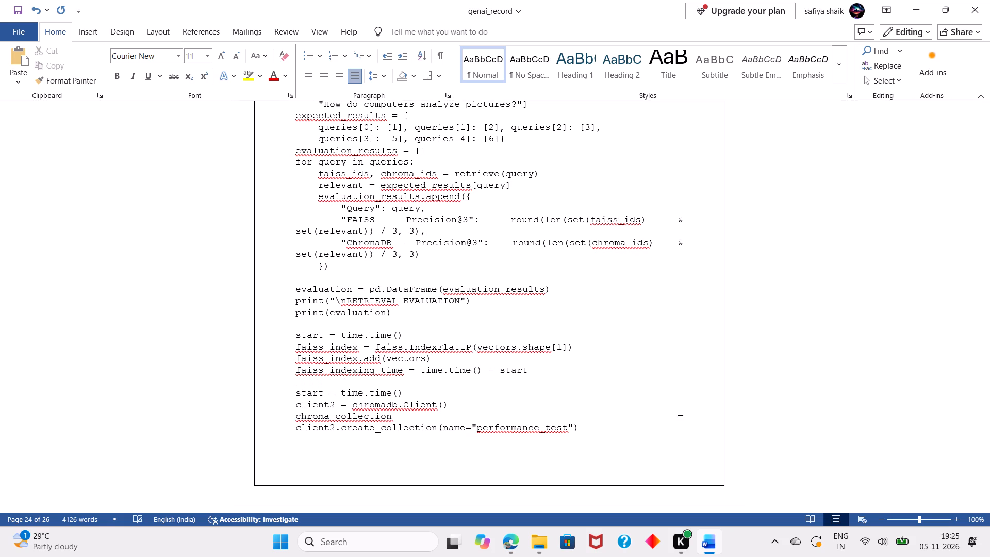
pyautogui.press('Down')
pyautogui.press('Down')
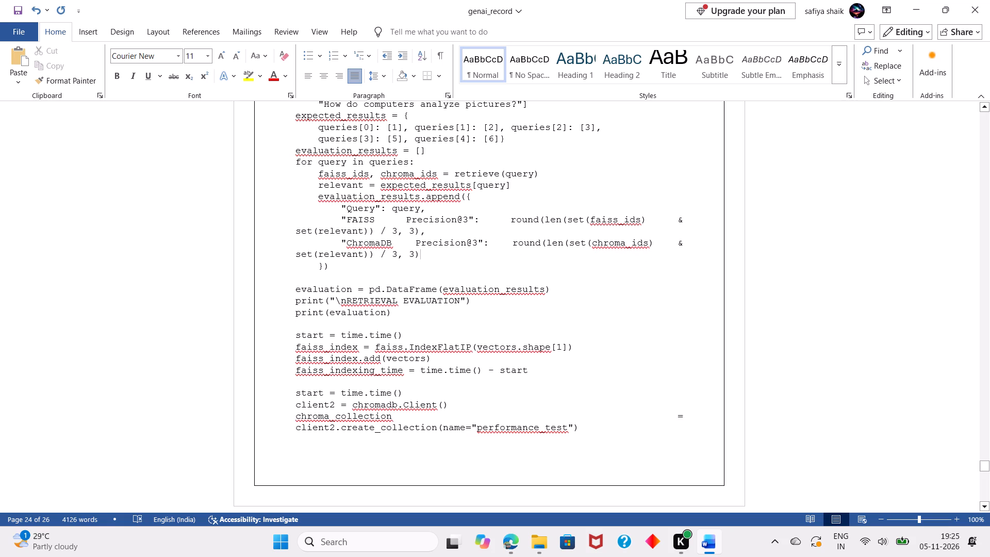
pyautogui.click(318, 268)
pyautogui.press('BackSpace')
pyautogui.press('BackSpace')
pyautogui.press('BackSpace')
pyautogui.press('BackSpace')
pyautogui.press('BackSpace')
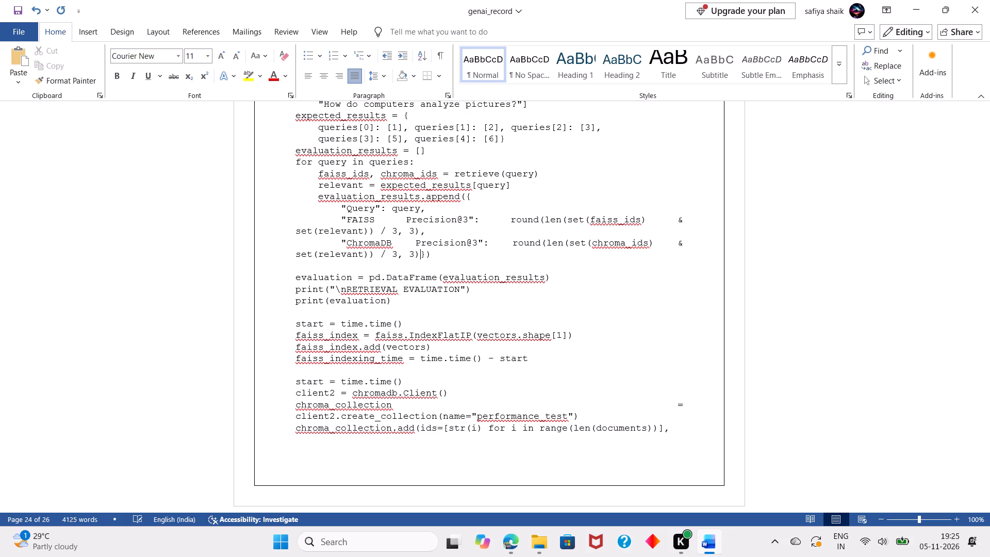
pyautogui.click(317, 271)
pyautogui.press('BackSpace')
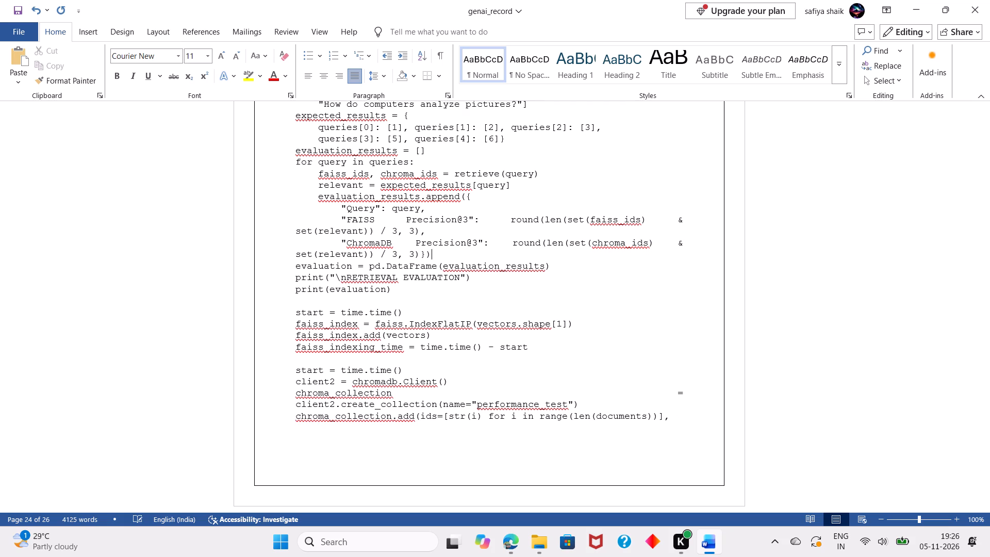
pyautogui.click(310, 297)
pyautogui.press('BackSpace')
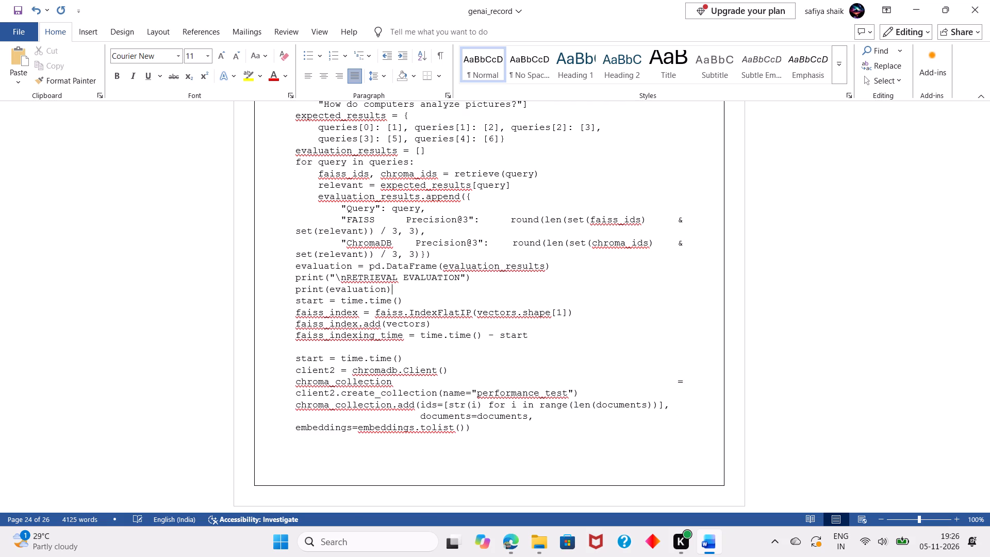
pyautogui.scroll(-1, 310, 297)
pyautogui.click(305, 249)
pyautogui.press('BackSpace')
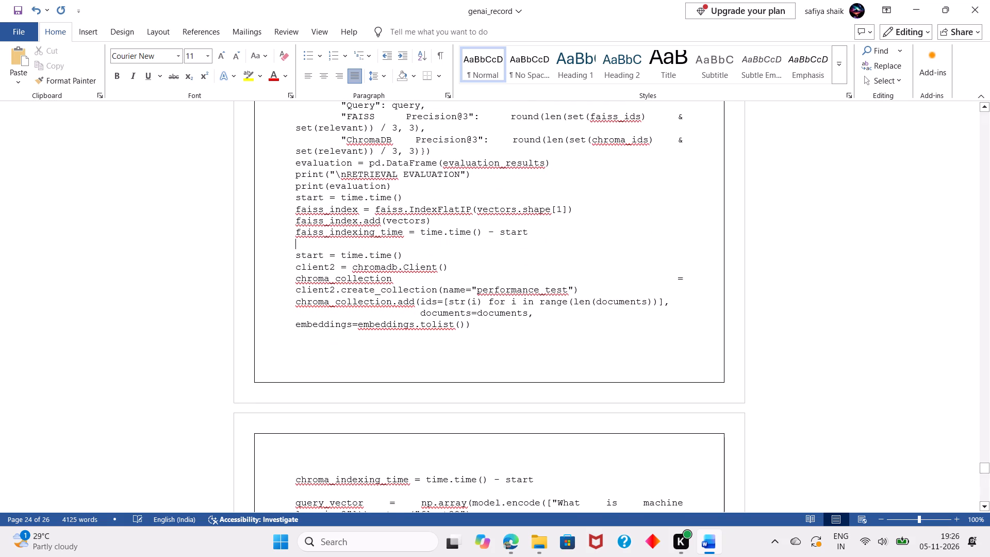
pyautogui.scroll(-1, 305, 249)
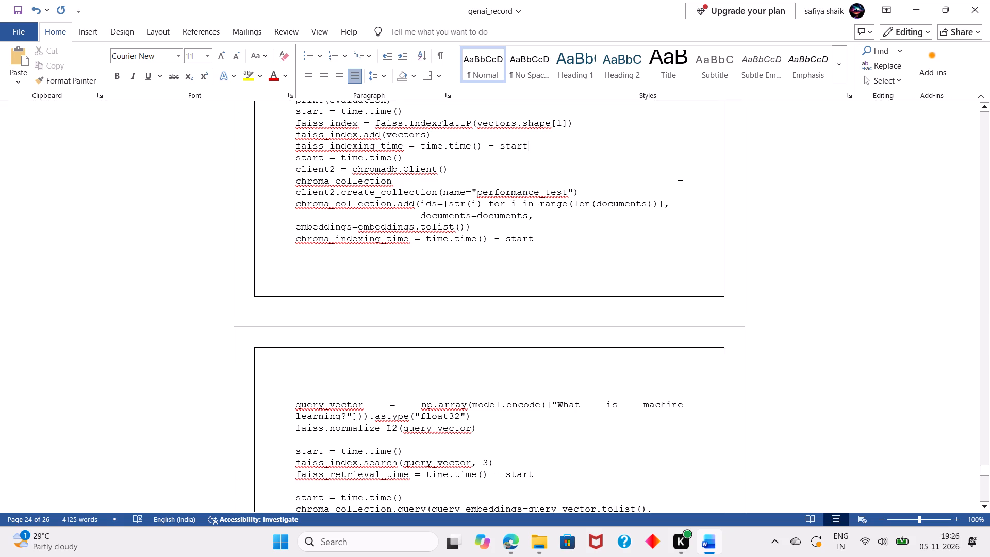
pyautogui.click(295, 403)
pyautogui.press('BackSpace')
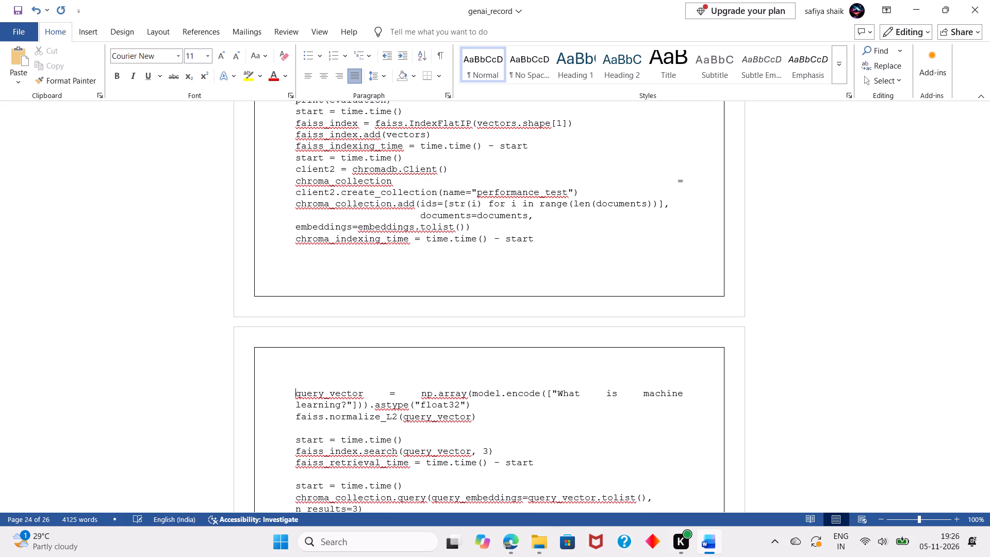
pyautogui.press('BackSpace')
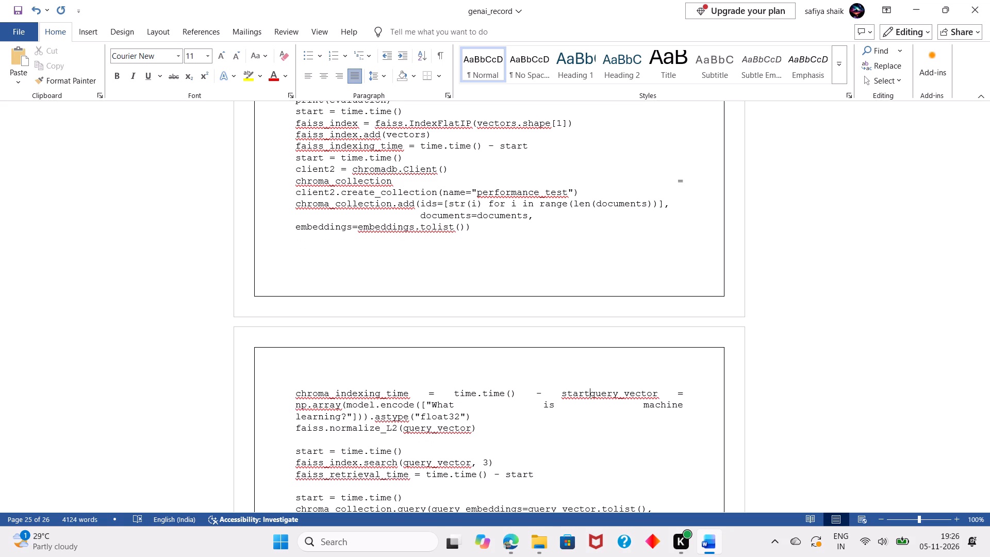
pyautogui.hotkey('ctrl', 'z')
pyautogui.scroll(-3, 295, 403)
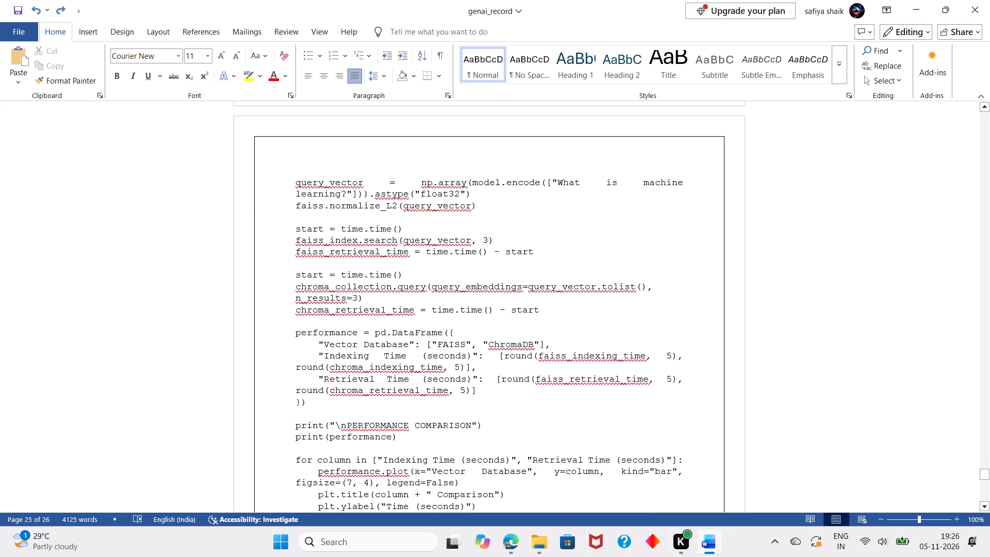
pyautogui.click(331, 219)
pyautogui.press('BackSpace')
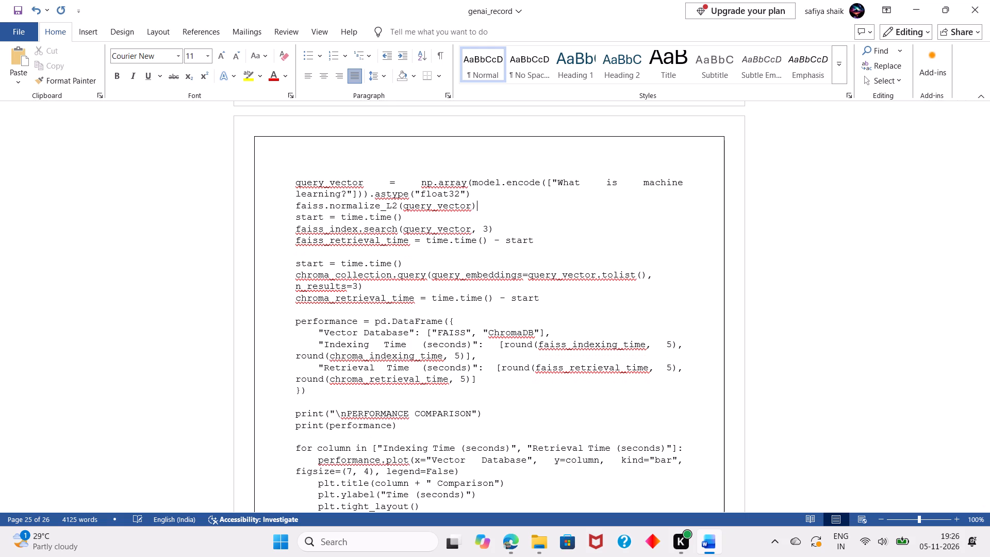
pyautogui.click(318, 253)
pyautogui.press('BackSpace')
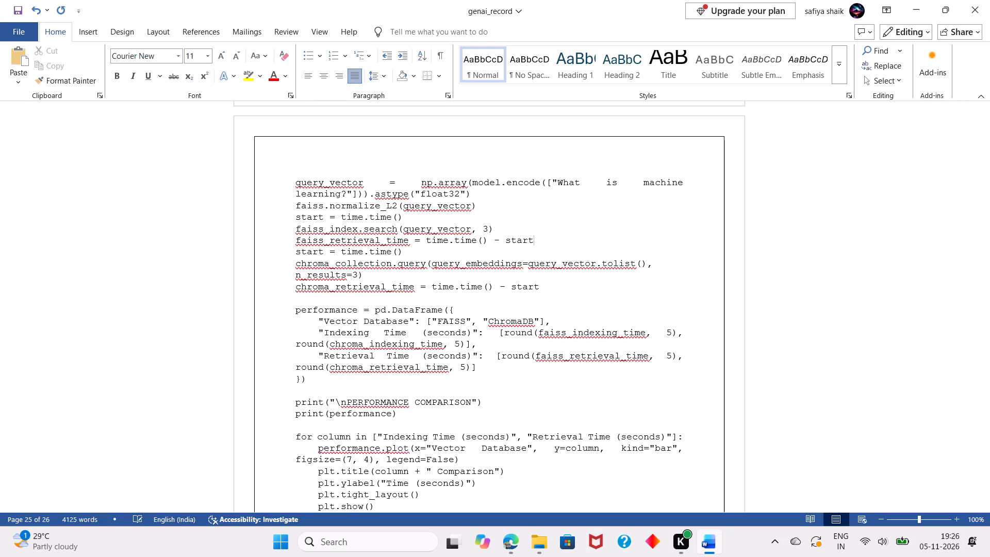
pyautogui.scroll(-1, 318, 253)
pyautogui.click(296, 228)
pyautogui.press('BackSpace')
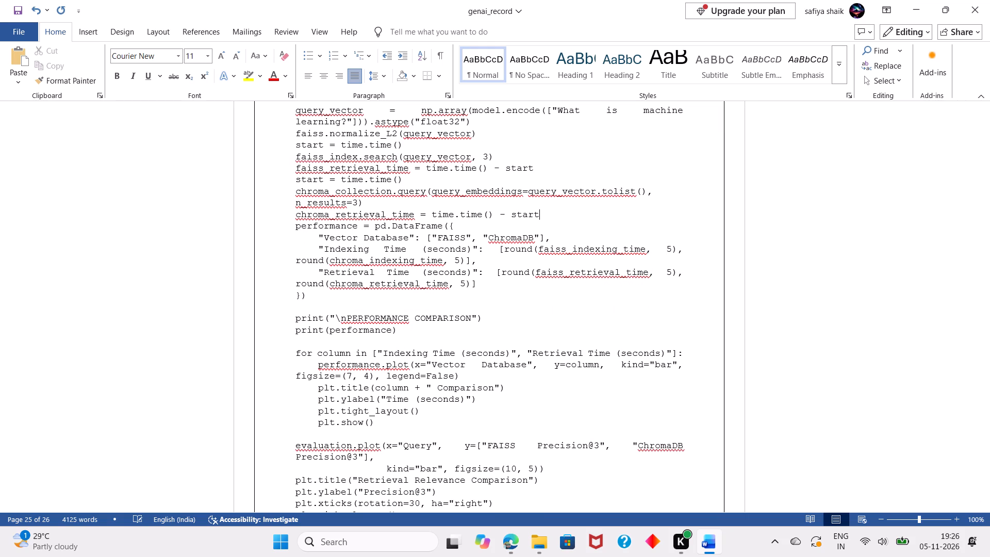
pyautogui.click(295, 296)
pyautogui.press('BackSpace')
pyautogui.press('BackSpace')
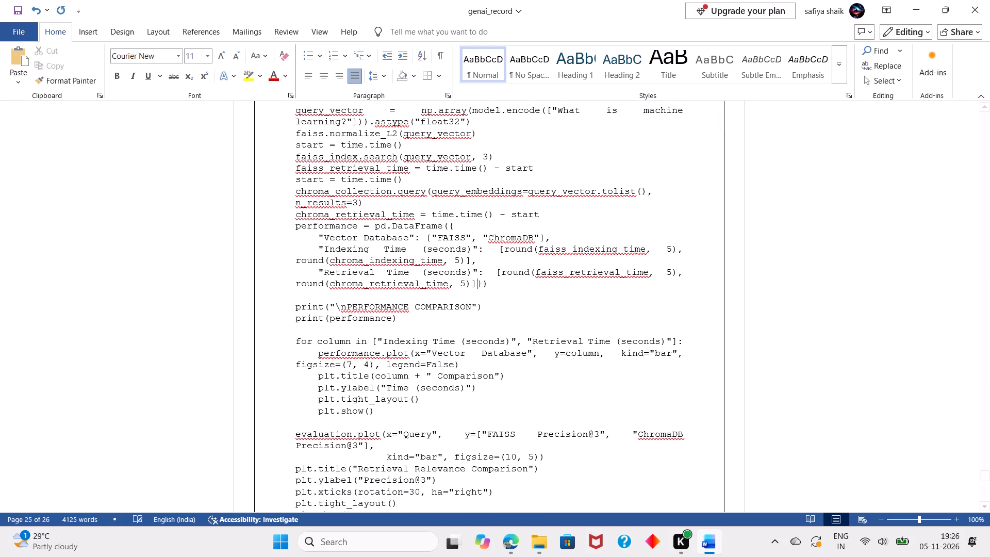
pyautogui.press('BackSpace')
pyautogui.scroll(-1, 295, 296)
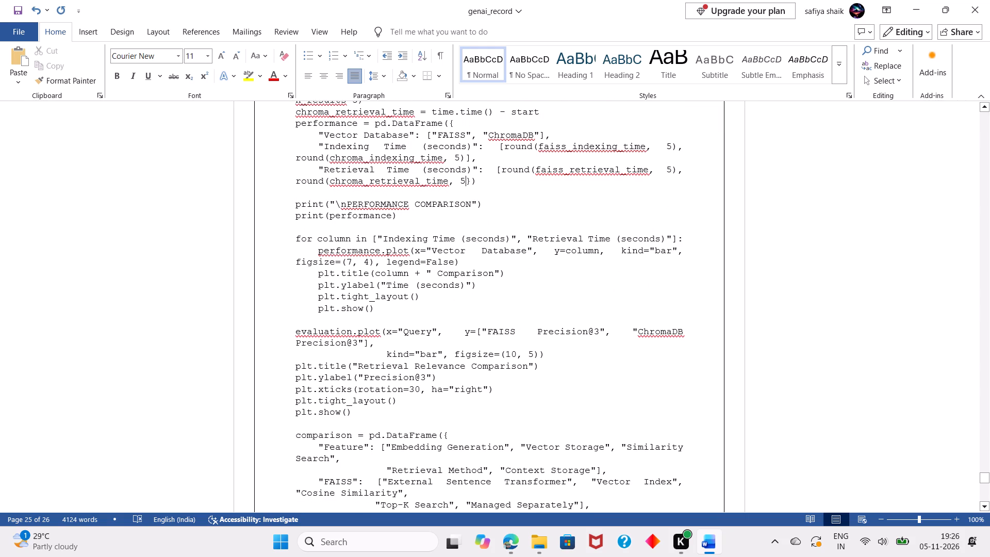
pyautogui.click(302, 196)
pyautogui.press('BackSpace')
pyautogui.press('Down')
pyautogui.press('Down')
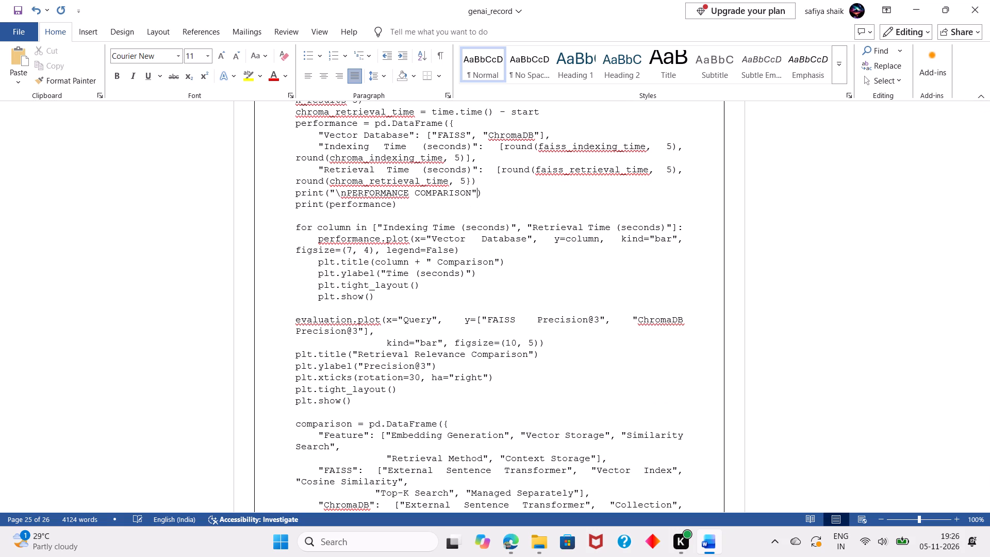
pyautogui.press('Down')
pyautogui.press('BackSpace')
pyautogui.press('Down')
pyautogui.press('Down')
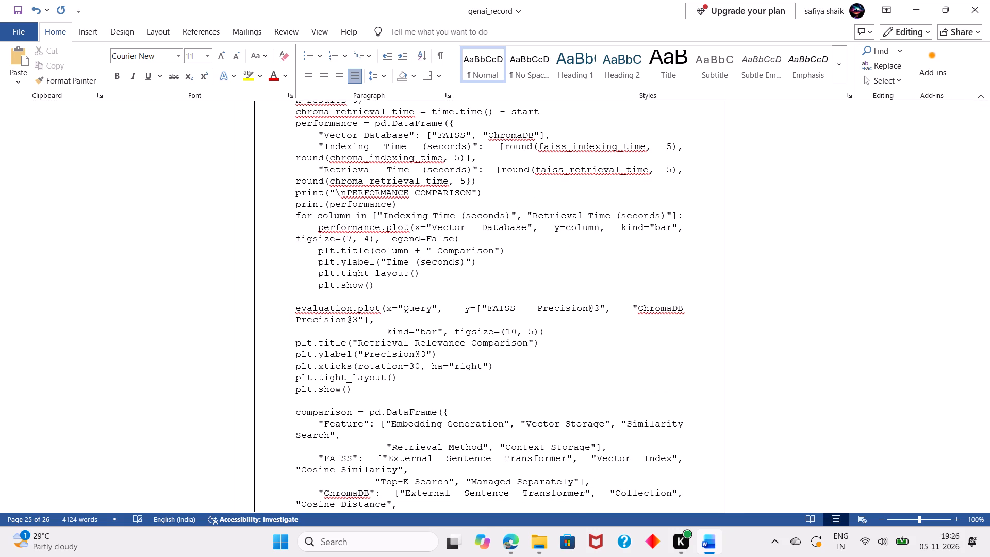
# Delete the blank line above the evaluation.plot call in the Experiment 9 code.
pyautogui.scroll(-1, 302, 196)
pyautogui.click(309, 223)
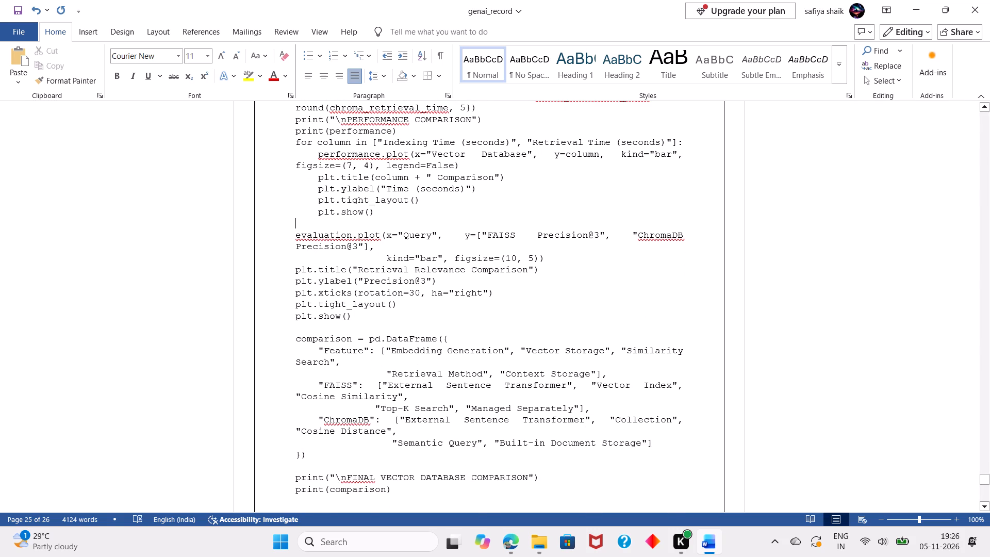
pyautogui.press('BackSpace')
# Join the kind="bar", figsize=(10, 5) line onto the end of the evaluation.plot line, keeping the comma after the closing bracket.
pyautogui.scroll(-1, 309, 223)
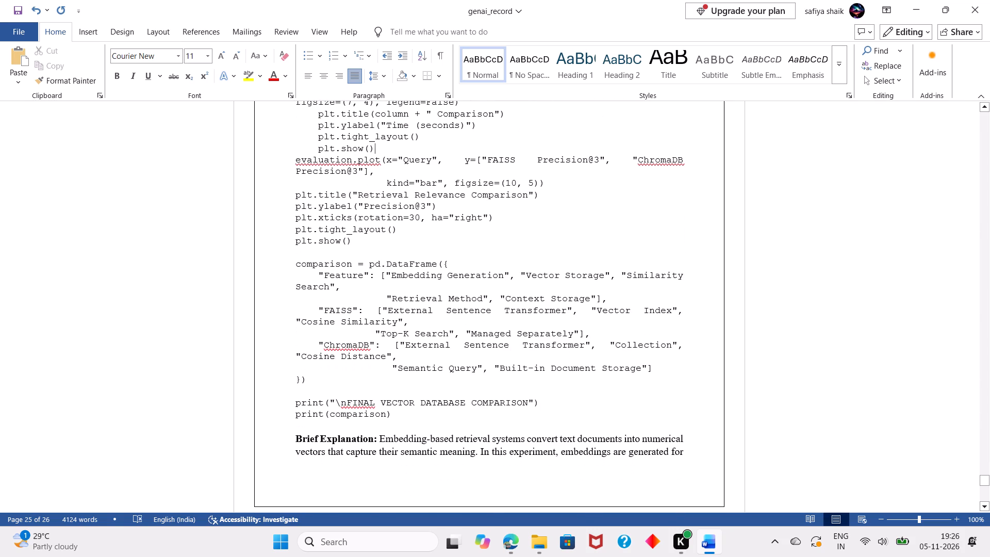
pyautogui.click(387, 182)
pyautogui.press('BackSpace')
pyautogui.press('BackSpace')
pyautogui.press('BackSpace')
pyautogui.press('BackSpace')
pyautogui.press('BackSpace')
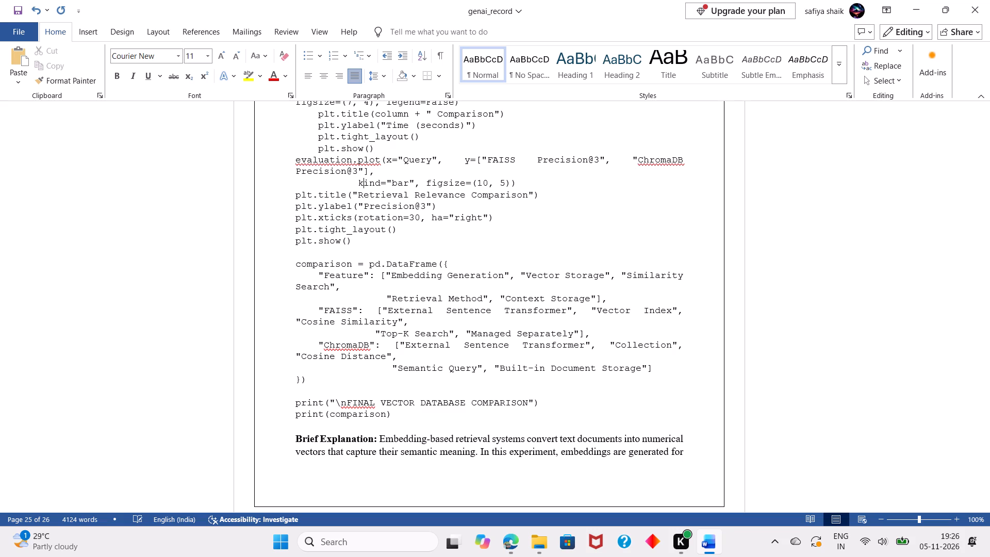
pyautogui.press('BackSpace')
pyautogui.press('BackSpace')
pyautogui.press('BackSpace')
pyautogui.press('BackSpace')
pyautogui.press('BackSpace')
pyautogui.press('BackSpace')
pyautogui.press('BackSpace')
pyautogui.press('BackSpace')
pyautogui.press('BackSpace')
pyautogui.press('BackSpace')
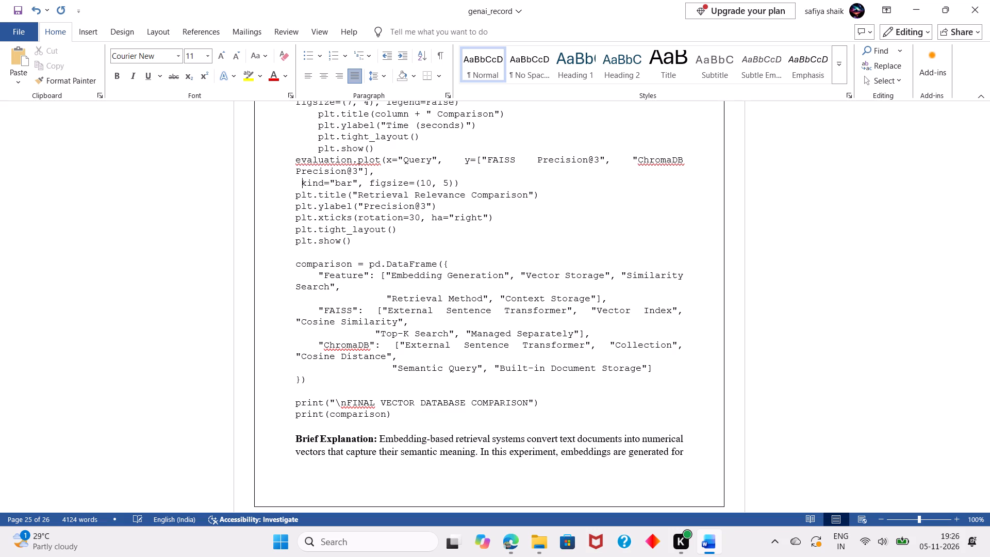
pyautogui.press('BackSpace')
pyautogui.press('BackSpace')
pyautogui.press('BackSpace')
pyautogui.press(',')
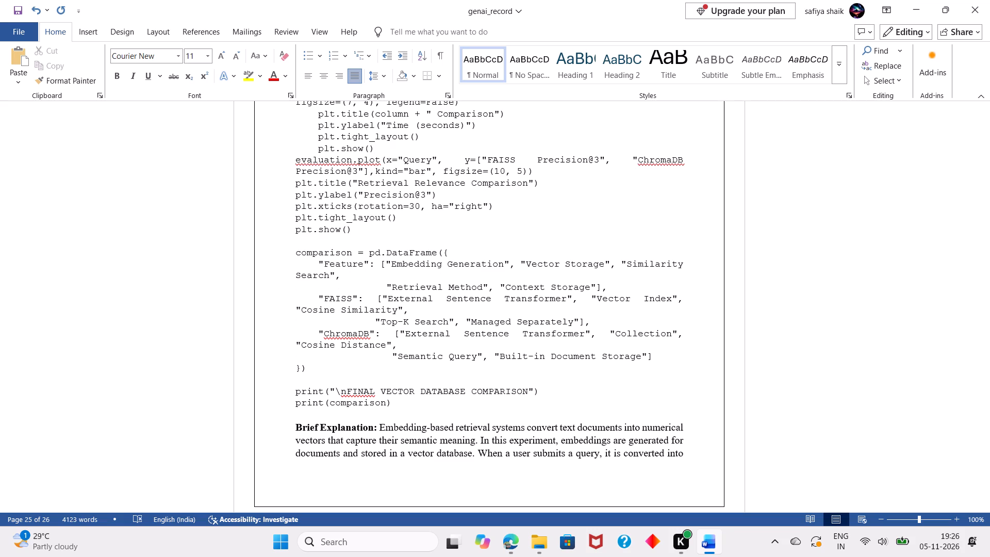
# Delete the blank lines above the comparison DataFrame and above the FINAL VECTOR DATABASE COMPARISON print.
pyautogui.scroll(-1, 387, 182)
pyautogui.click(334, 193)
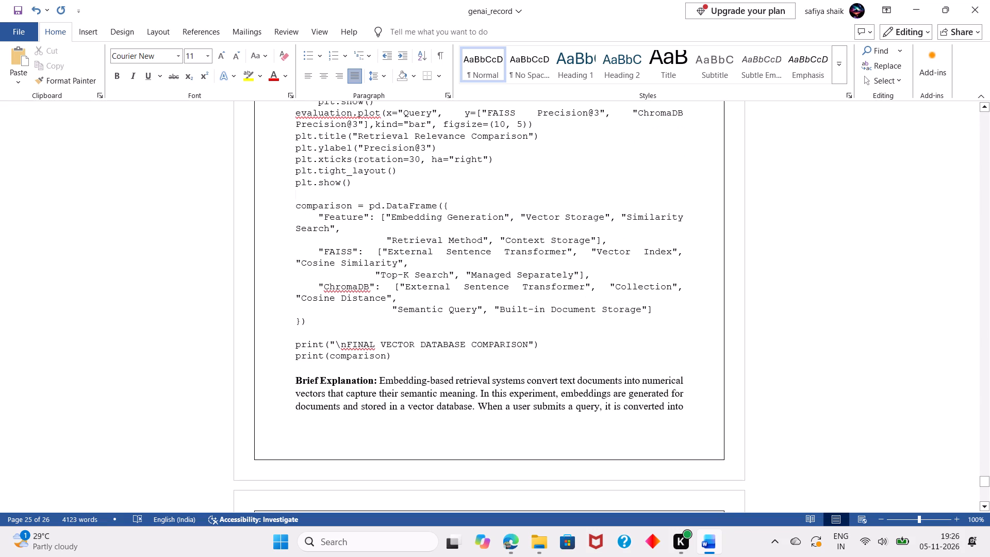
pyautogui.press('BackSpace')
pyautogui.scroll(-1, 334, 193)
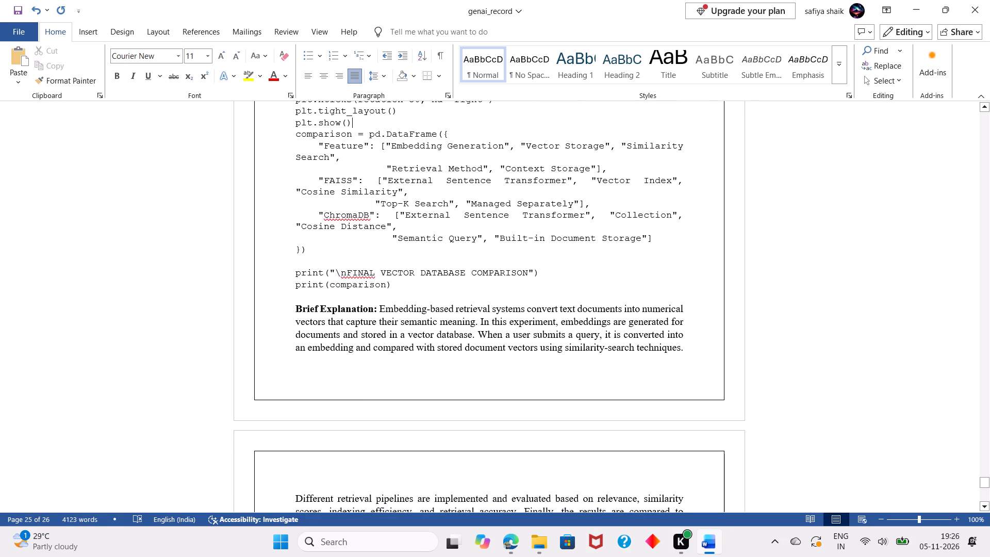
pyautogui.click(303, 260)
pyautogui.press('BackSpace')
# Review the compacted Experiment 9 section from its heading through the code to the Brief Explanation.
pyautogui.scroll(-1, 303, 260)
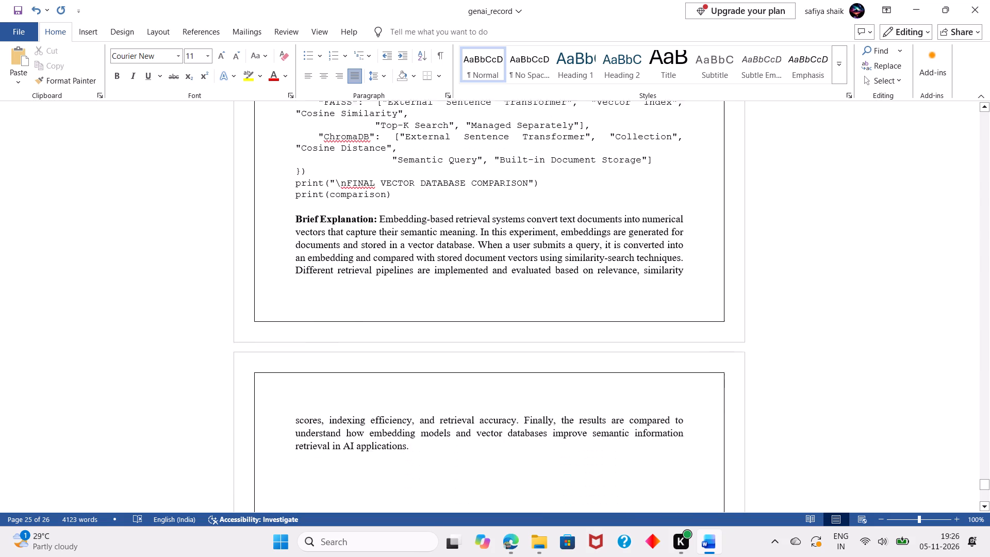
pyautogui.scroll(7, 303, 260)
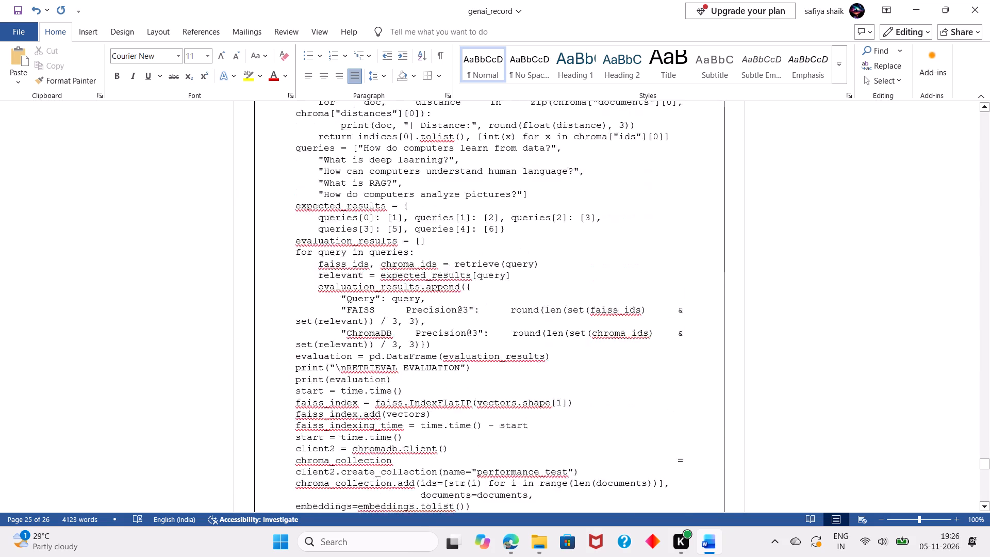
pyautogui.scroll(2, 303, 260)
pyautogui.scroll(1, 321, 317)
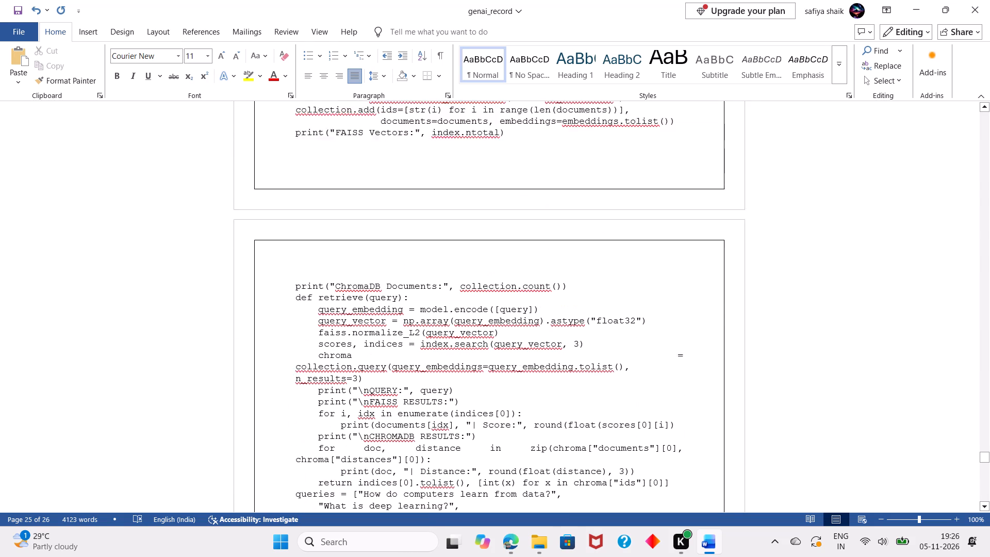
pyautogui.scroll(4, 321, 317)
pyautogui.scroll(-2, 321, 317)
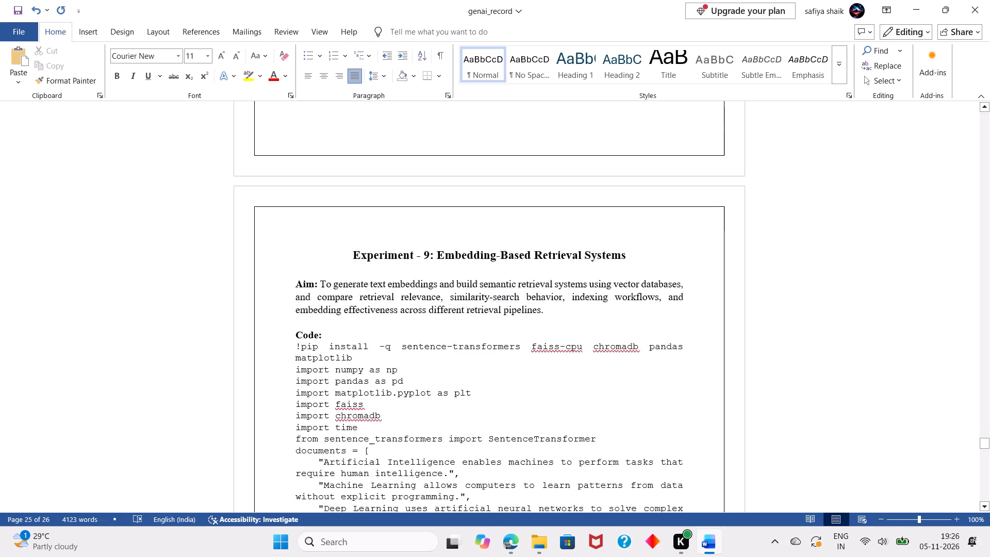
pyautogui.scroll(-1, 321, 317)
pyautogui.scroll(-4, 326, 269)
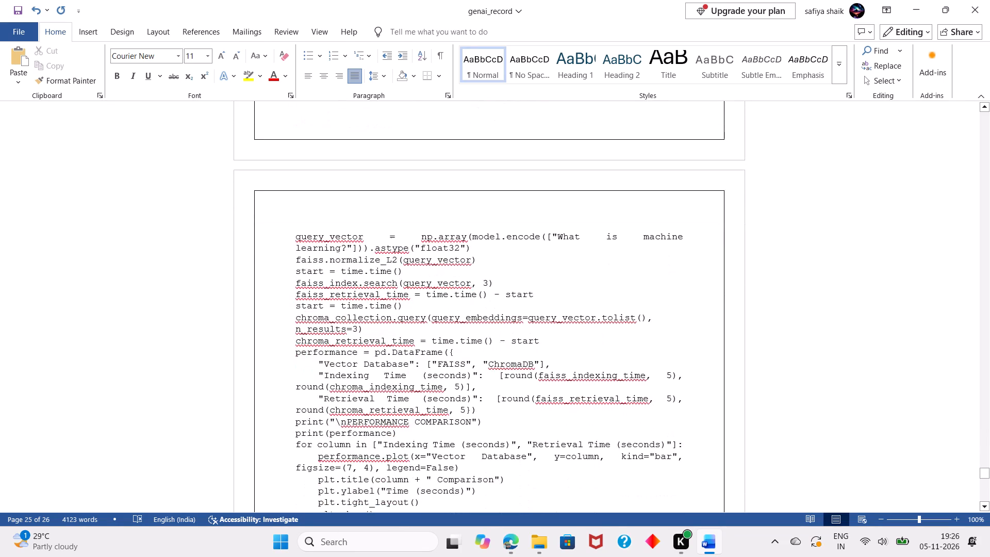
pyautogui.scroll(-4, 333, 231)
# Insert five blank lines before the Brief Explanation so the whole paragraph starts on the following page.
pyautogui.scroll(1, 333, 231)
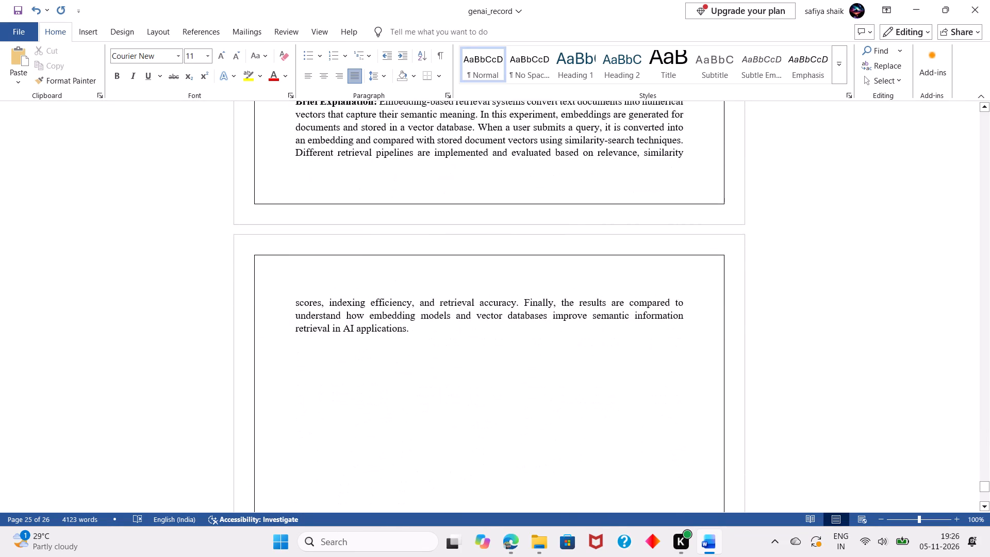
pyautogui.scroll(1, 333, 231)
pyautogui.click(295, 172)
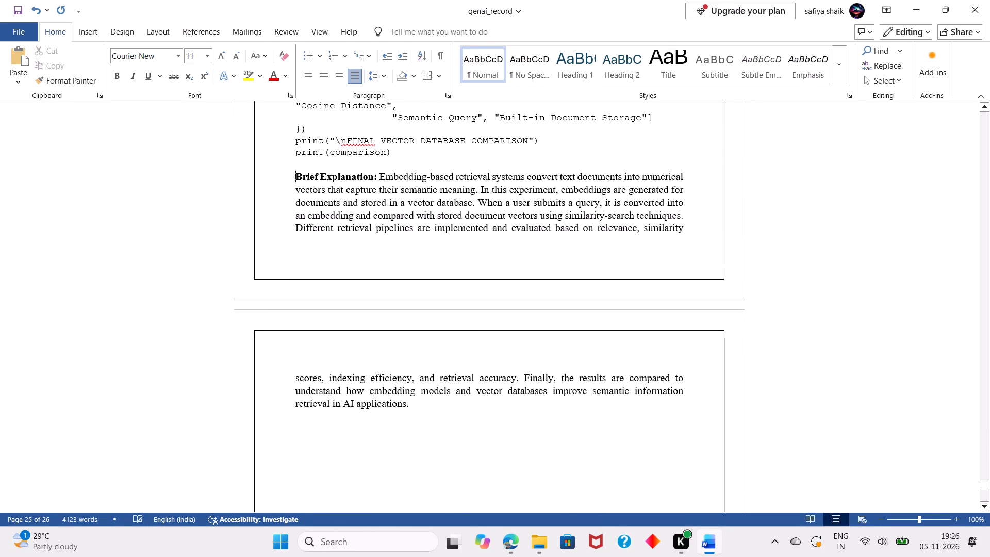
pyautogui.press('Return')
pyautogui.press('Return')
pyautogui.press('Return')
pyautogui.press('Return')
pyautogui.press('Return')
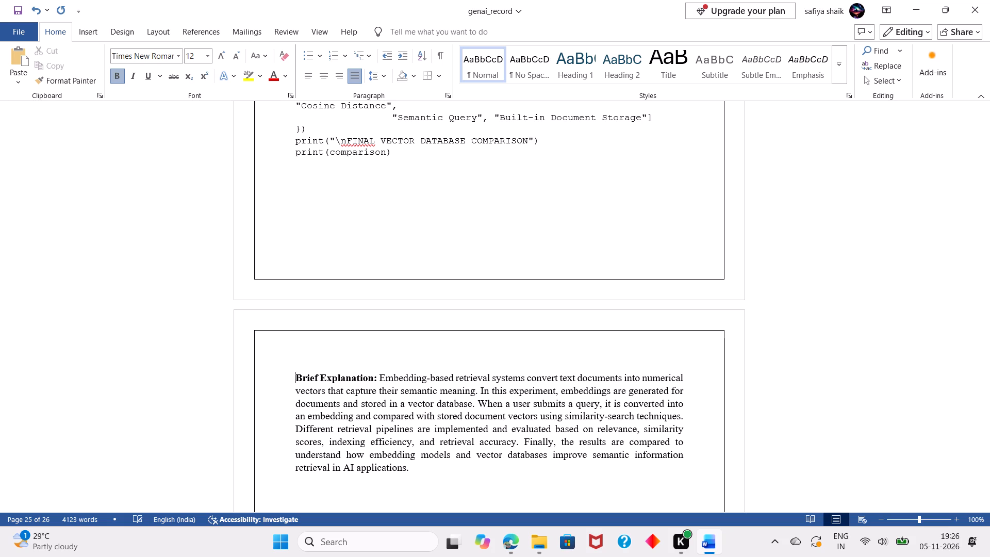
# Add a bold "Results:" heading above the Brief Explanation, followed by a blank line.
pyautogui.press('Return')
pyautogui.press('Up')
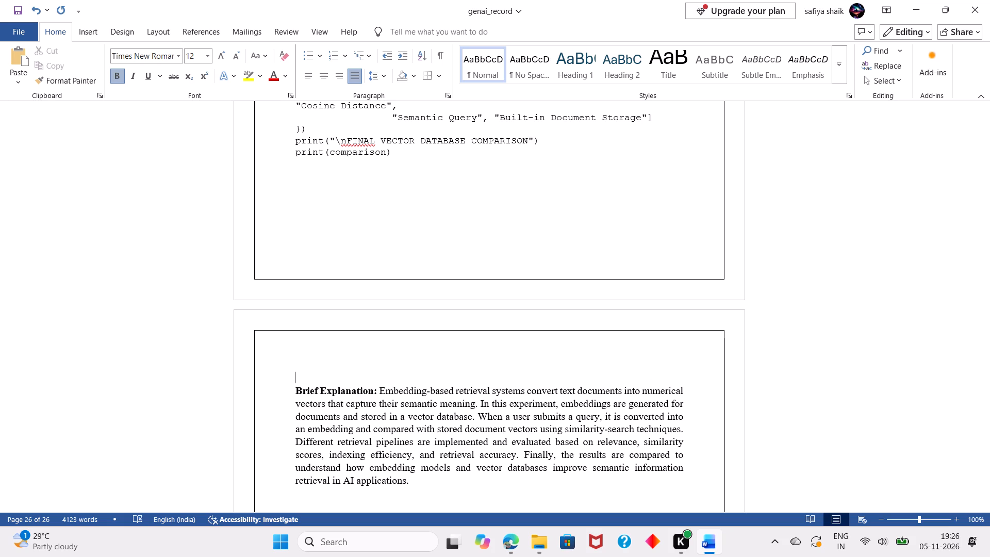
pyautogui.write('Results:')
pyautogui.press('Return')
pyautogui.press('Return')
# Copy the Indexing Time Comparison chart from the genai-12.ipynb Colab notebook and paste it under the Results heading in the Word record.
pyautogui.hotkey('alt', 'Tab')
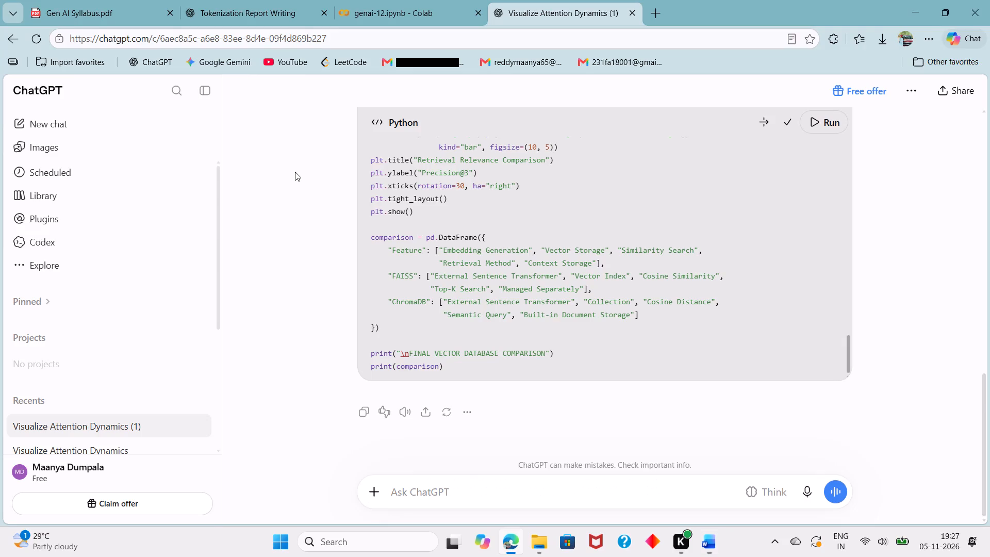
pyautogui.click(374, 5)
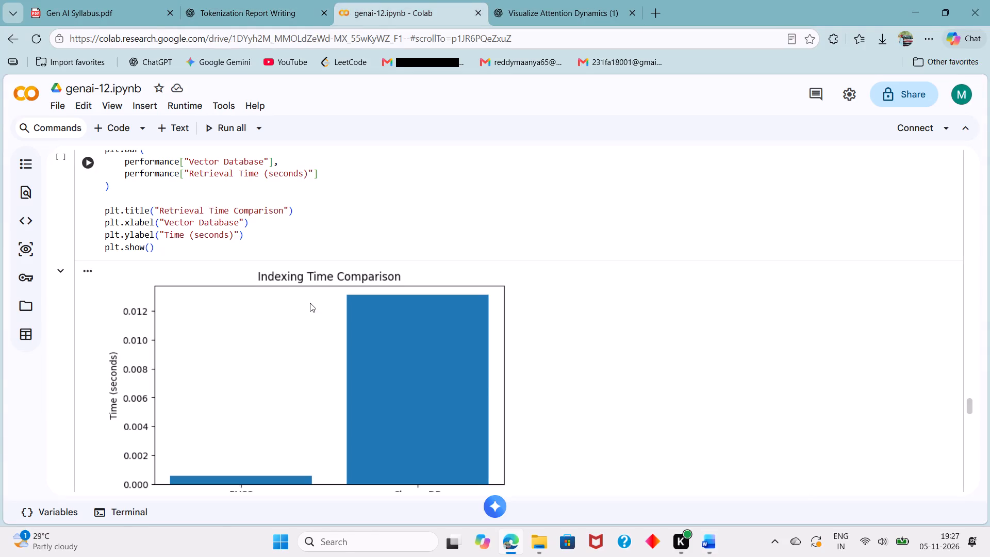
pyautogui.scroll(-1, 310, 303)
pyautogui.rightClick(300, 286)
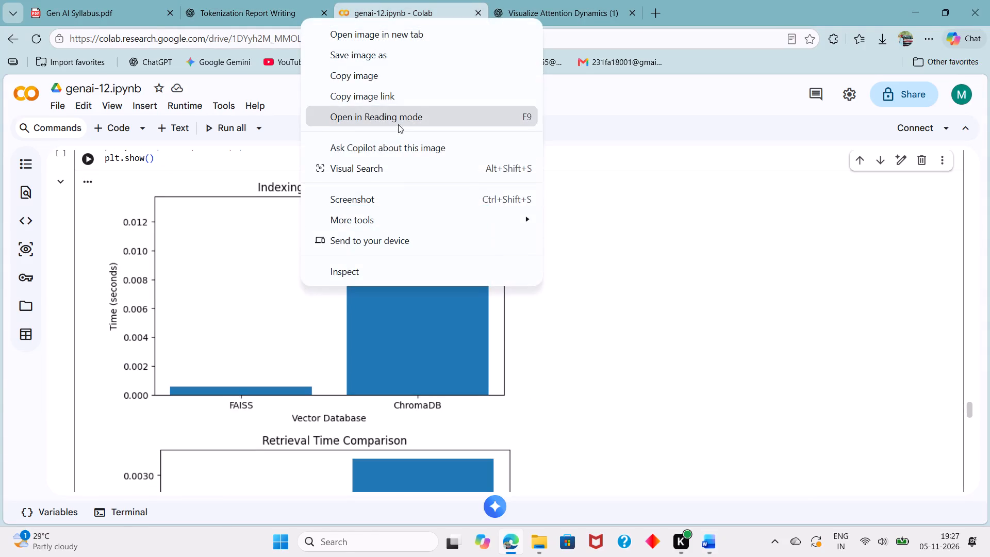
pyautogui.click(382, 79)
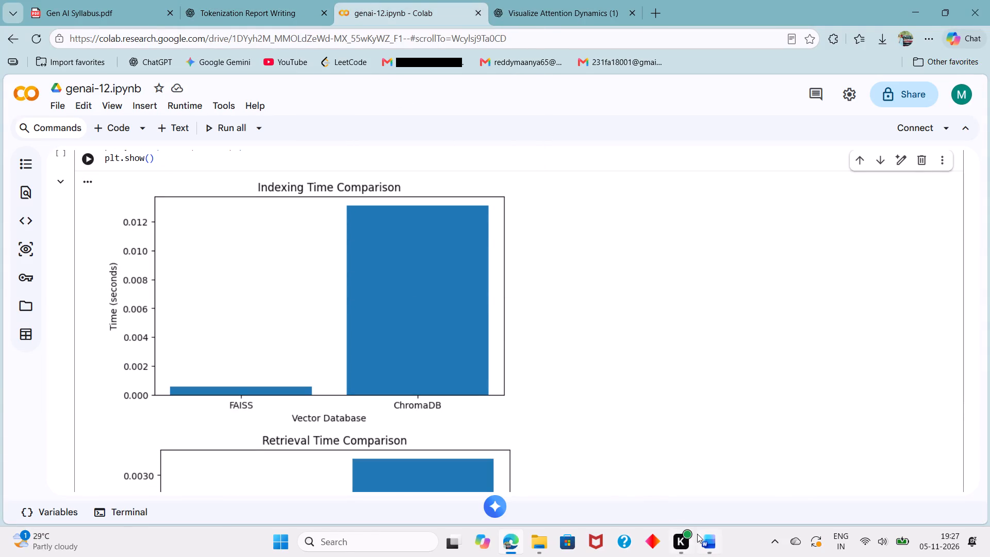
pyautogui.click(699, 536)
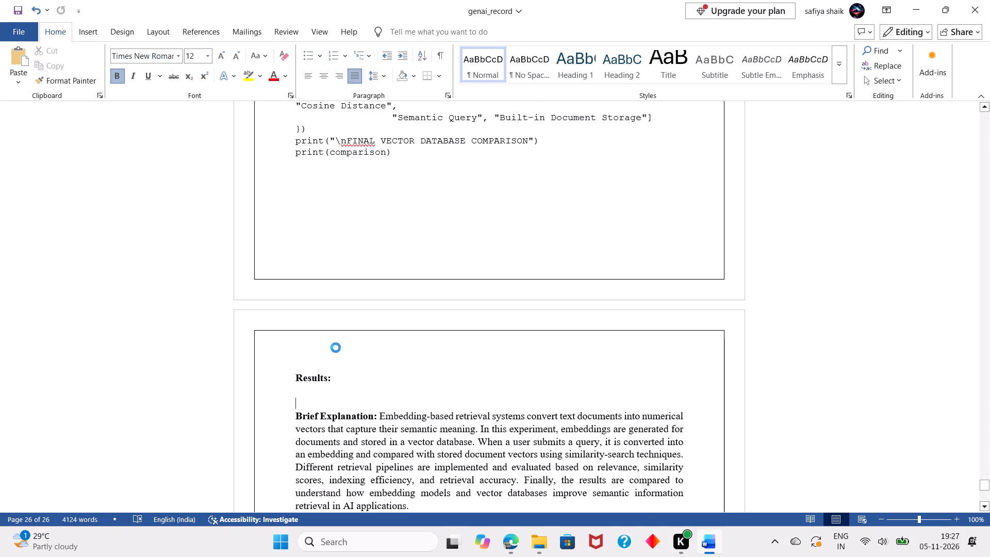
pyautogui.hotkey('ctrl', 'v')
# Set the pasted chart's text wrapping to In Front of Text and shrink it to about two-thirds of the text width.
pyautogui.scroll(-1, 336, 348)
pyautogui.click(434, 316)
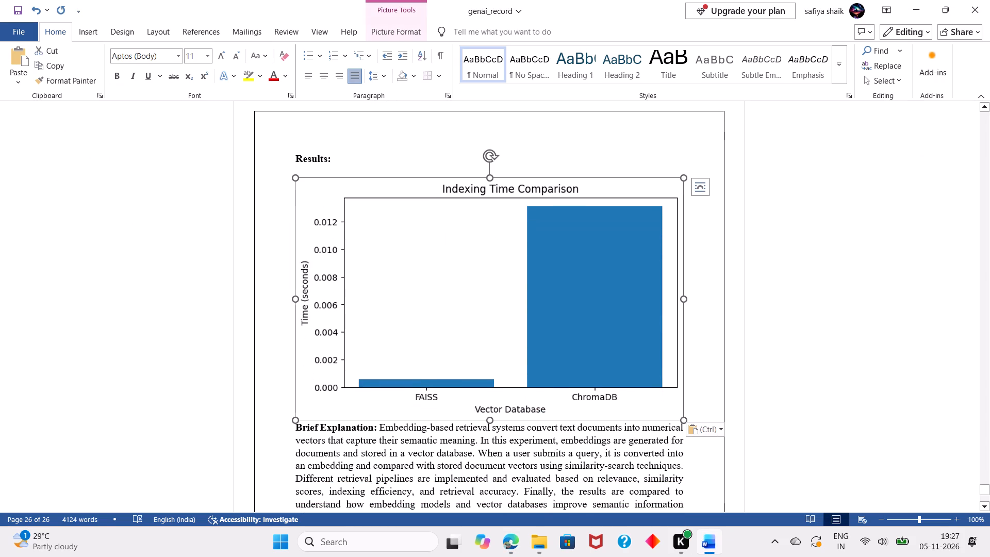
pyautogui.click(702, 193)
pyautogui.click(806, 312)
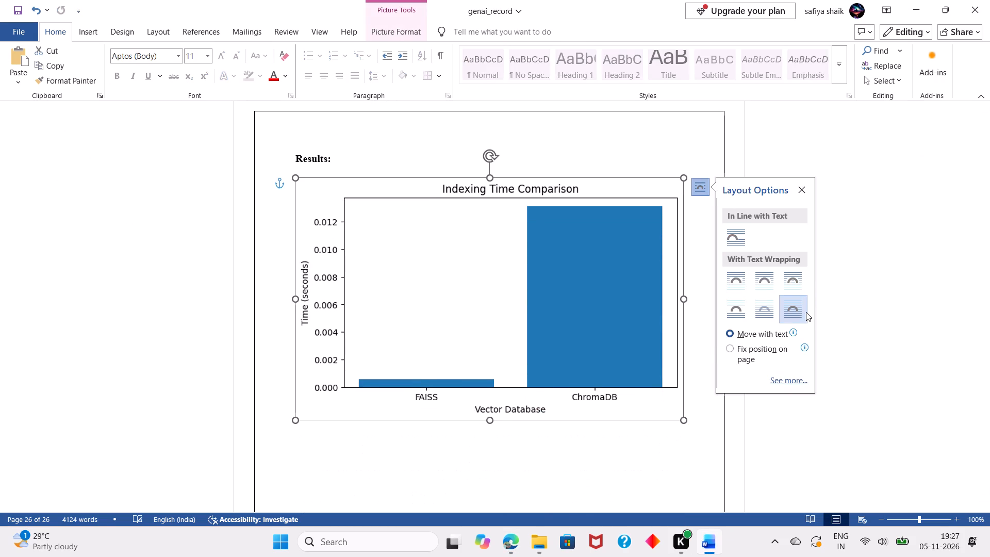
pyautogui.moveTo(683, 417); pyautogui.dragTo(541, 342)
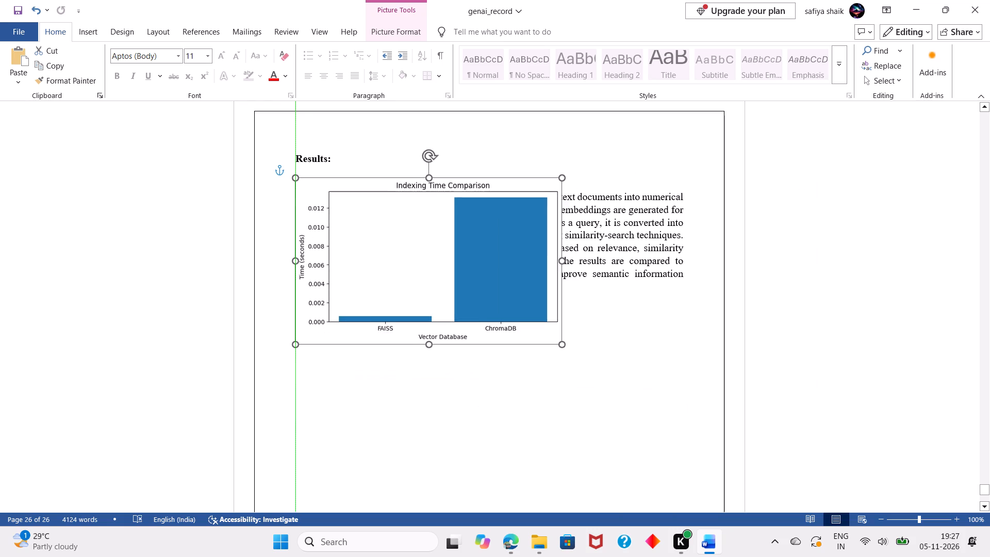
pyautogui.moveTo(541, 342); pyautogui.dragTo(525, 332)
# Move the chart below the Brief Explanation and insert eleven blank lines above that paragraph to make room under Results.
pyautogui.moveTo(477, 285); pyautogui.dragTo(451, 397)
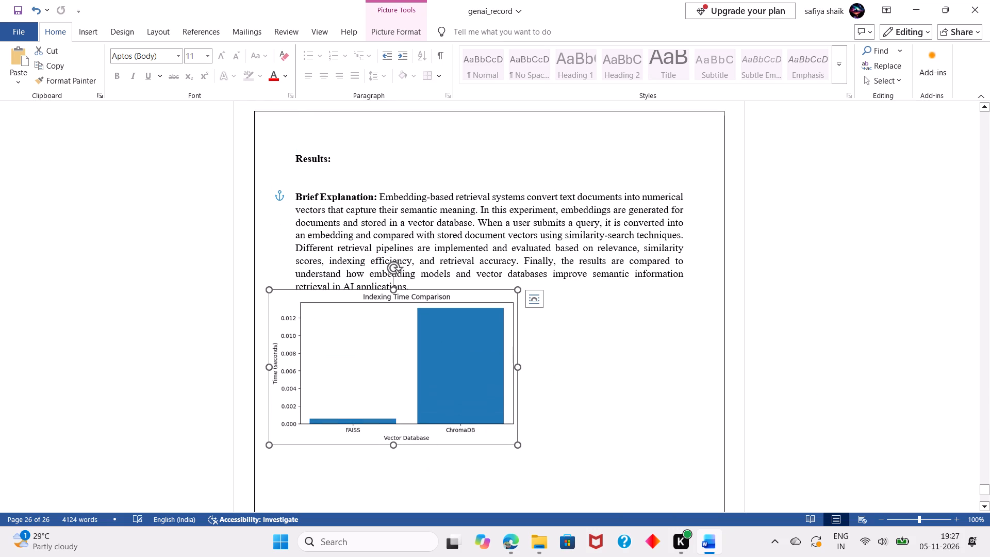
pyautogui.click(299, 194)
pyautogui.press('Left')
pyautogui.press('Return')
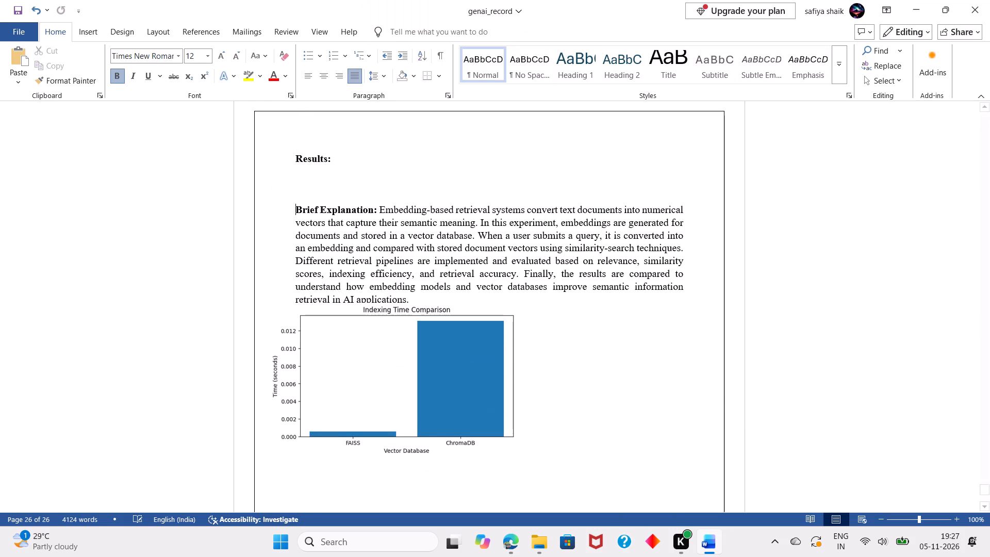
pyautogui.press('Return')
pyautogui.press('Return')
pyautogui.press('Return')
pyautogui.press('Return')
pyautogui.press('Return')
pyautogui.press('Return')
pyautogui.press('Return')
pyautogui.press('Return')
pyautogui.press('Return')
pyautogui.press('Return')
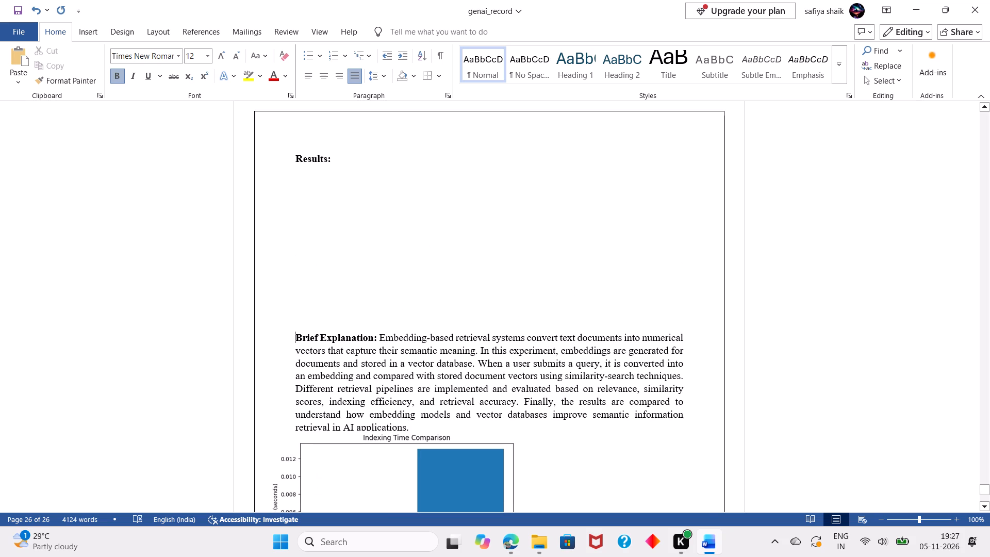
# Move the Indexing Time Comparison chart into the gap directly beneath the Results heading.
pyautogui.moveTo(367, 460); pyautogui.dragTo(393, 202)
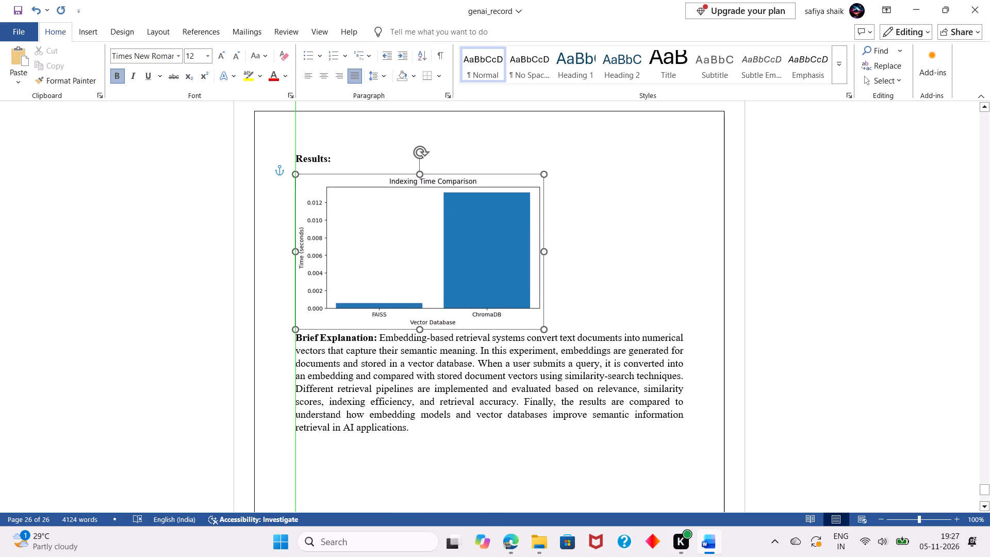
pyautogui.moveTo(393, 202); pyautogui.dragTo(388, 189)
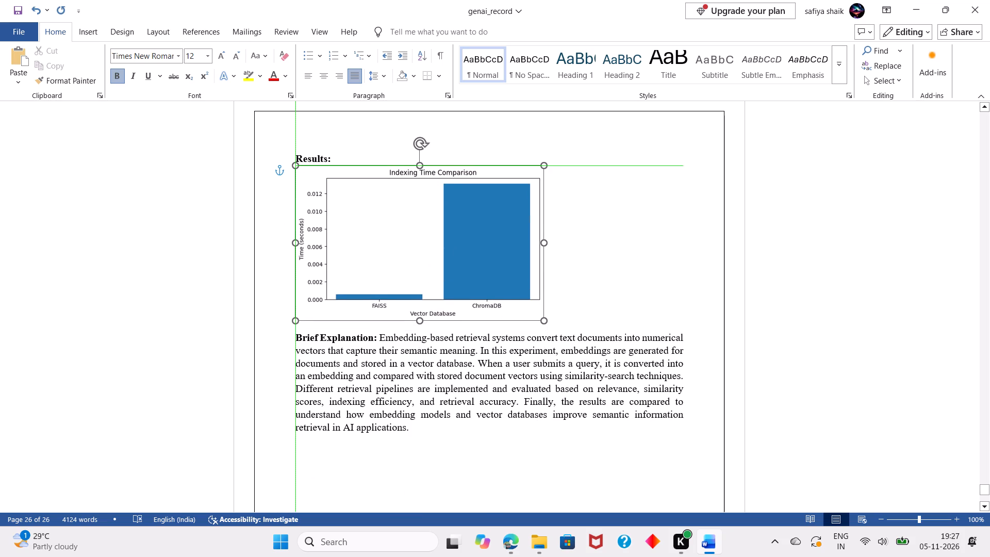
pyautogui.moveTo(388, 189); pyautogui.dragTo(383, 199)
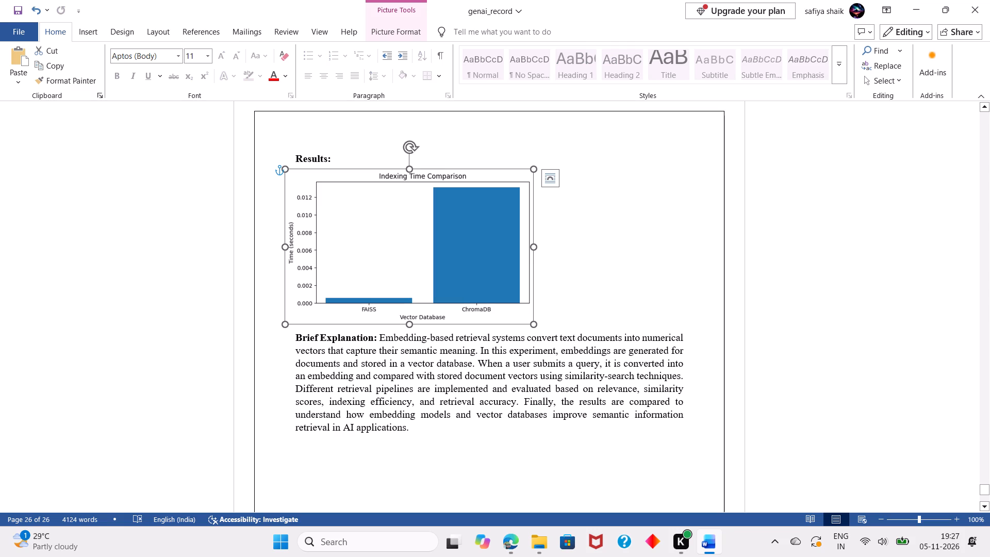
# Insert six more blank lines above the Brief Explanation to enlarge the space beneath the chart.
pyautogui.click(295, 340)
pyautogui.press('Return')
pyautogui.press('Return')
pyautogui.press('Return')
pyautogui.press('Return')
pyautogui.press('Return')
pyautogui.press('Return')
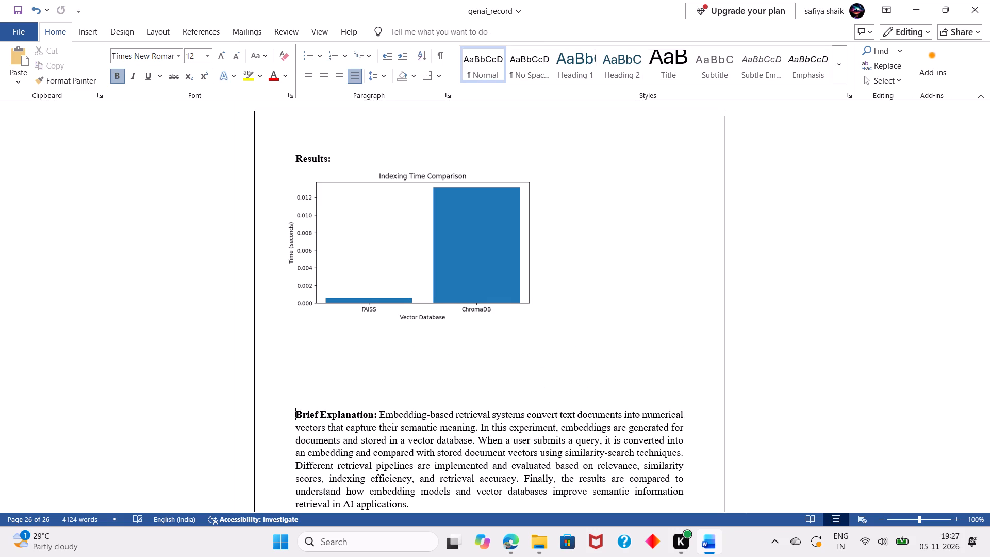
# Shift the Indexing Time Comparison chart left so it sits against the page's left border.
pyautogui.click(393, 239)
pyautogui.moveTo(393, 239); pyautogui.dragTo(388, 240)
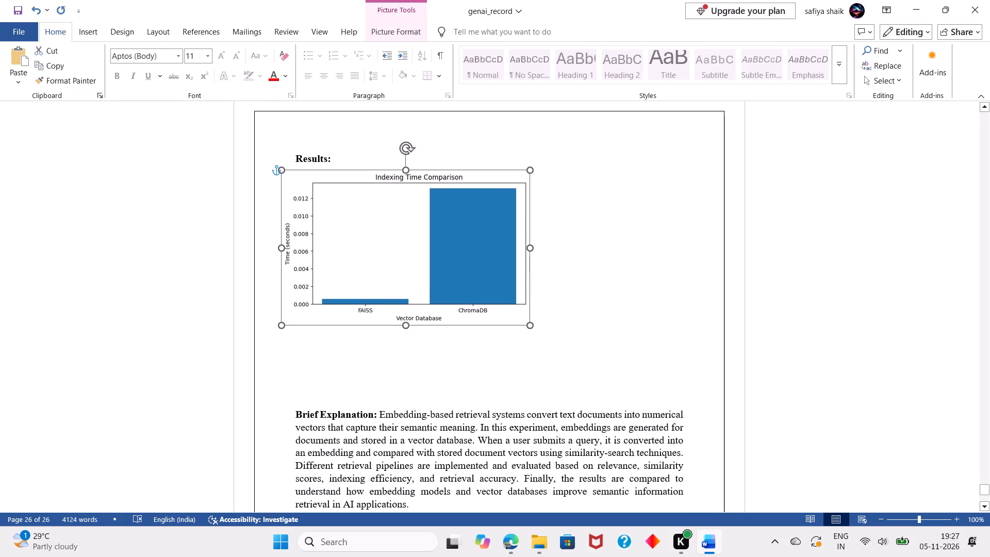
pyautogui.moveTo(388, 240); pyautogui.dragTo(368, 240)
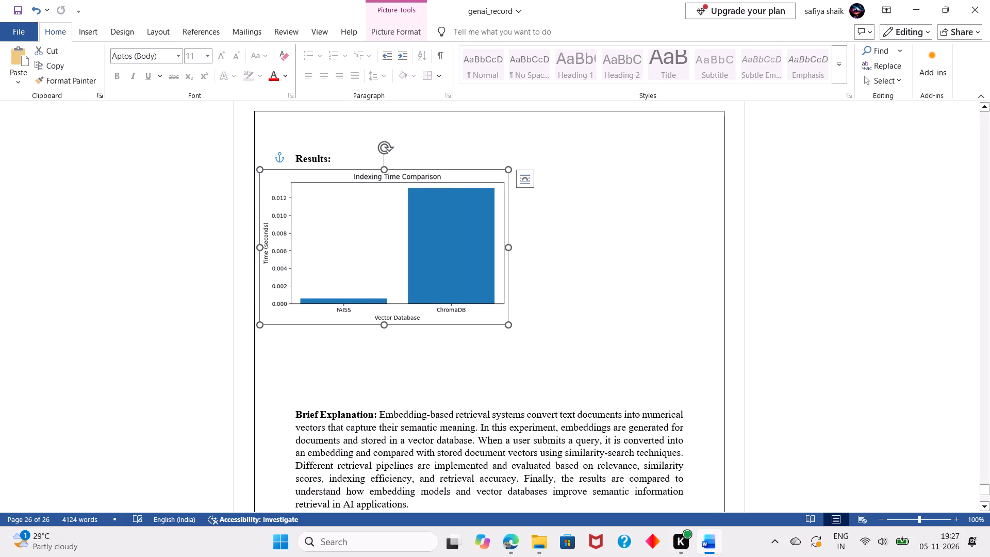
# Copy the Retrieval Time Comparison chart from the Colab notebook and paste it at the Results heading in the Word record.
pyautogui.hotkey('alt', 'Tab')
pyautogui.scroll(-4, 401, 363)
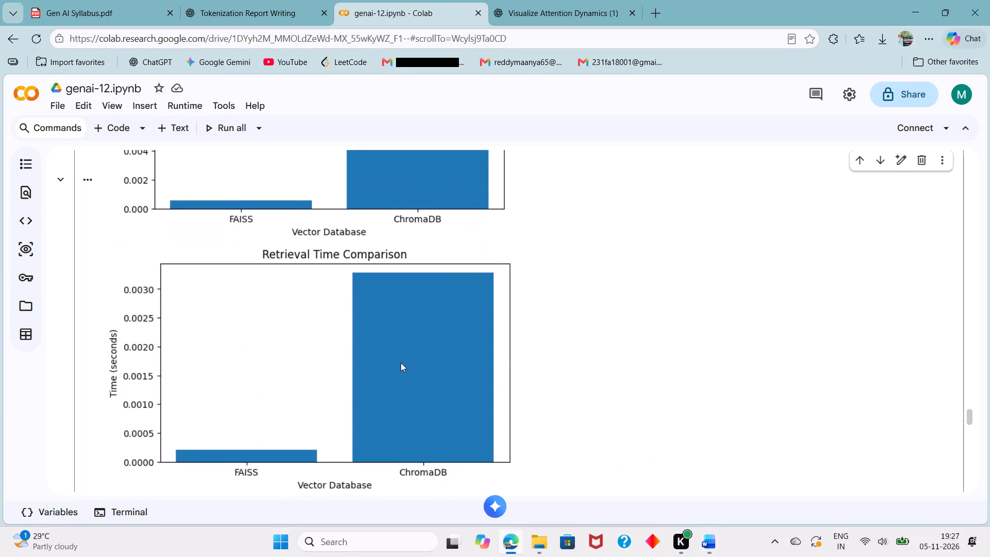
pyautogui.rightClick(437, 359)
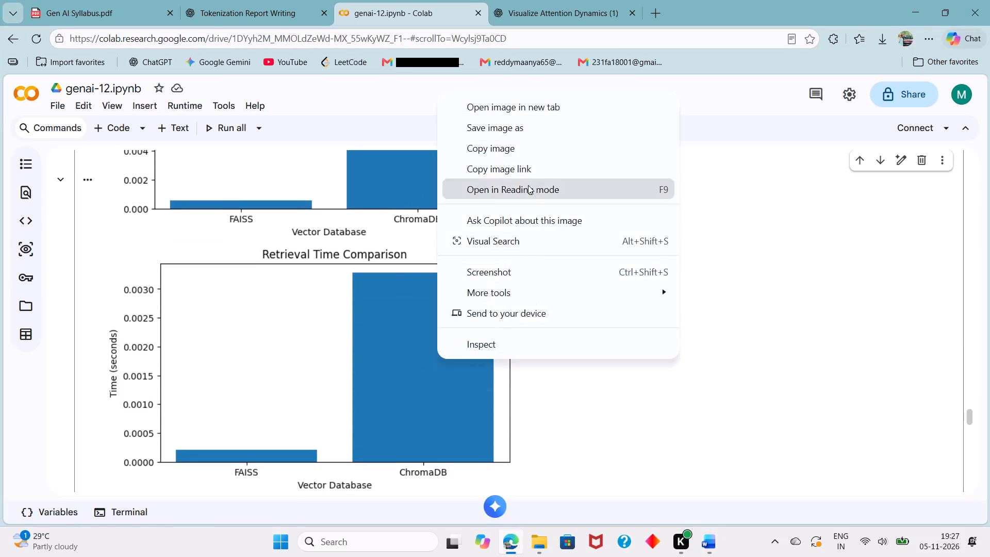
pyautogui.click(542, 155)
pyautogui.hotkey('alt', 'Tab')
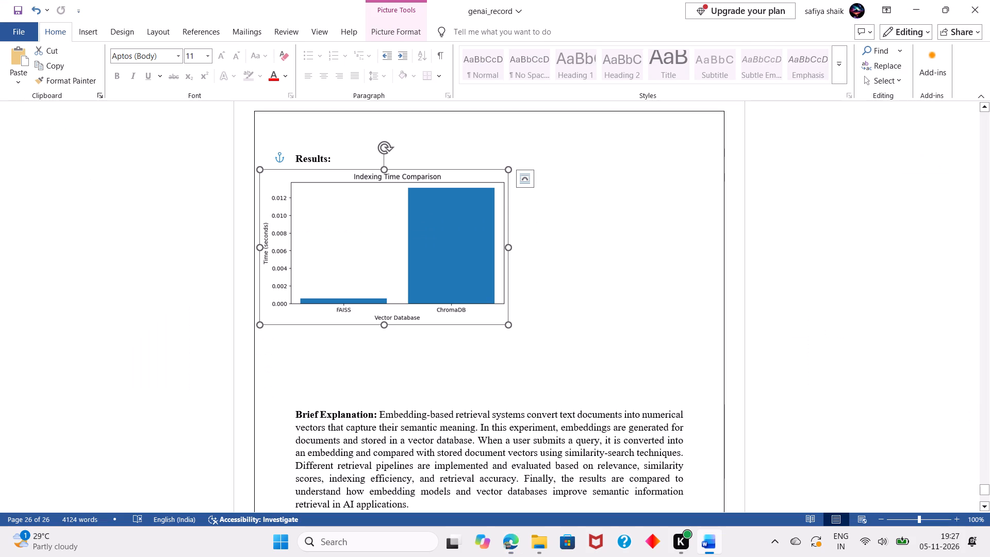
pyautogui.hotkey('ctrl', 'v')
pyautogui.click(570, 286)
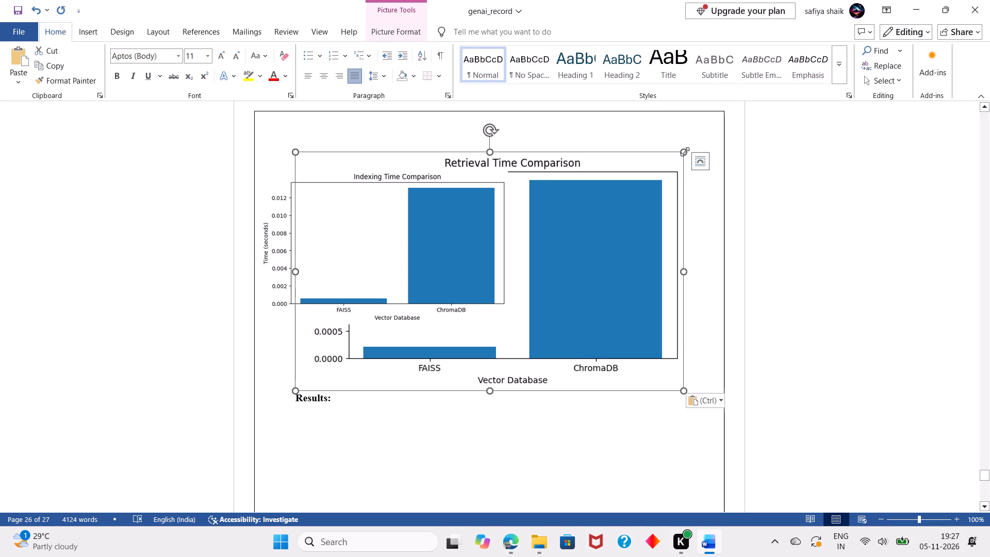
# Shrink the pasted Retrieval Time Comparison chart to about 12.9 cm wide and set its wrapping to In Front of Text.
pyautogui.moveTo(684, 152); pyautogui.dragTo(609, 223)
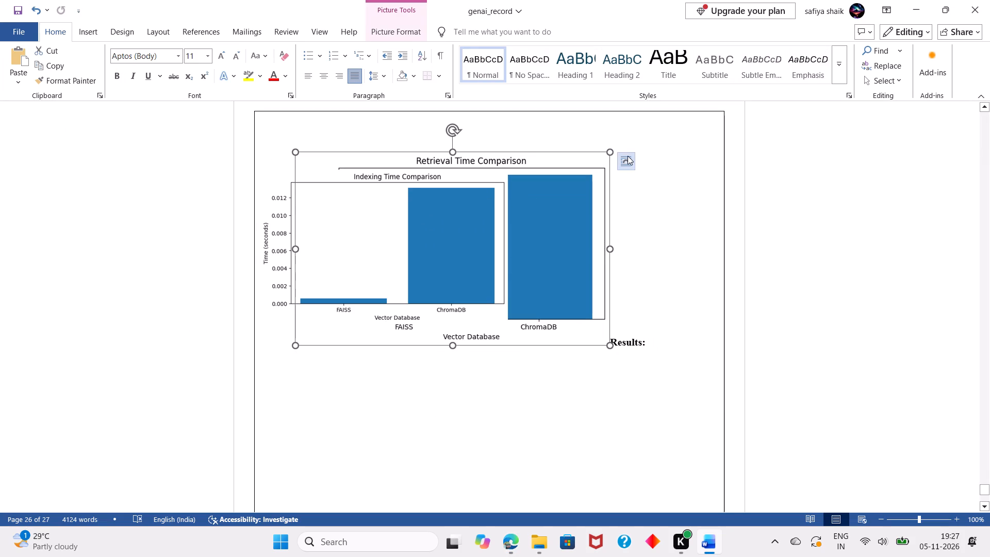
pyautogui.click(625, 157)
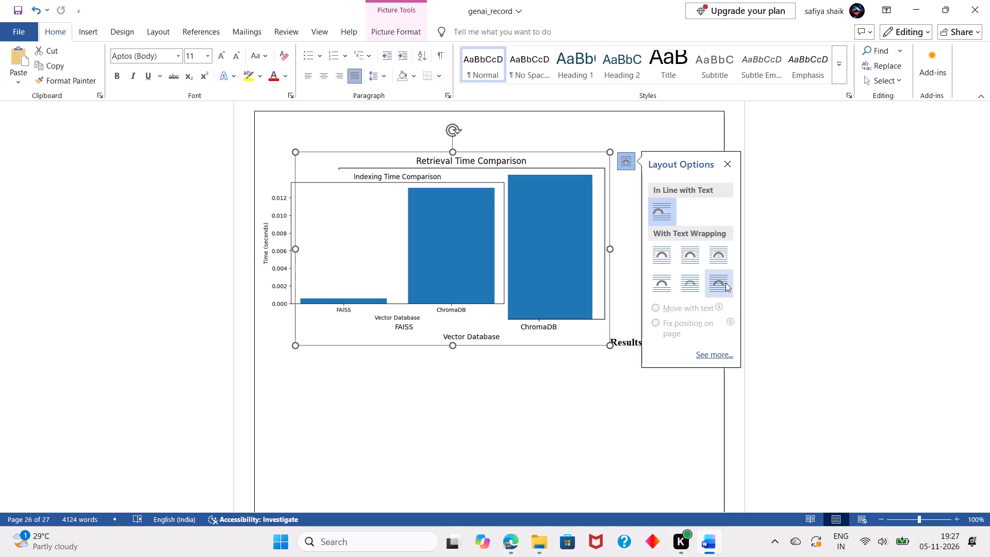
pyautogui.click(725, 283)
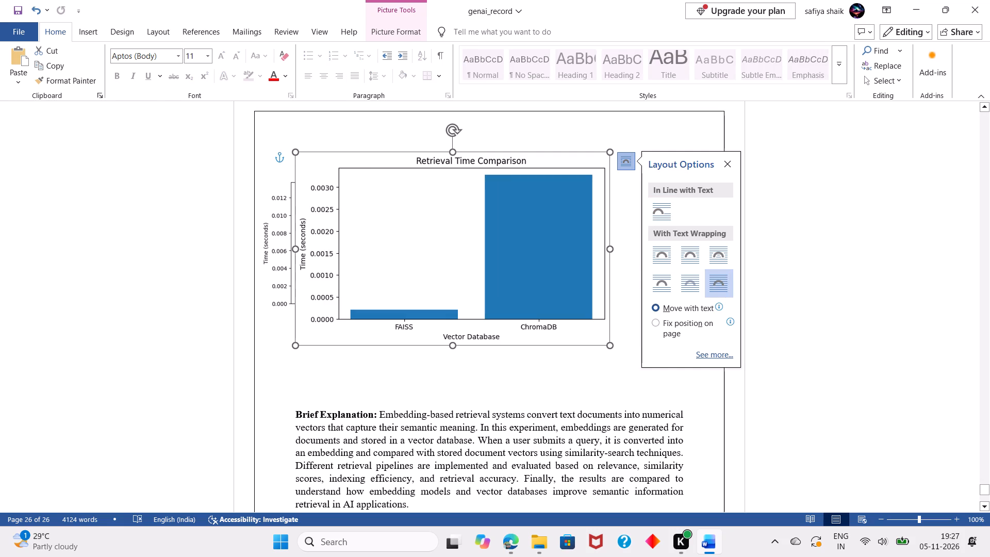
pyautogui.doubleClick(492, 210)
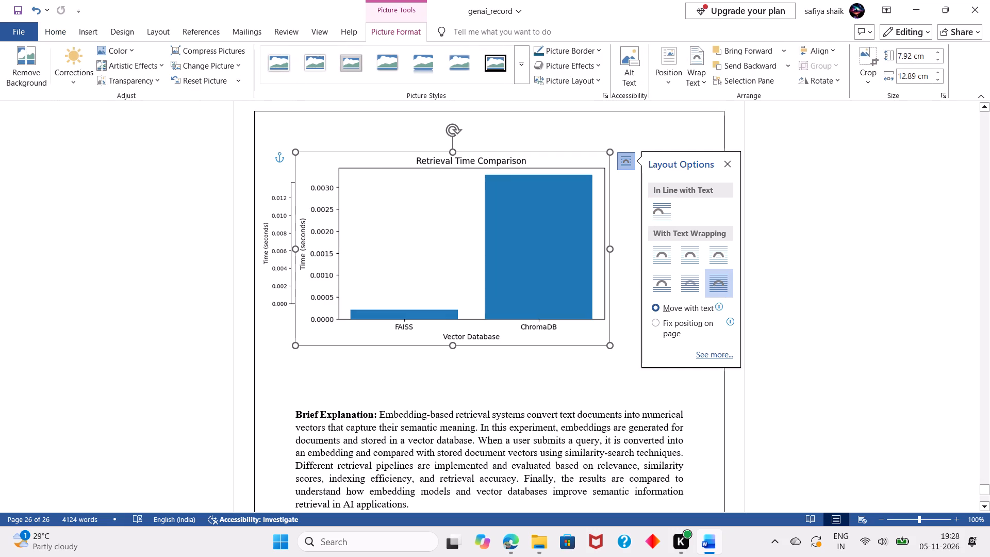
pyautogui.click(733, 285)
pyautogui.click(598, 384)
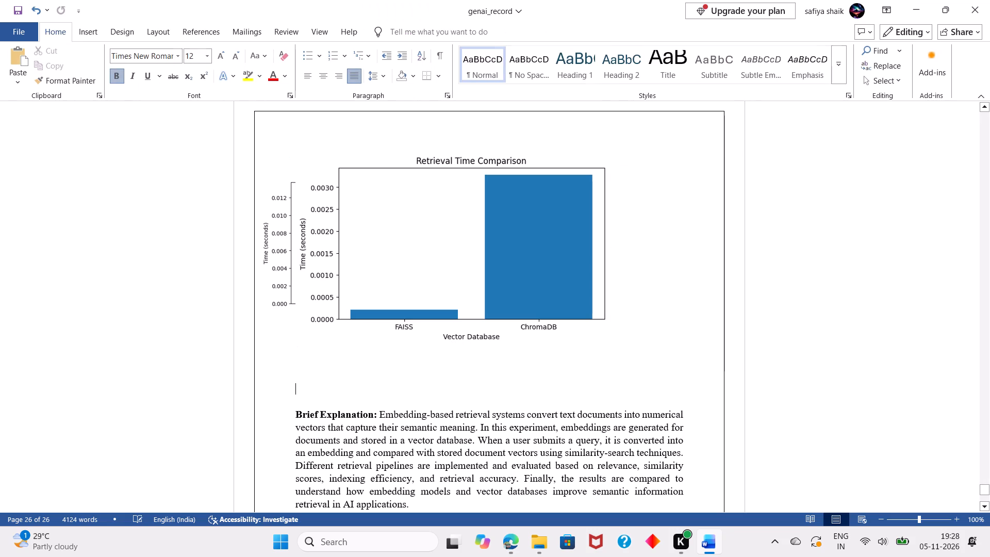
# Reduce the Retrieval Time Comparison chart to about 8.5 cm wide and place it to the right of the Indexing Time Comparison chart.
pyautogui.click(554, 275)
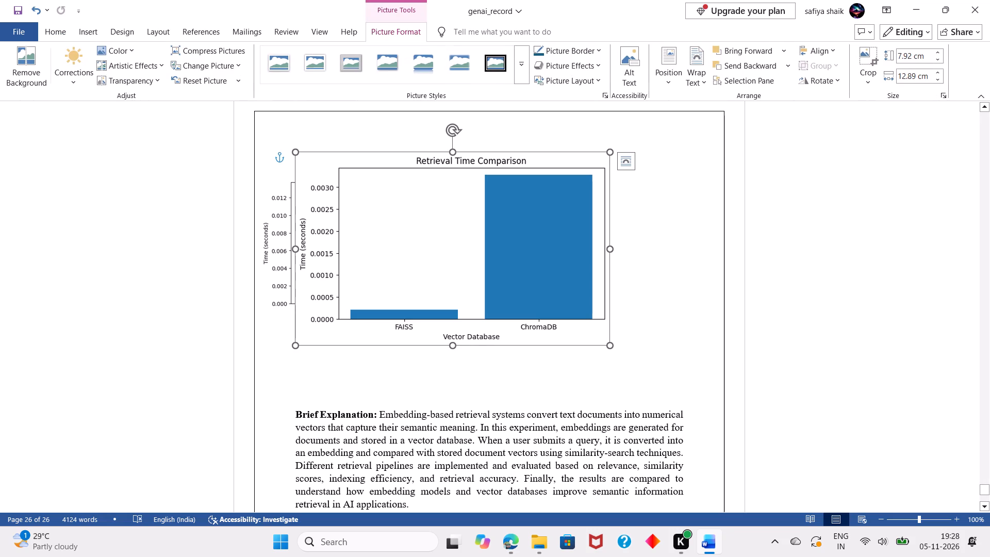
pyautogui.moveTo(607, 151); pyautogui.dragTo(467, 204)
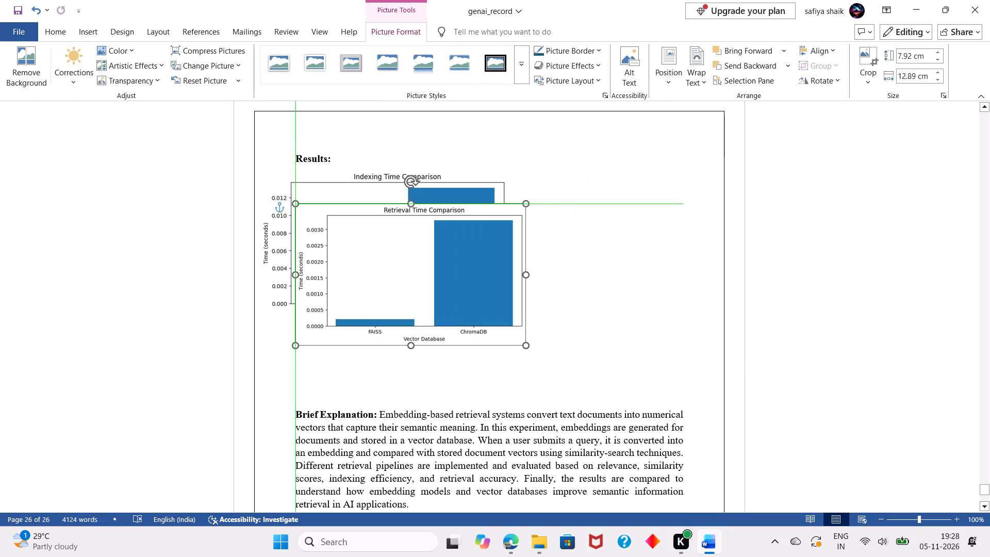
pyautogui.moveTo(467, 204); pyautogui.dragTo(478, 205)
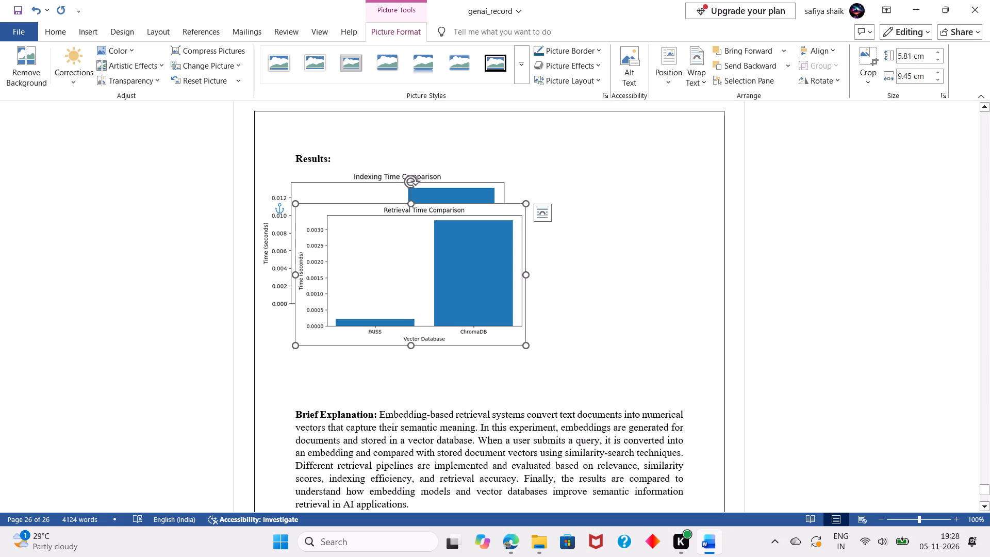
pyautogui.moveTo(438, 293); pyautogui.dragTo(635, 264)
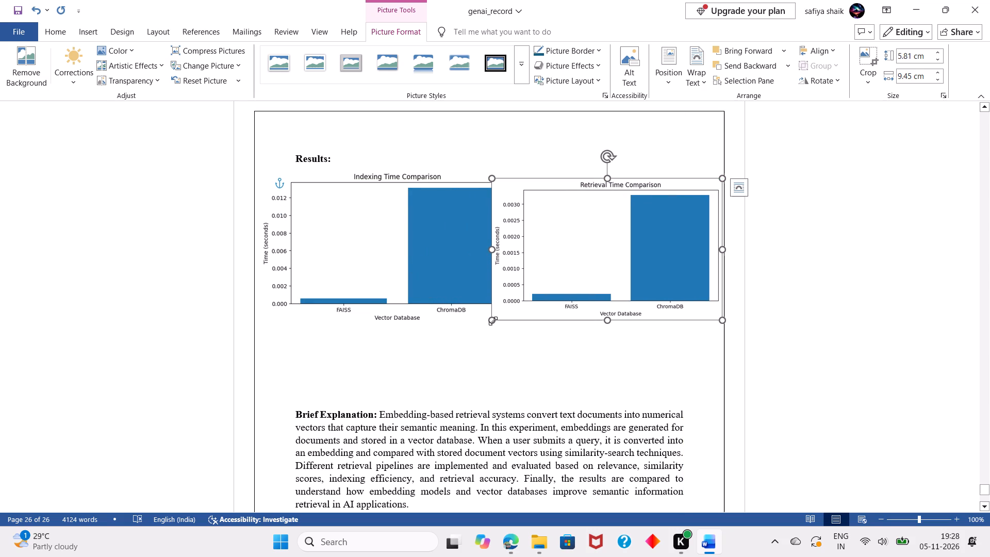
pyautogui.moveTo(493, 321); pyautogui.dragTo(532, 305)
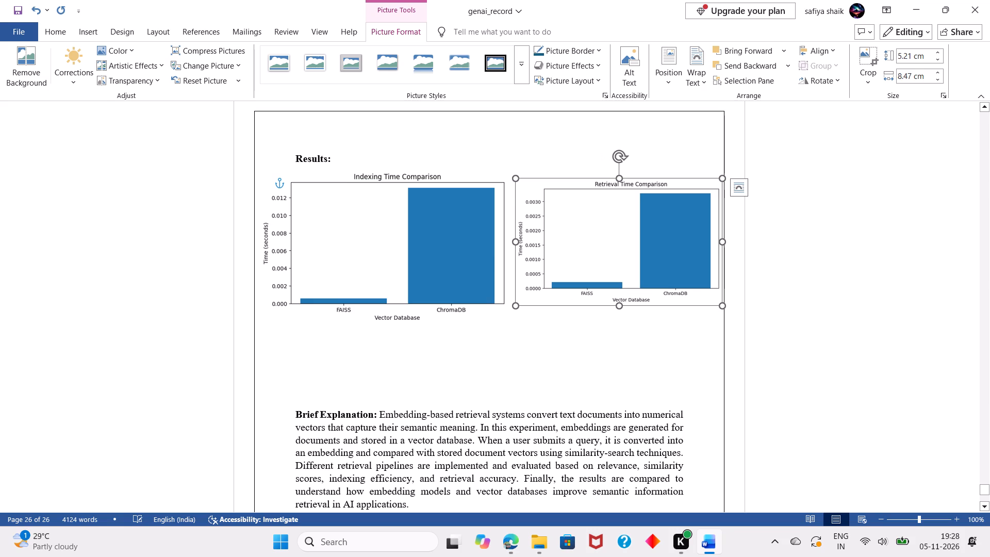
# Shrink the Indexing Time Comparison chart to about 9.5 cm wide and shift the Retrieval Time Comparison chart left, closer to it.
pyautogui.click(480, 281)
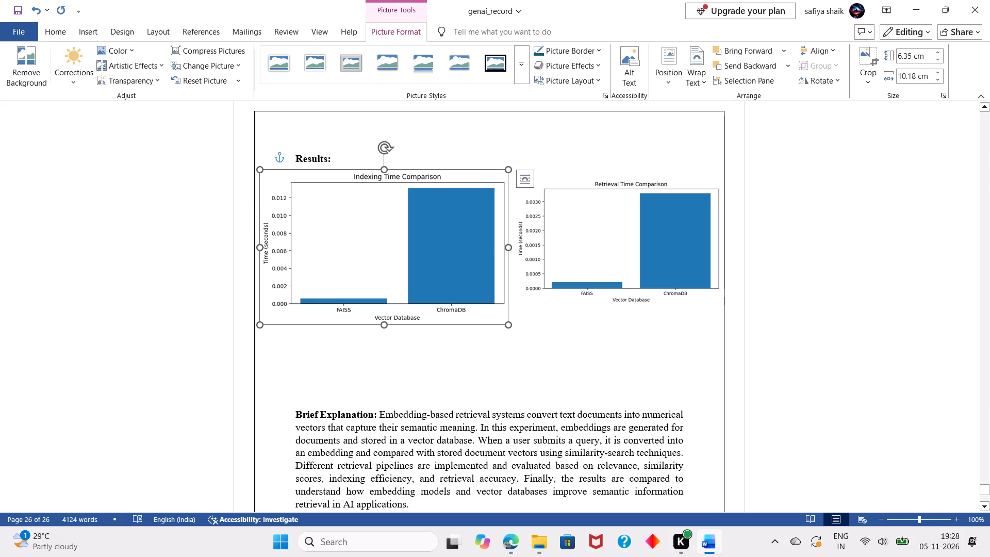
pyautogui.moveTo(511, 324); pyautogui.dragTo(493, 315)
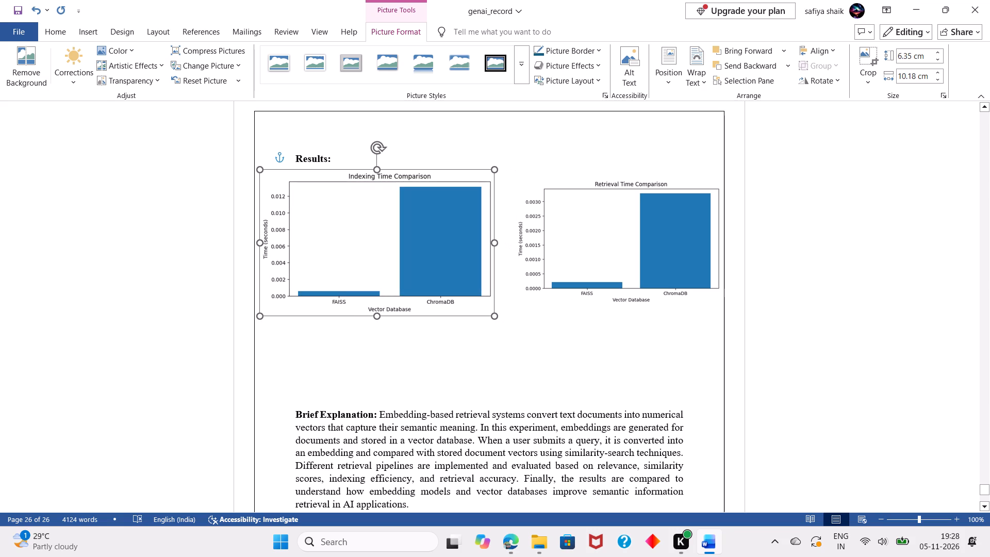
pyautogui.moveTo(493, 315); pyautogui.dragTo(491, 313)
pyautogui.click(570, 277)
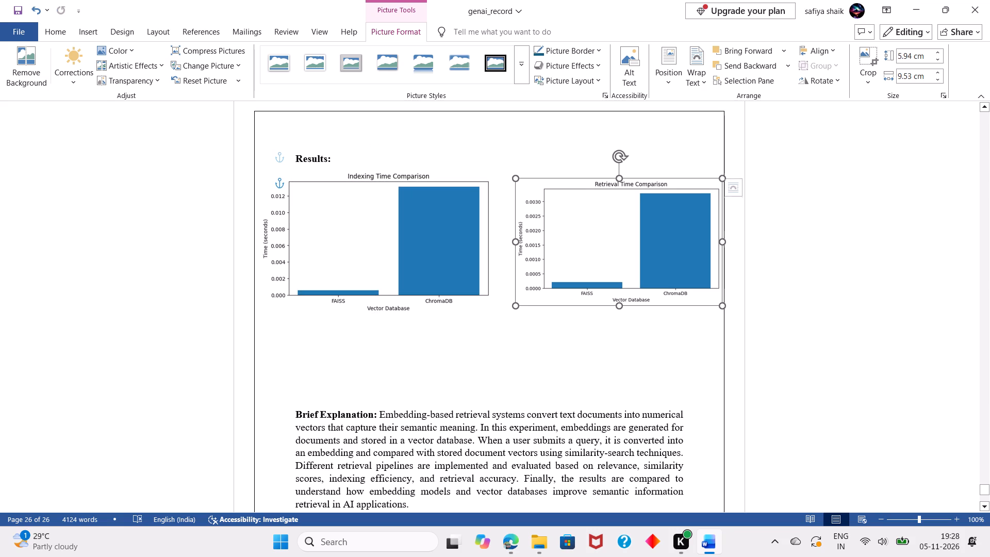
pyautogui.moveTo(570, 277); pyautogui.dragTo(553, 277)
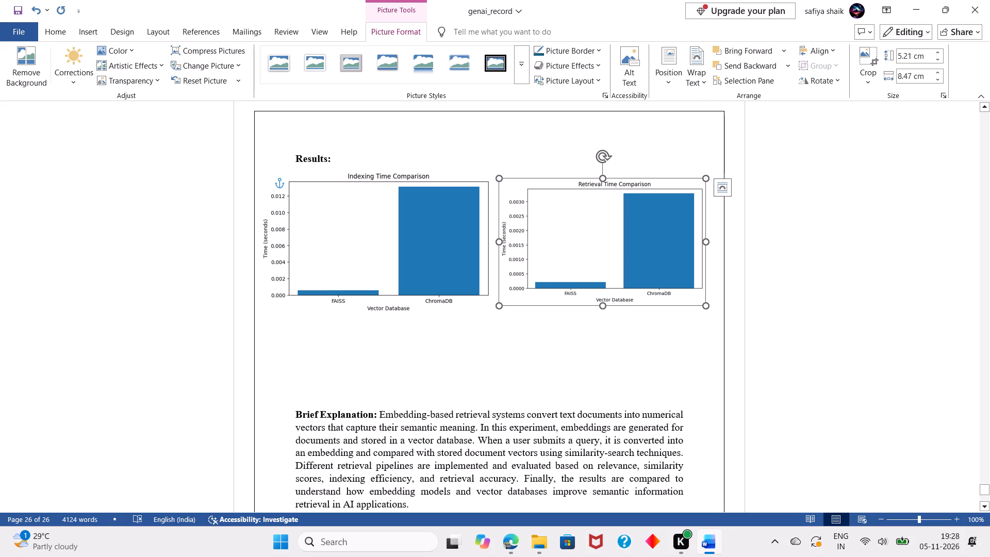
# Copy the Retrieval Relevance Comparison chart from the Colab notebook and paste it below the two time charts in the Word record.
pyautogui.hotkey('alt', 'Tab')
pyautogui.scroll(-4, 397, 370)
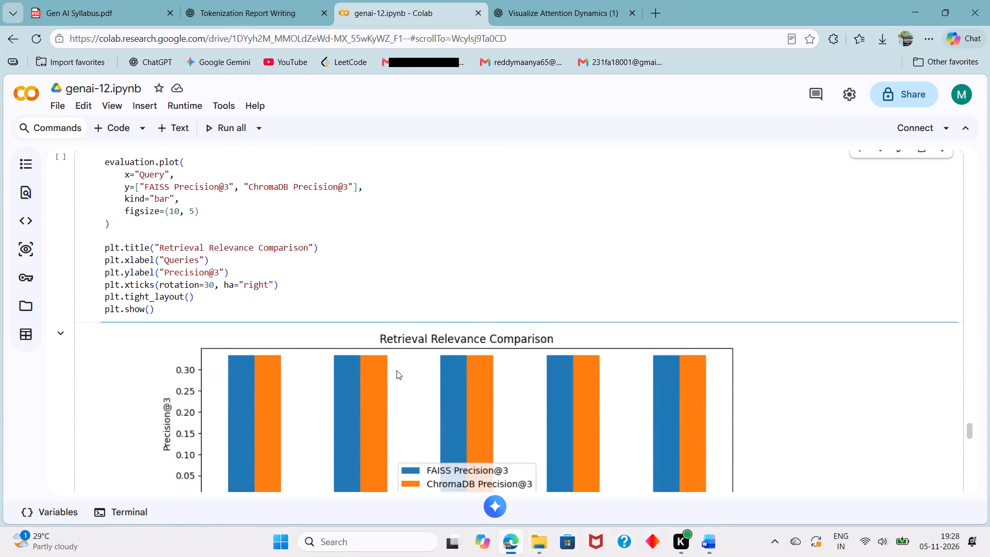
pyautogui.scroll(-2, 397, 370)
pyautogui.scroll(4, 397, 370)
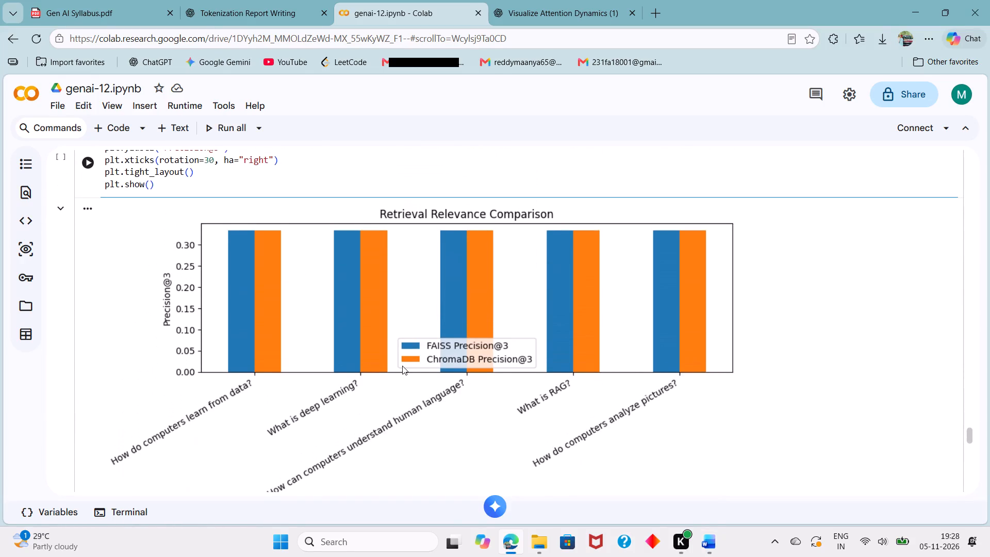
pyautogui.rightClick(394, 283)
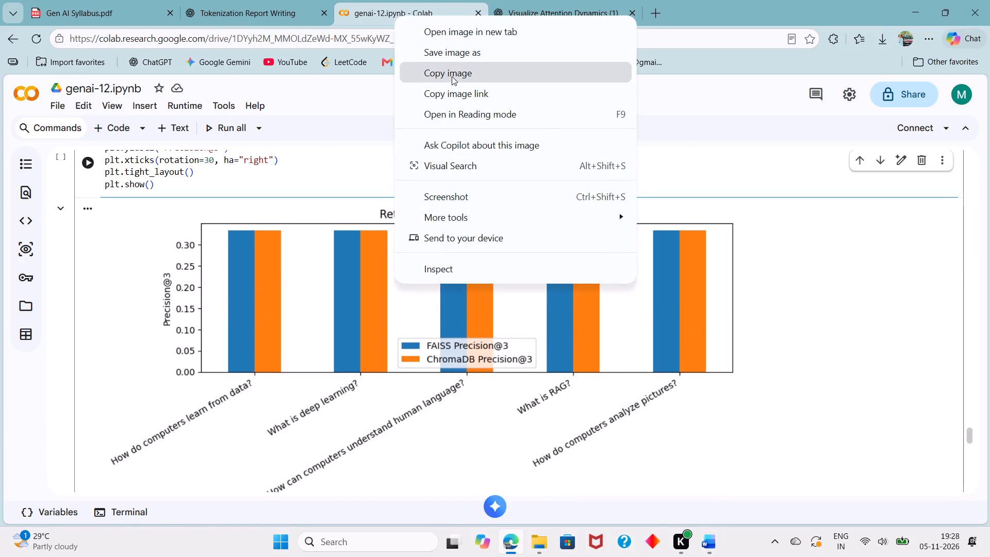
pyautogui.click(452, 76)
pyautogui.hotkey('alt', 'Tab')
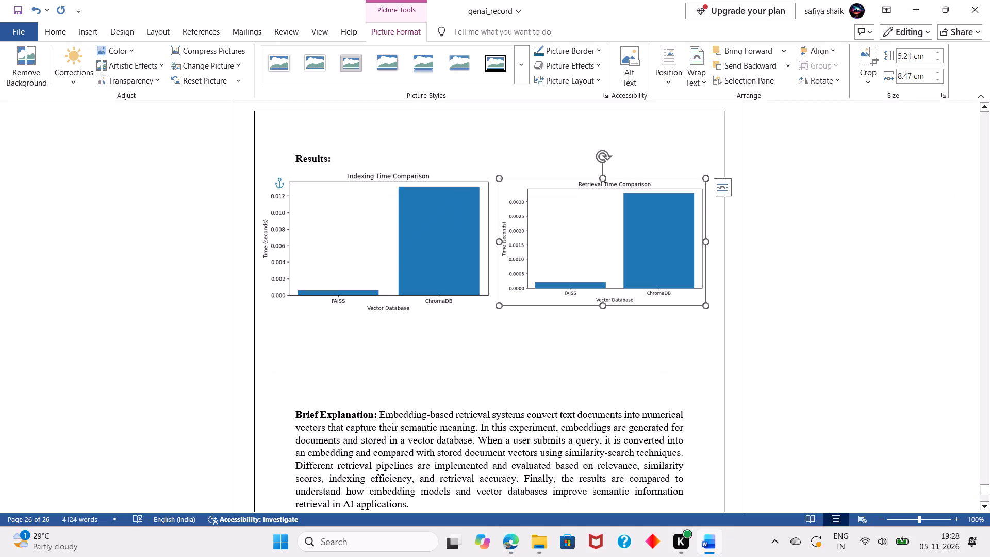
pyautogui.click(410, 323)
pyautogui.hotkey('ctrl', 'v')
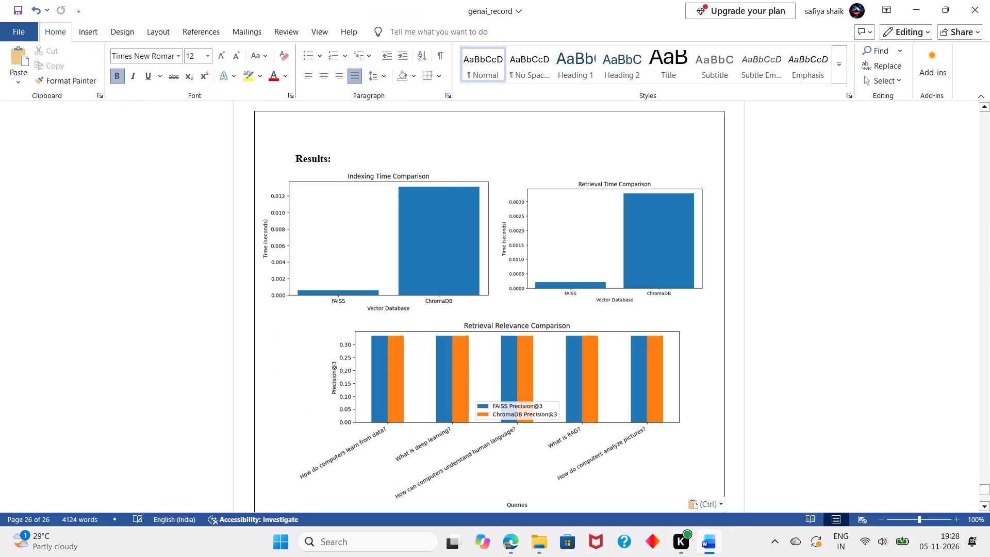
# Delete four blank lines between the Retrieval Relevance Comparison chart and the Brief Explanation.
pyautogui.scroll(-3, 435, 374)
pyautogui.scroll(1, 435, 374)
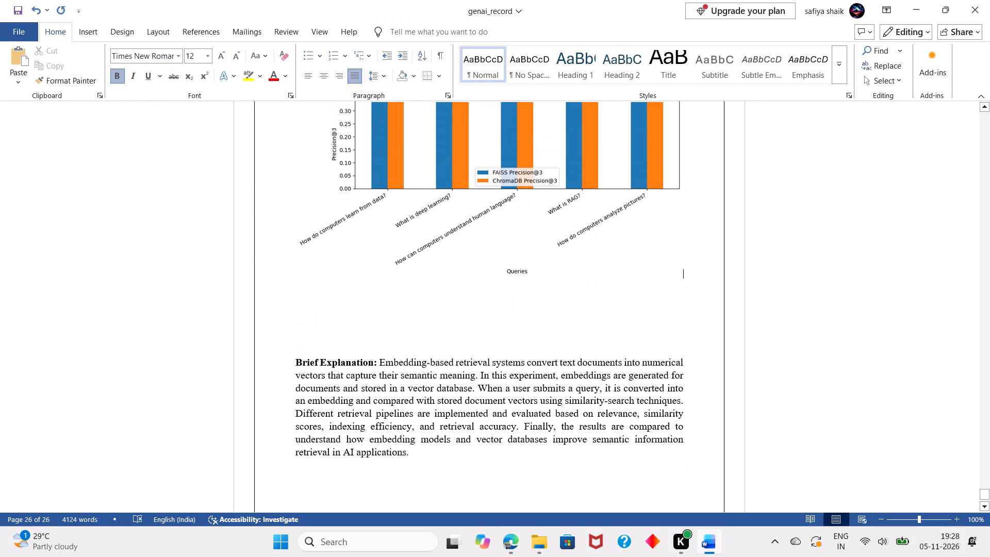
pyautogui.scroll(1, 435, 374)
pyautogui.click(392, 371)
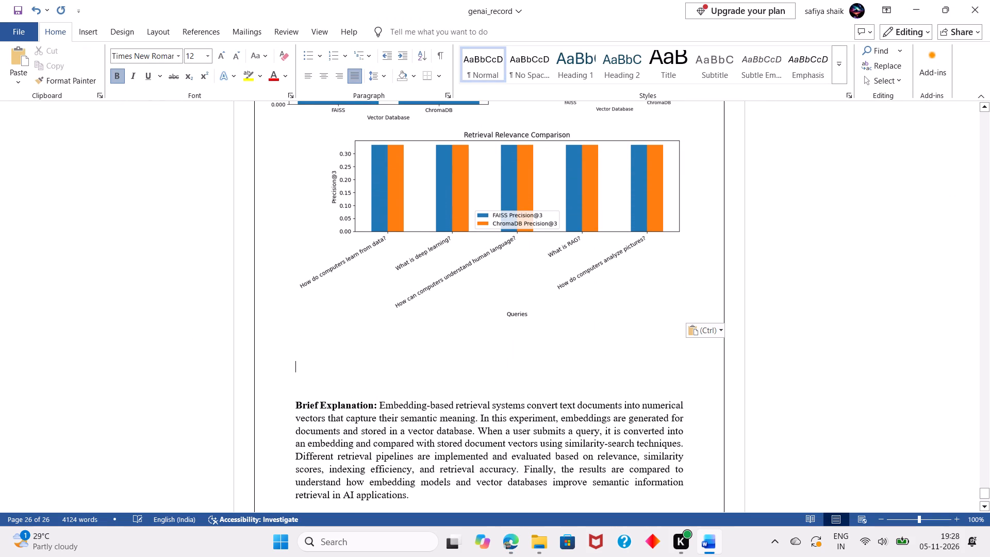
pyautogui.press('BackSpace')
pyautogui.press('BackSpace')
pyautogui.press('BackSpace')
pyautogui.press('BackSpace')
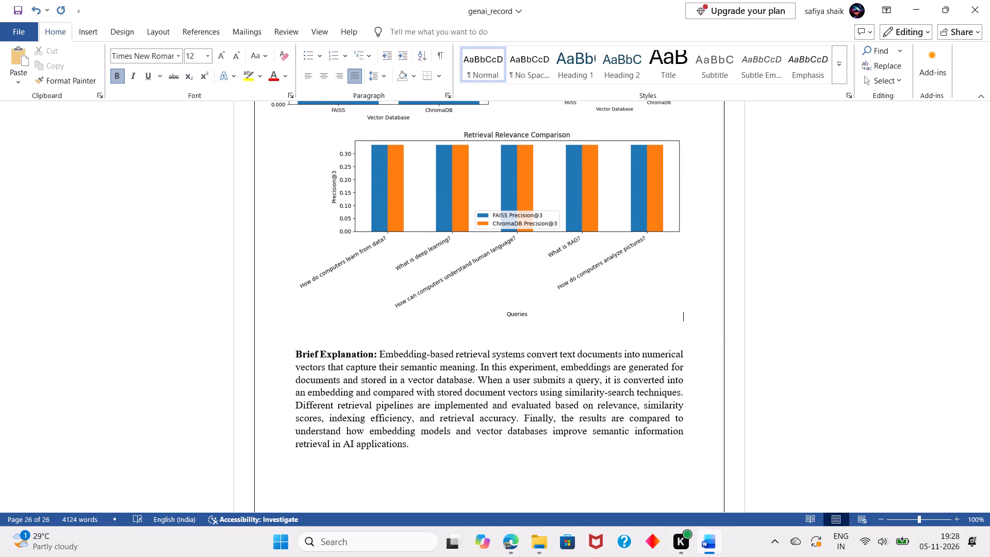
# Review the document loading and chunking experiment in the Word record, from its code through its results and Brief Explanation.
pyautogui.scroll(5, 392, 371)
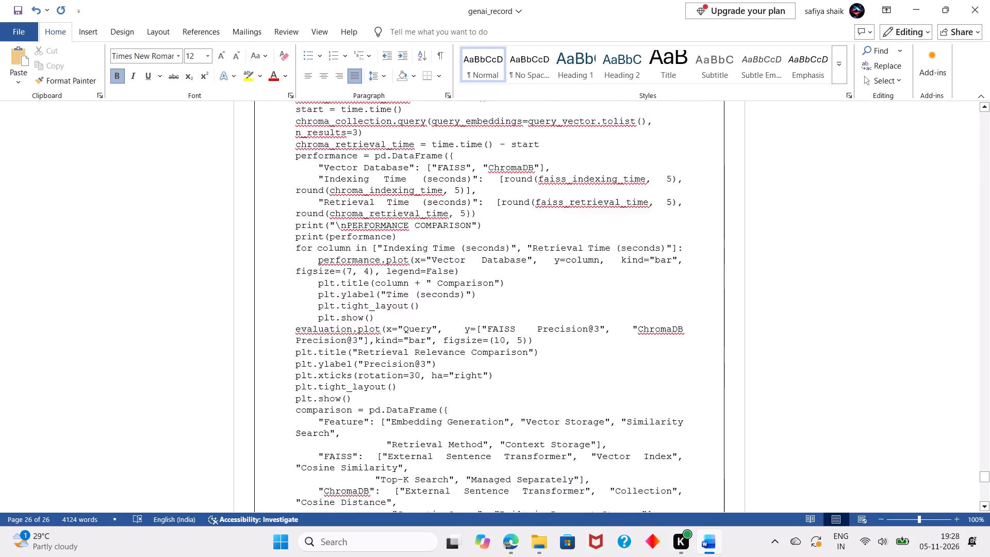
pyautogui.scroll(18, 392, 371)
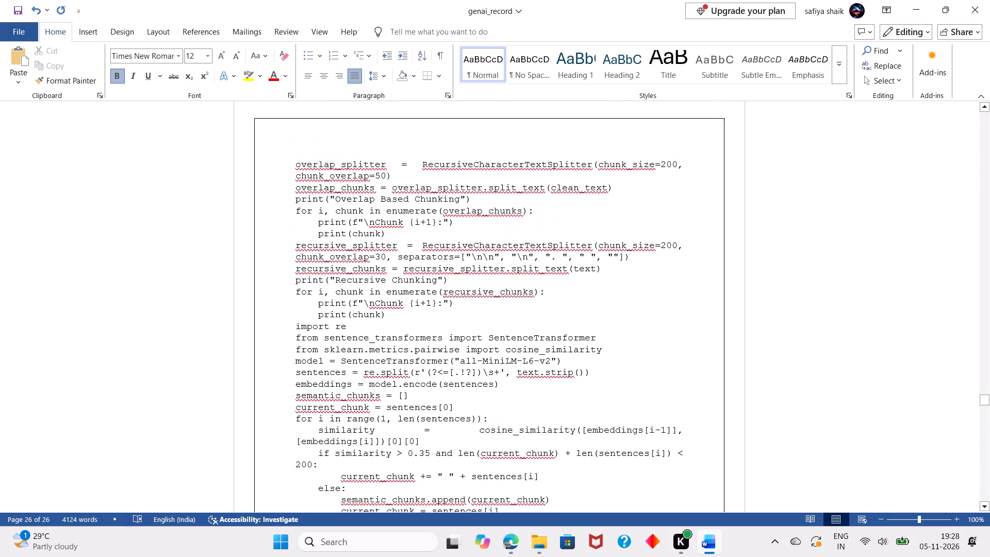
pyautogui.scroll(3, 392, 371)
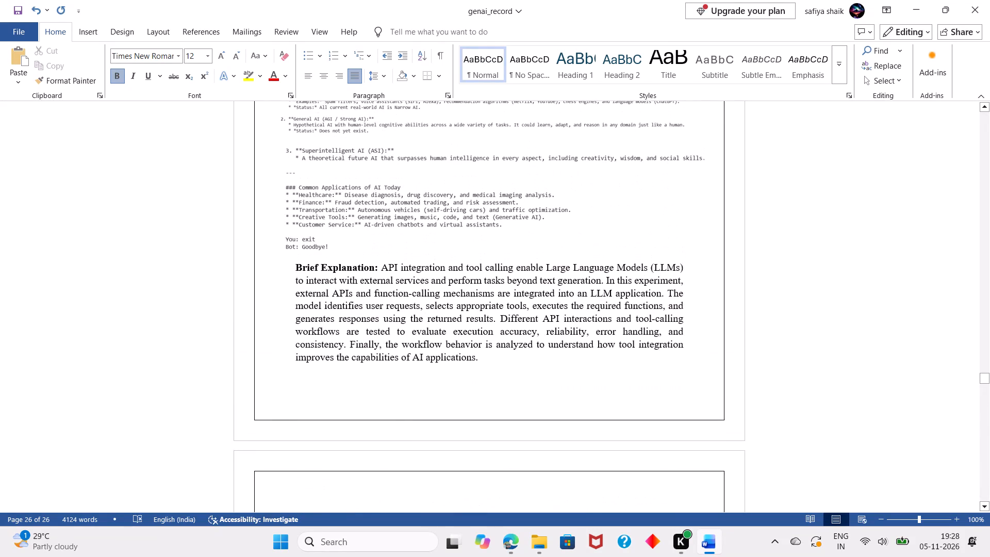
pyautogui.scroll(-1, 392, 371)
pyautogui.scroll(4, 392, 371)
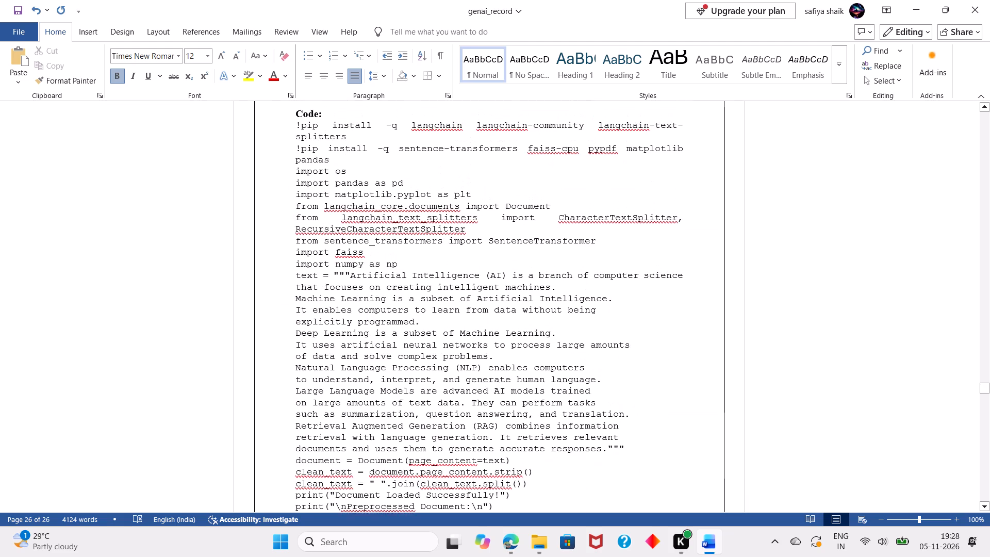
pyautogui.click(403, 410)
pyautogui.scroll(1, 403, 410)
pyautogui.scroll(-3, 403, 410)
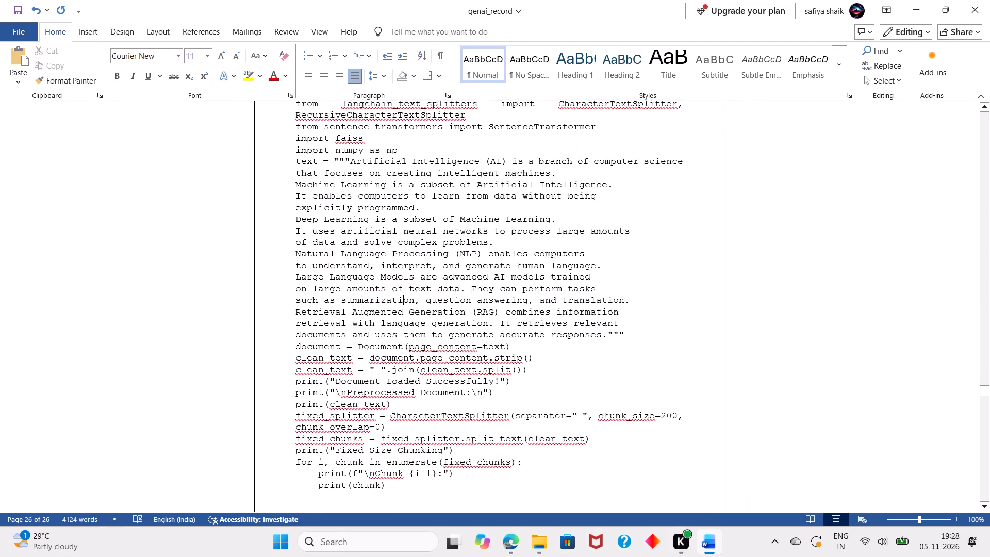
pyautogui.scroll(-8, 405, 368)
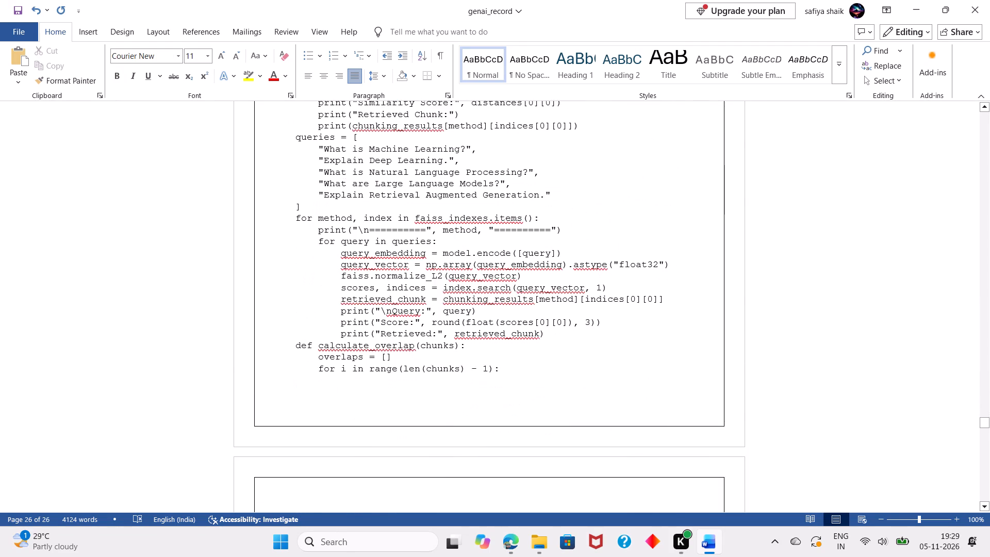
pyautogui.scroll(-3, 411, 313)
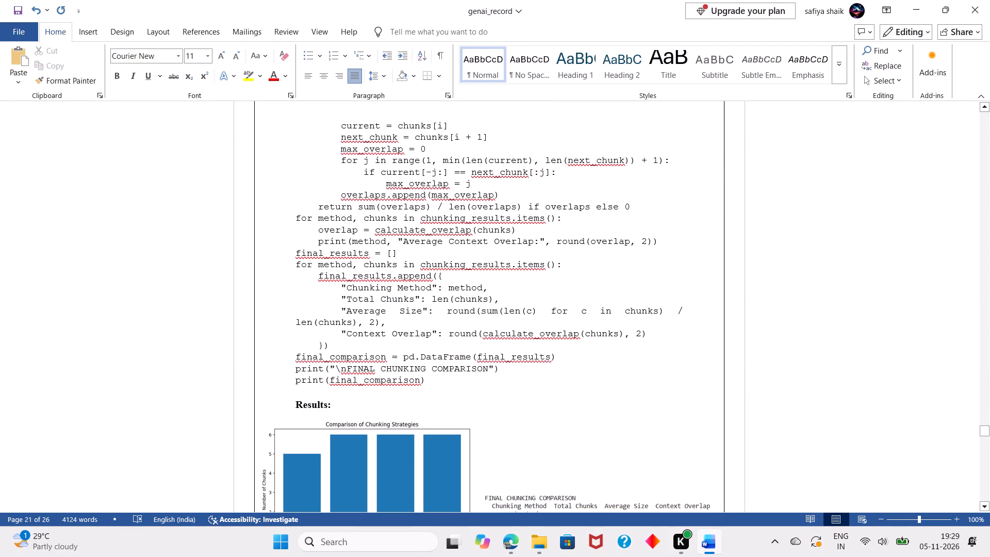
pyautogui.scroll(-2, 411, 313)
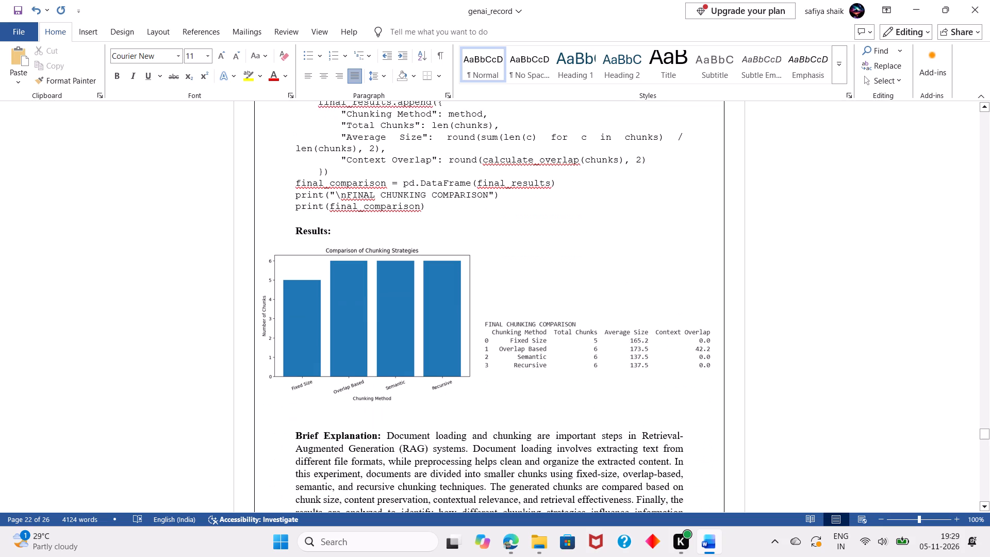
pyautogui.scroll(-2, 418, 283)
# Review the Embedding-Based Retrieval Systems experiment from its Aim and code through the charts and Brief Explanation.
pyautogui.scroll(-5, 424, 241)
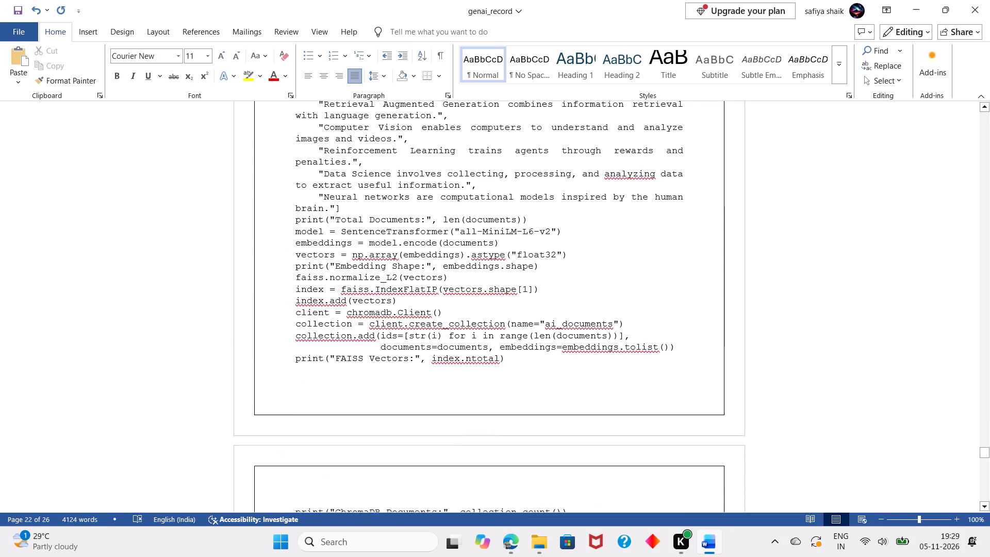
pyautogui.scroll(-2, 424, 241)
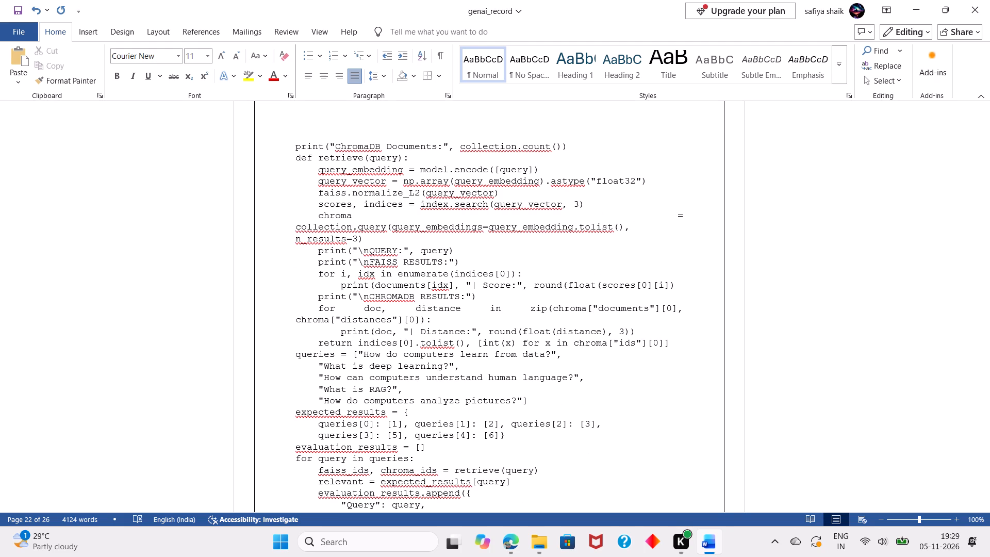
pyautogui.scroll(6, 424, 241)
pyautogui.scroll(-1, 424, 241)
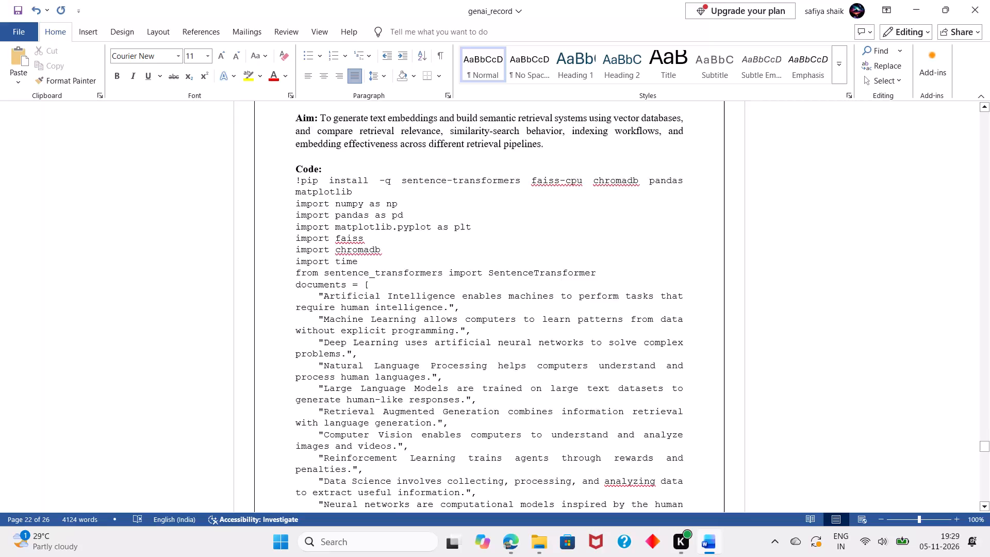
pyautogui.scroll(-4, 424, 241)
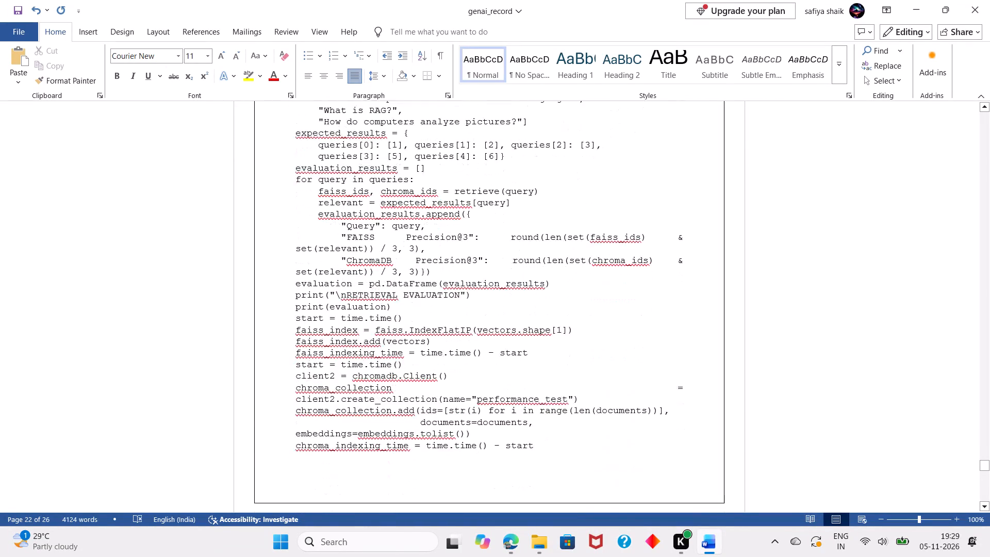
pyautogui.scroll(-7, 424, 241)
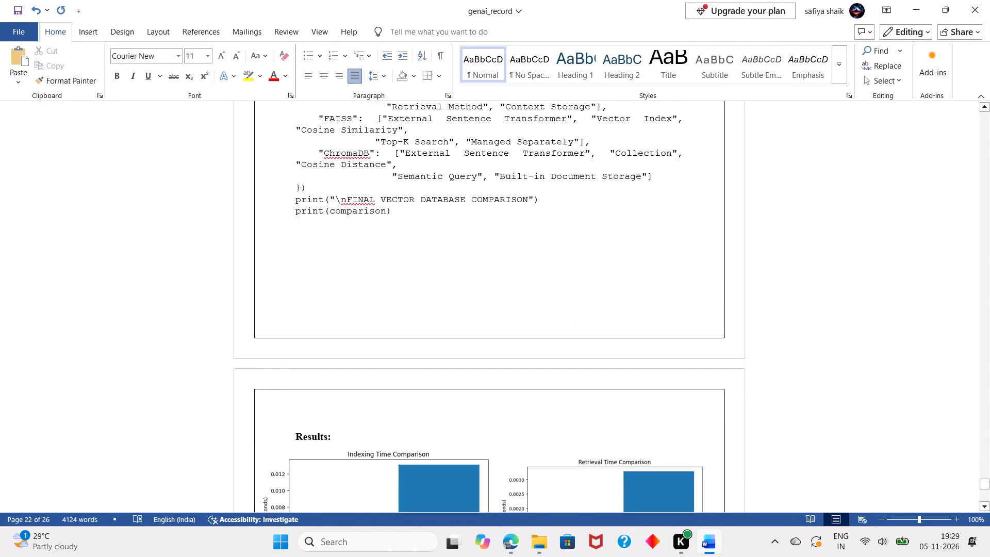
pyautogui.scroll(-9, 424, 241)
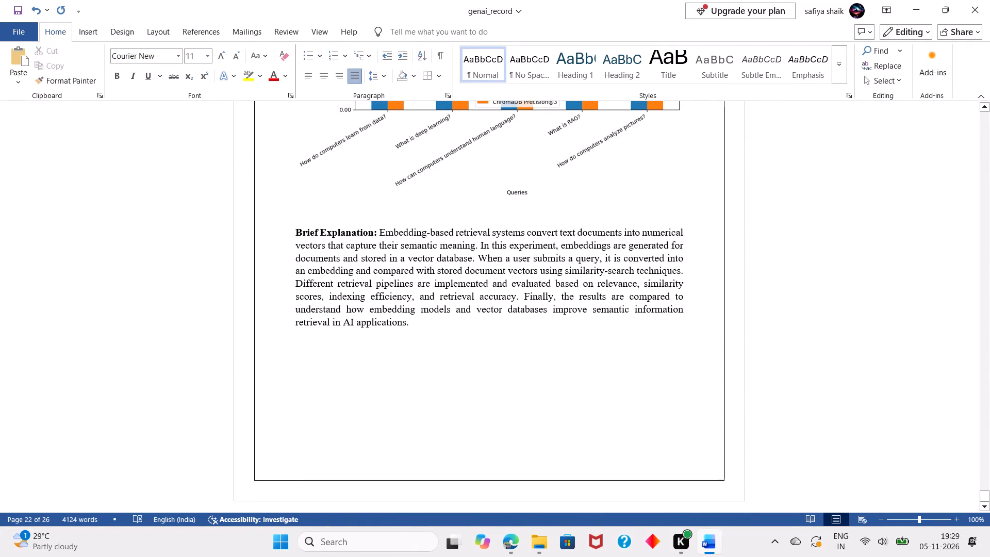
# Add blank lines below the Embedding-Based Retrieval Brief Explanation until a new page starts for the next experiment.
pyautogui.click(341, 381)
pyautogui.press('Return')
pyautogui.press('Return')
pyautogui.press('Return')
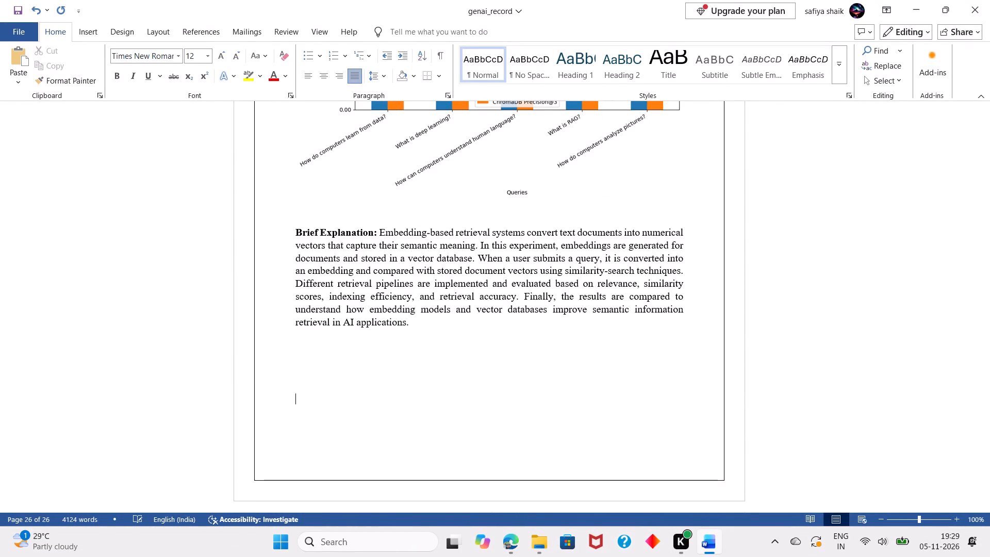
pyautogui.press('Return')
pyautogui.press('Return')
pyautogui.press('Return')
pyautogui.press('Return')
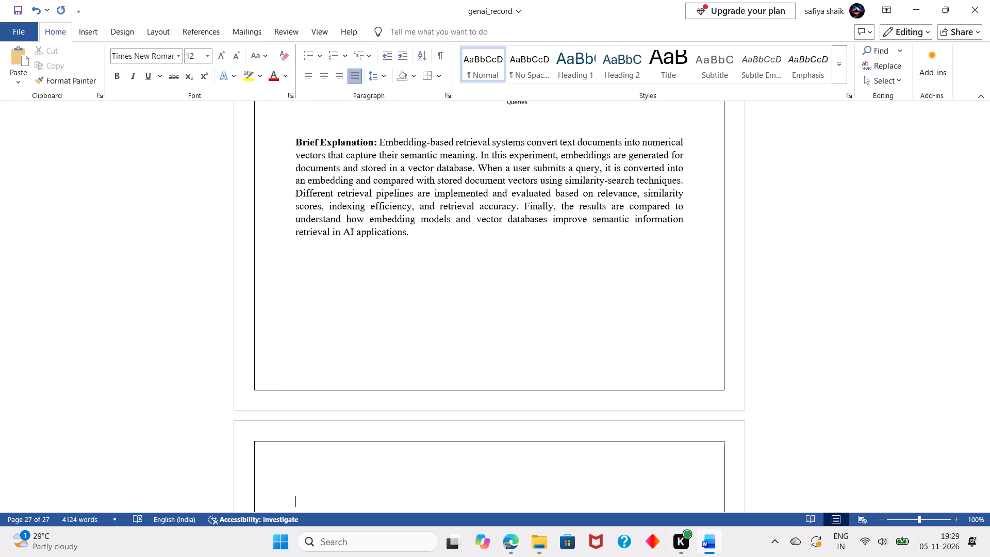
pyautogui.hotkey('alt', 'Tab')
pyautogui.click(150, 0)
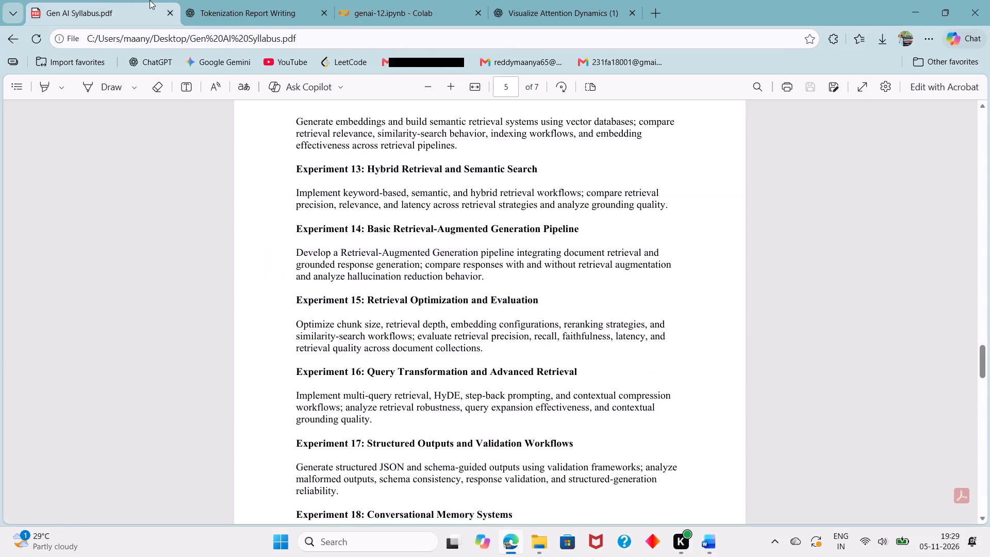
pyautogui.scroll(1, 292, 289)
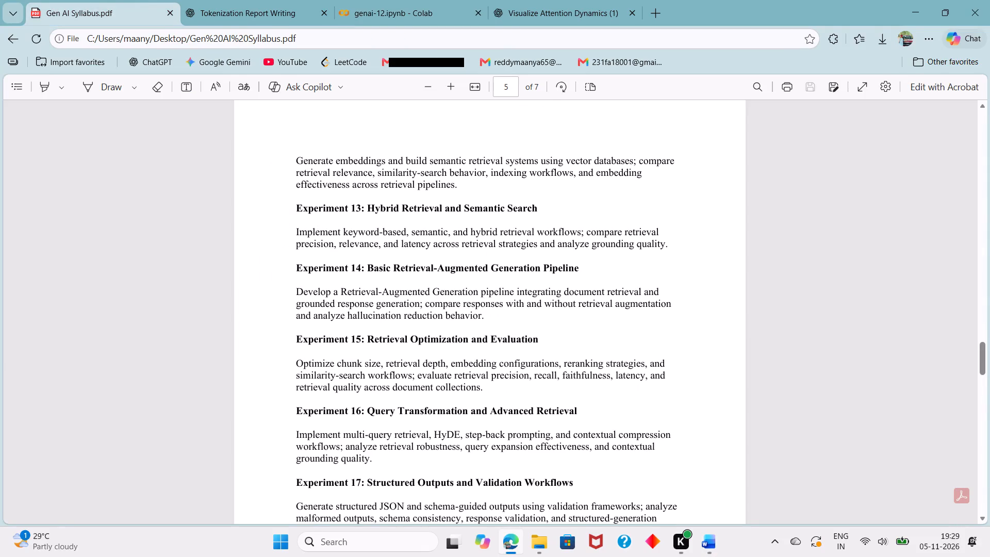
pyautogui.moveTo(295, 209); pyautogui.dragTo(669, 247)
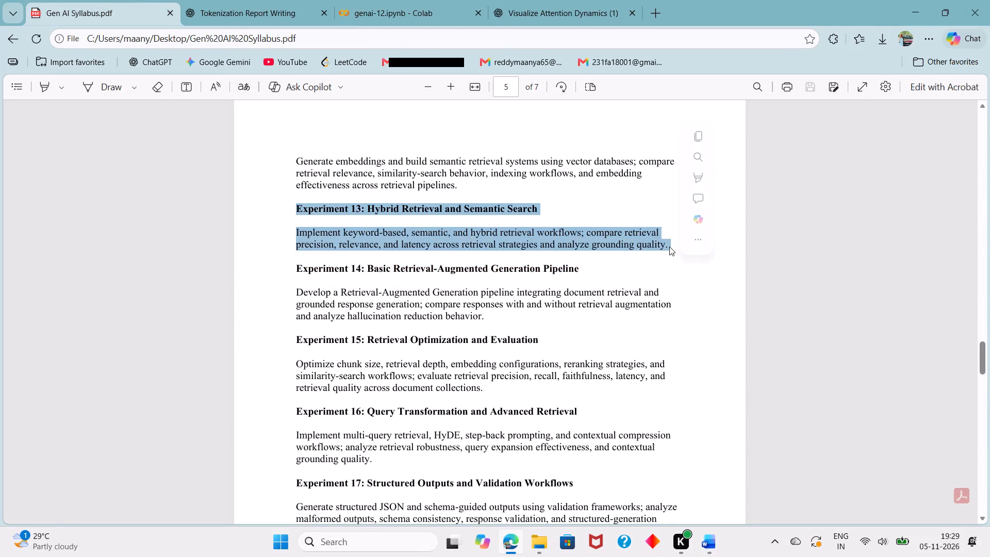
pyautogui.hotkey('ctrl', 'c')
pyautogui.click(669, 247)
pyautogui.click(208, 0)
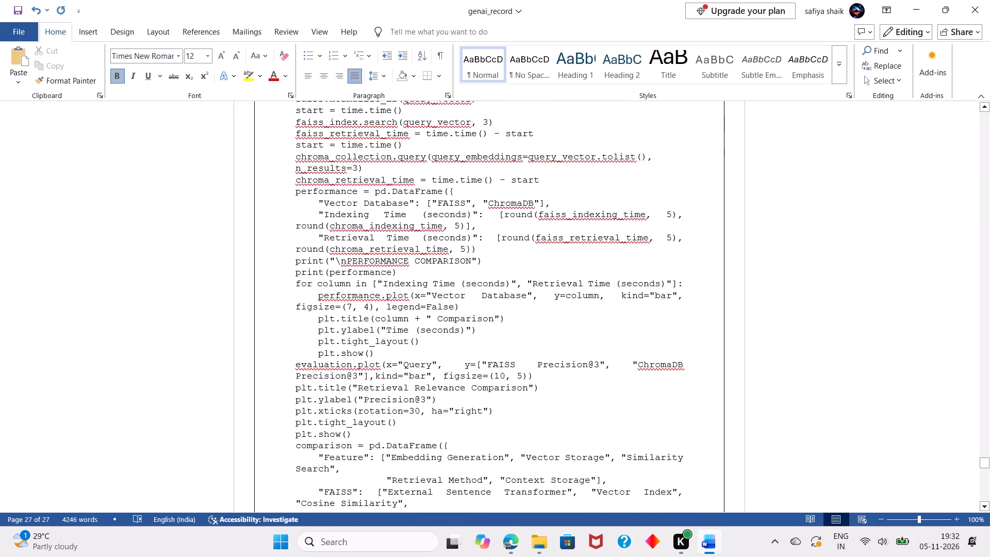
pyautogui.scroll(5, 520, 444)
pyautogui.scroll(-5, 520, 444)
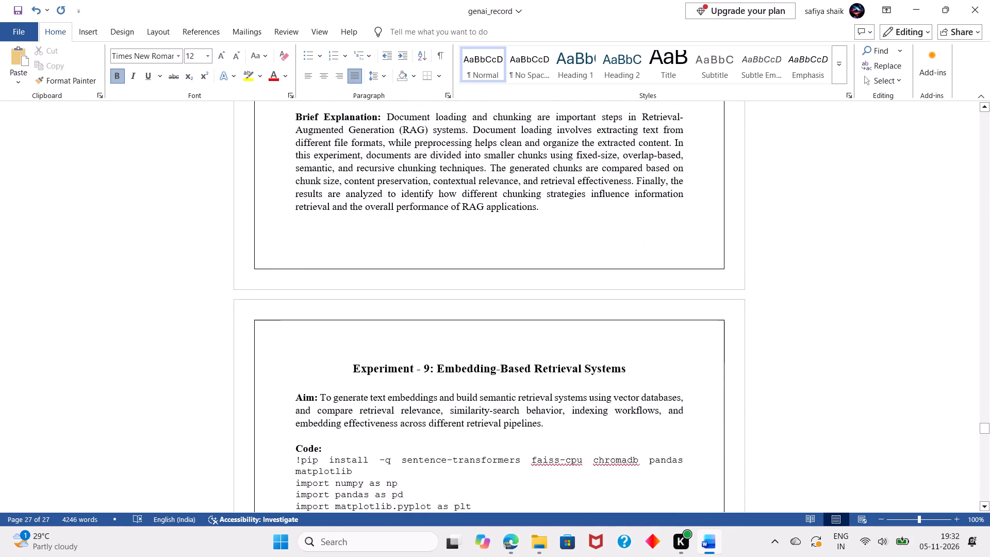
pyautogui.scroll(-1, 520, 444)
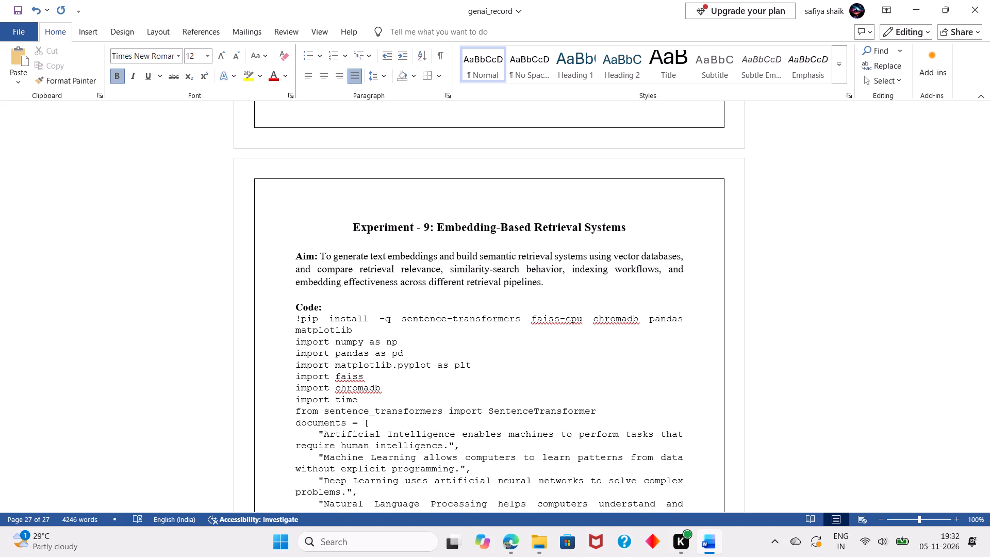
pyautogui.scroll(-15, 520, 444)
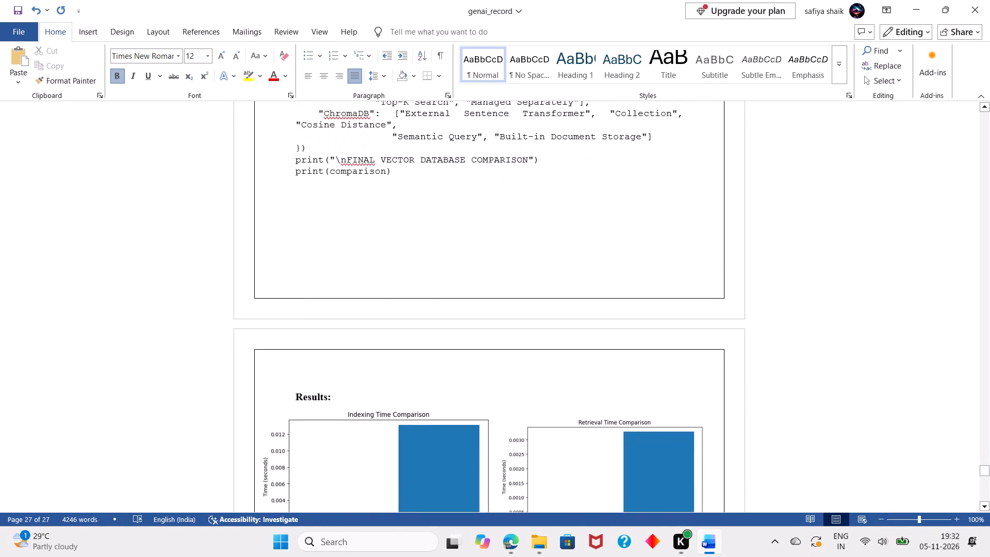
pyautogui.scroll(-5, 520, 444)
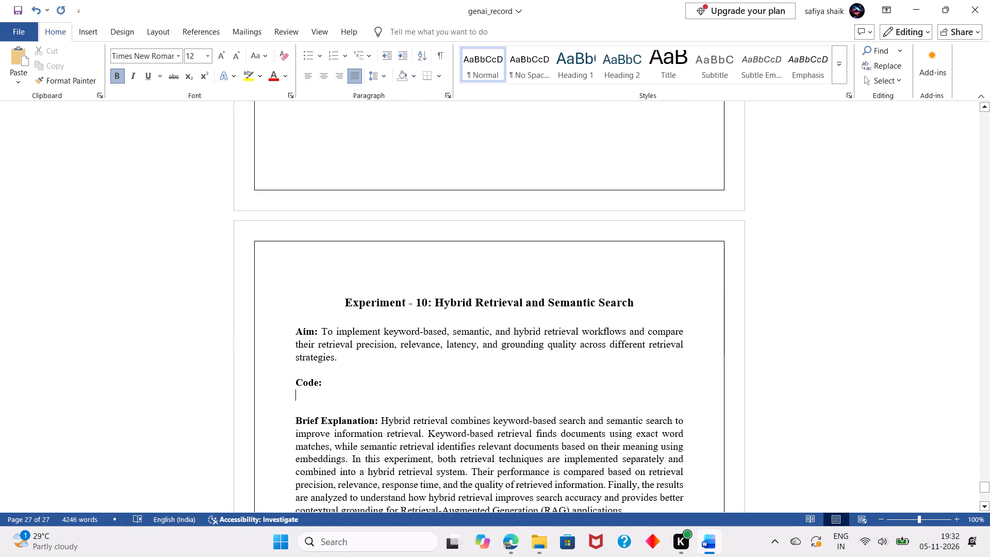
pyautogui.scroll(-1, 520, 444)
pyautogui.click(515, 544)
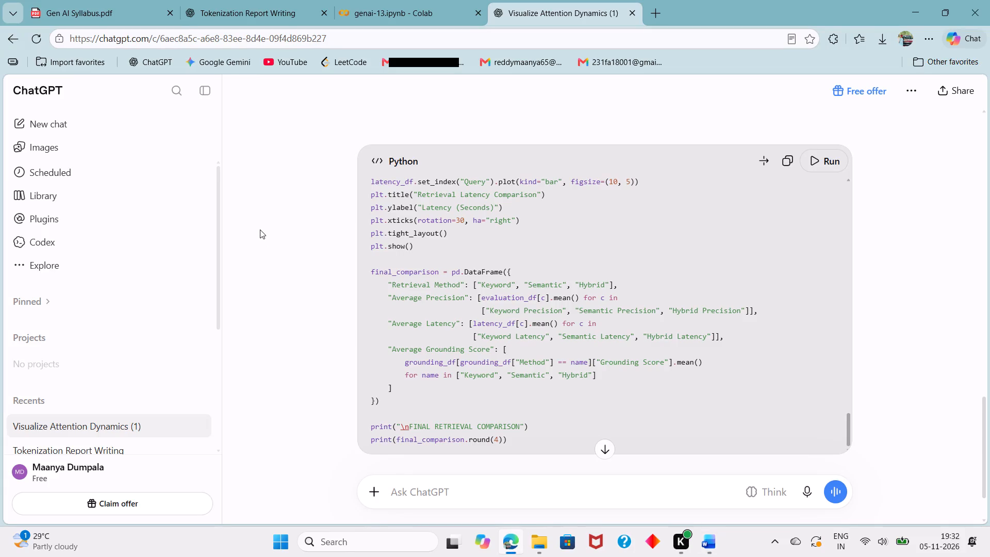
pyautogui.click(63, 2)
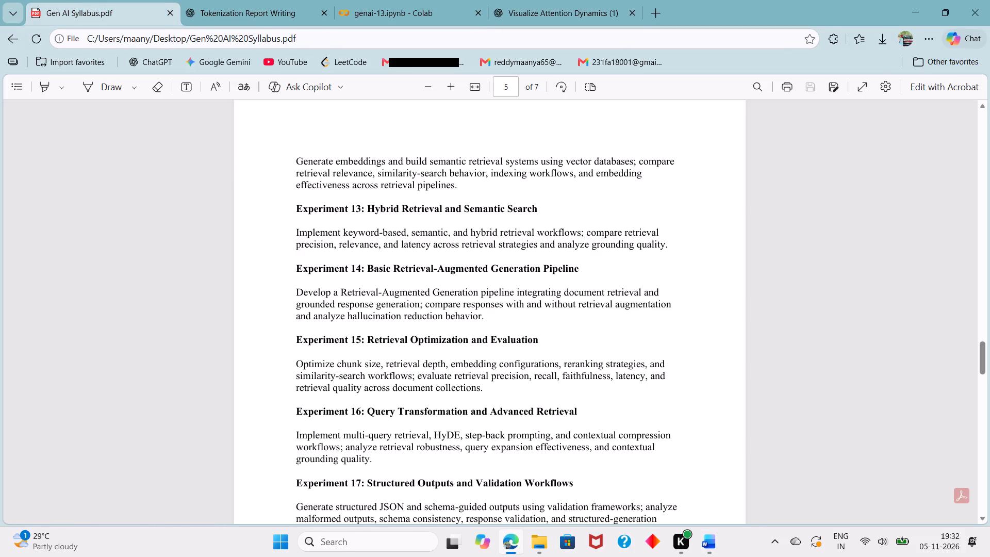
# Paste the copied Python code under the "Code:" label of Experiment 10 in the Word record.
pyautogui.click(709, 545)
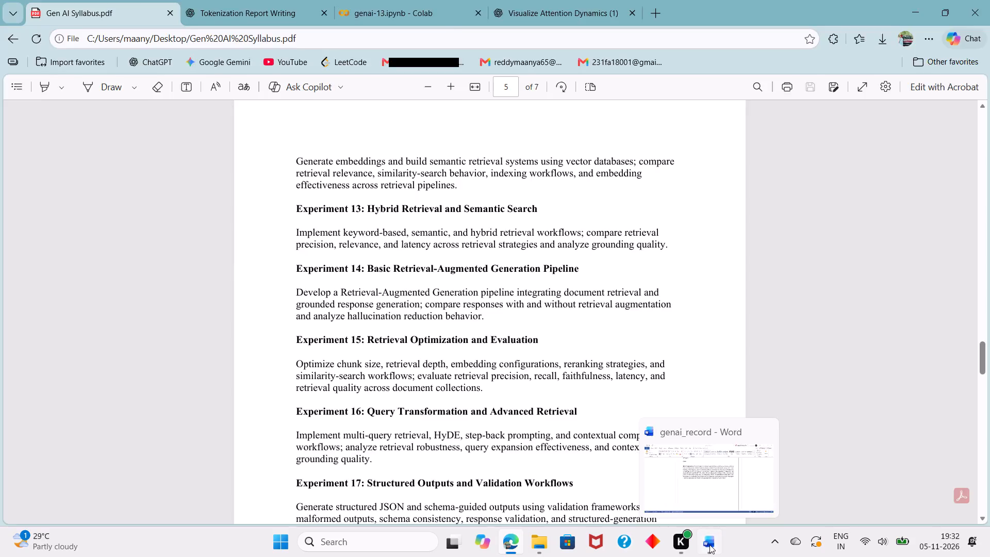
pyautogui.scroll(4, 513, 313)
pyautogui.scroll(-2, 513, 313)
pyautogui.scroll(1, 513, 313)
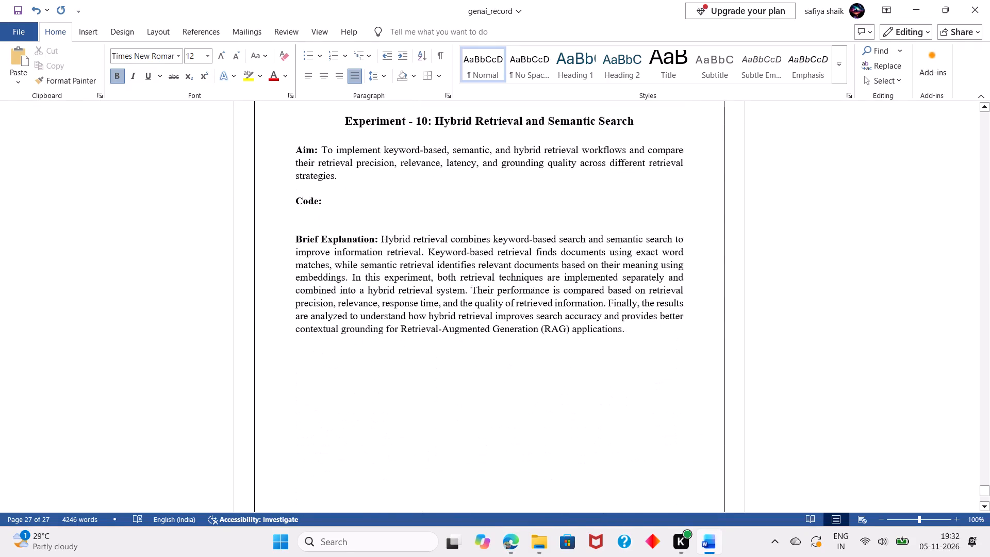
pyautogui.scroll(1, 513, 313)
pyautogui.hotkey('ctrl', 'v')
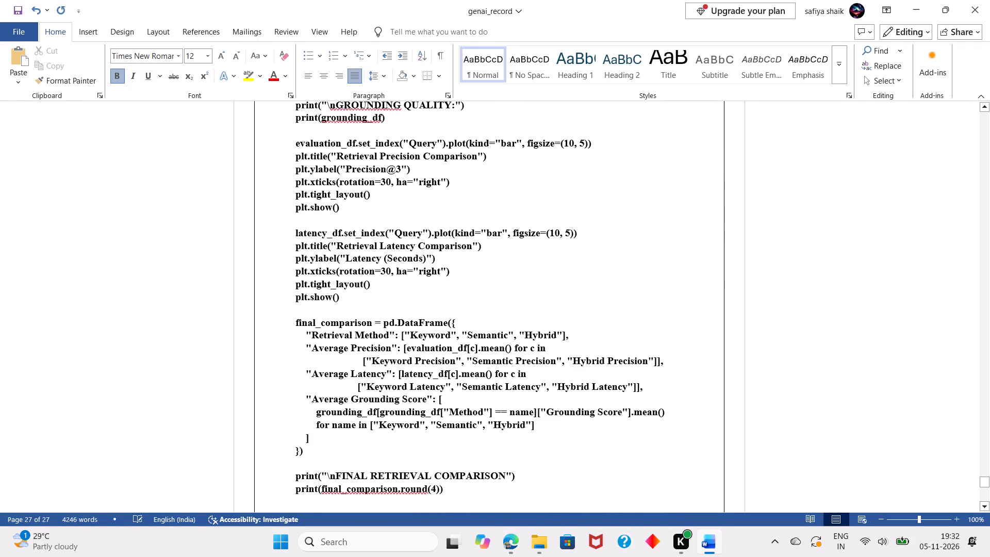
# Format all of Experiment 10's pasted code as non-bold Courier New at 11 pt.
pyautogui.scroll(5, 395, 271)
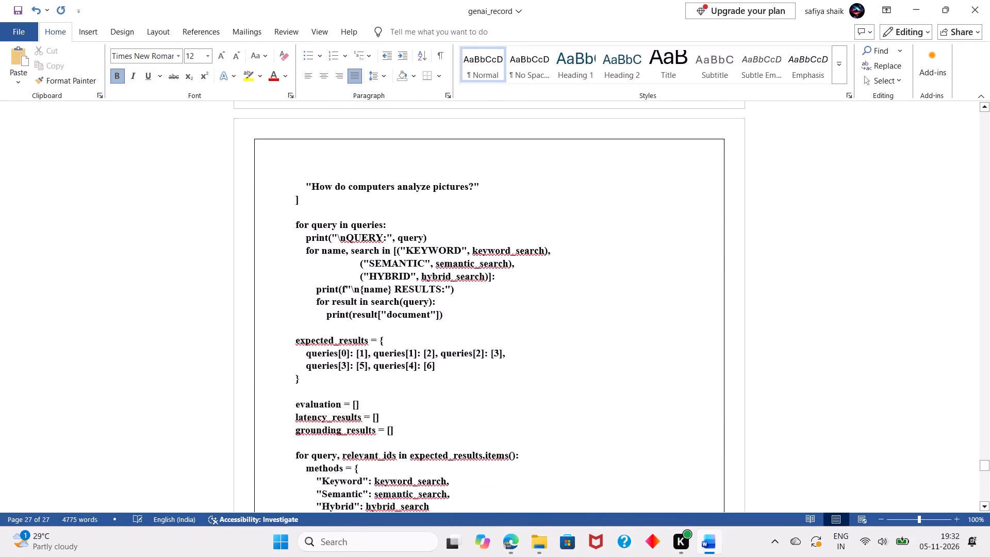
pyautogui.scroll(4, 395, 271)
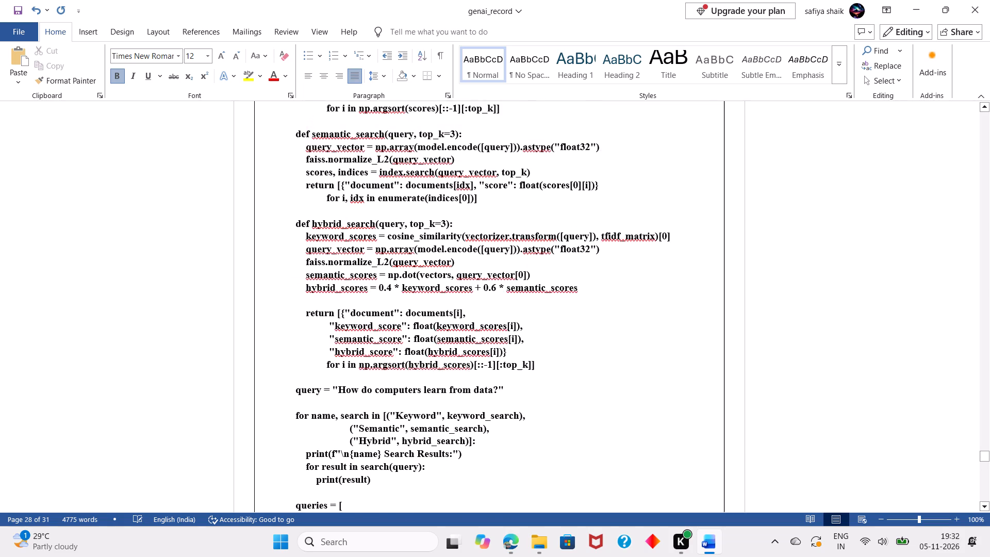
pyautogui.scroll(4, 395, 271)
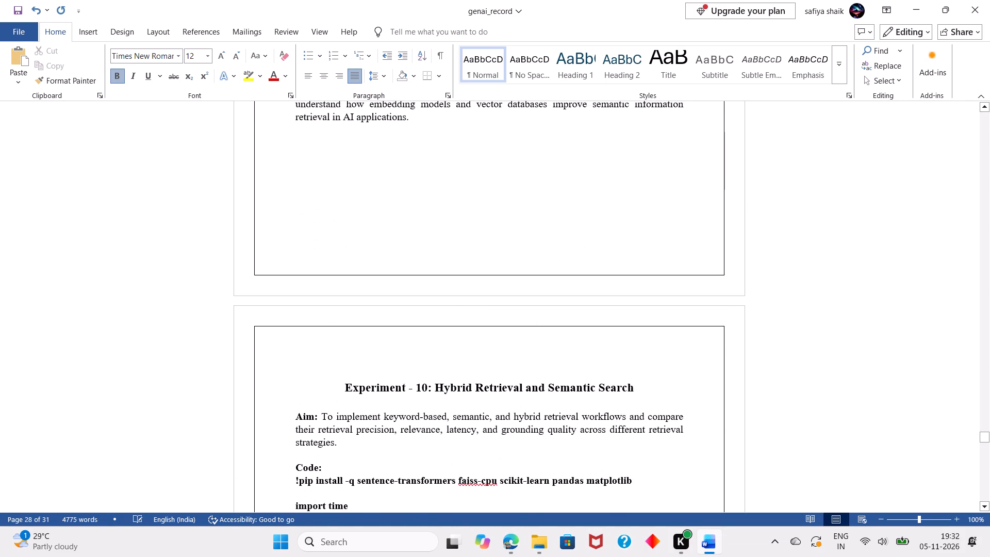
pyautogui.scroll(-2, 354, 330)
pyautogui.moveTo(294, 273); pyautogui.dragTo(374, 462)
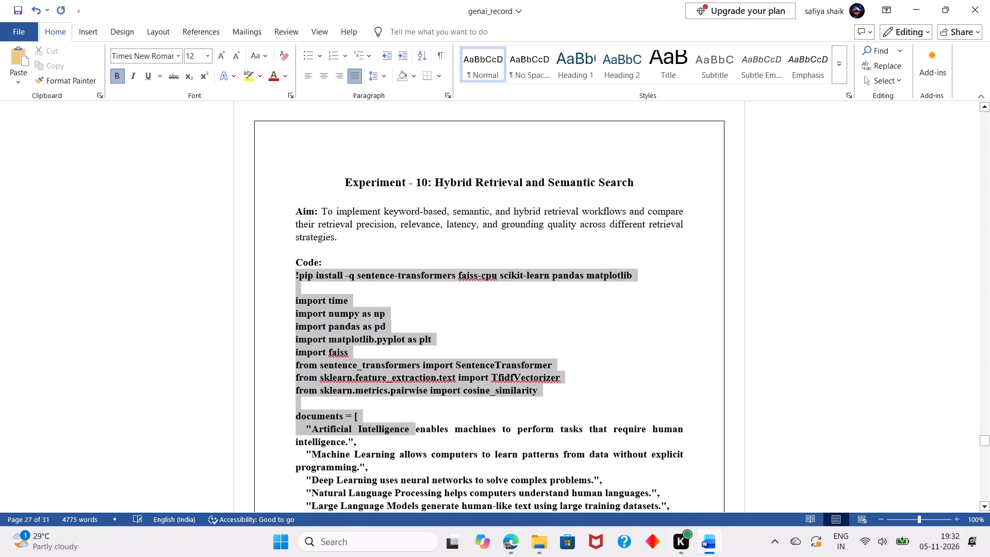
pyautogui.moveTo(374, 462); pyautogui.dragTo(377, 533)
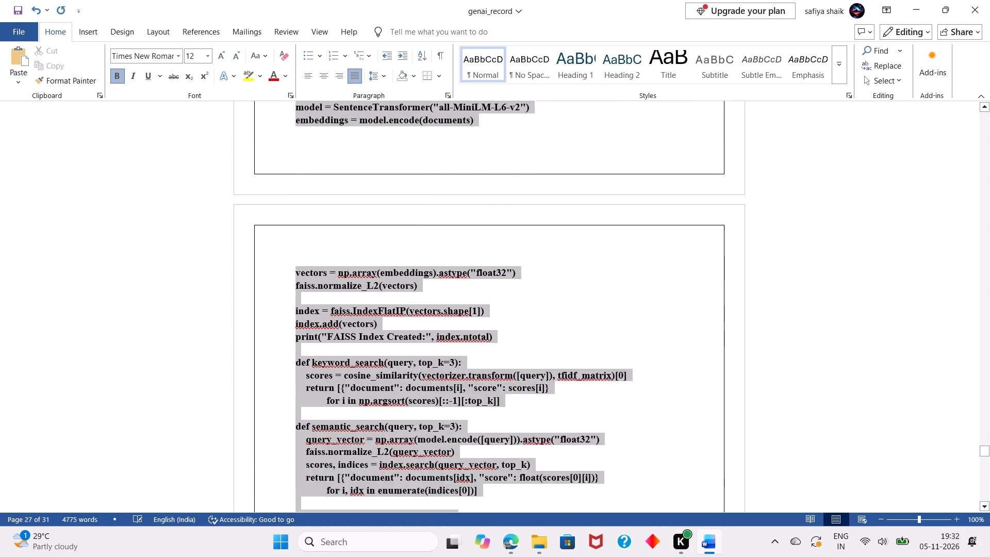
pyautogui.moveTo(377, 533); pyautogui.dragTo(377, 529)
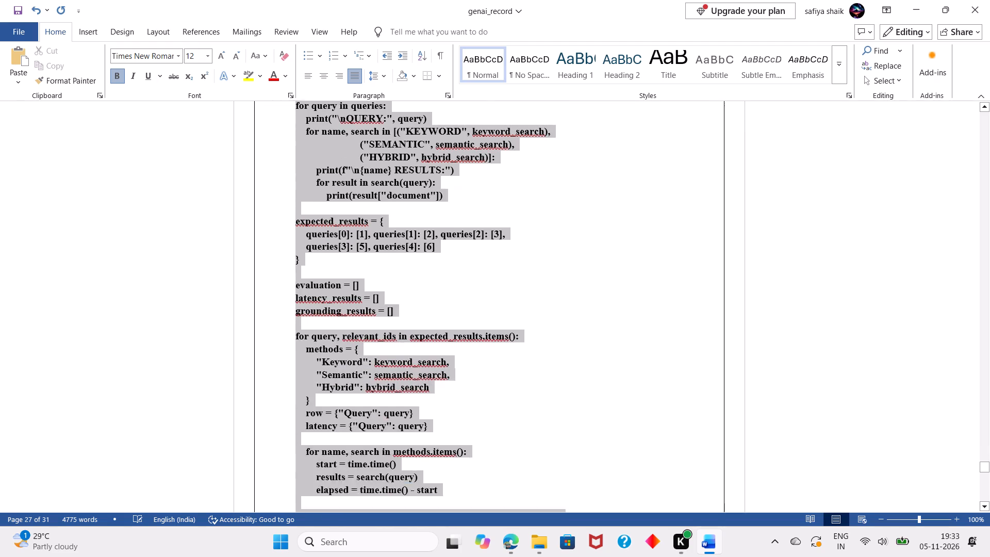
pyautogui.moveTo(377, 529); pyautogui.dragTo(377, 521)
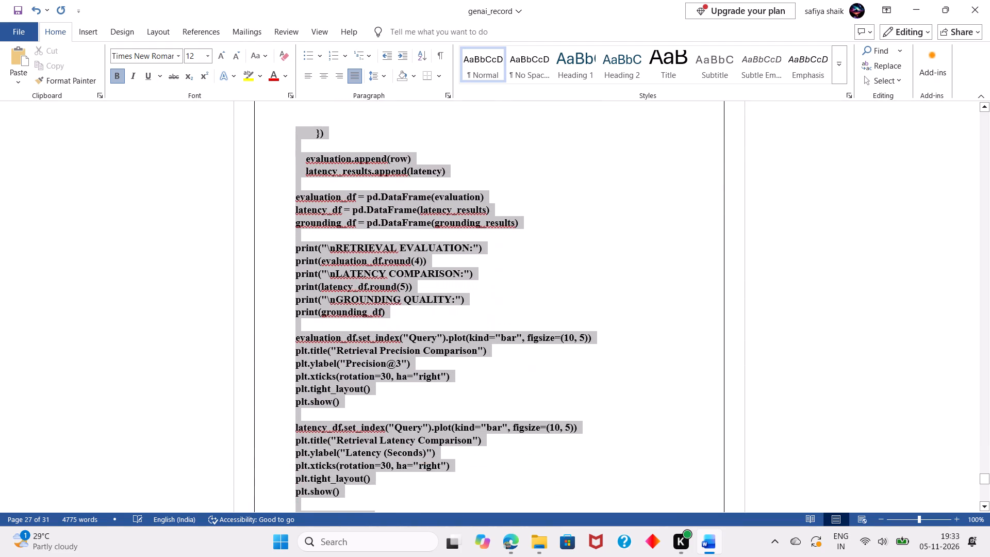
pyautogui.moveTo(377, 521); pyautogui.dragTo(372, 523)
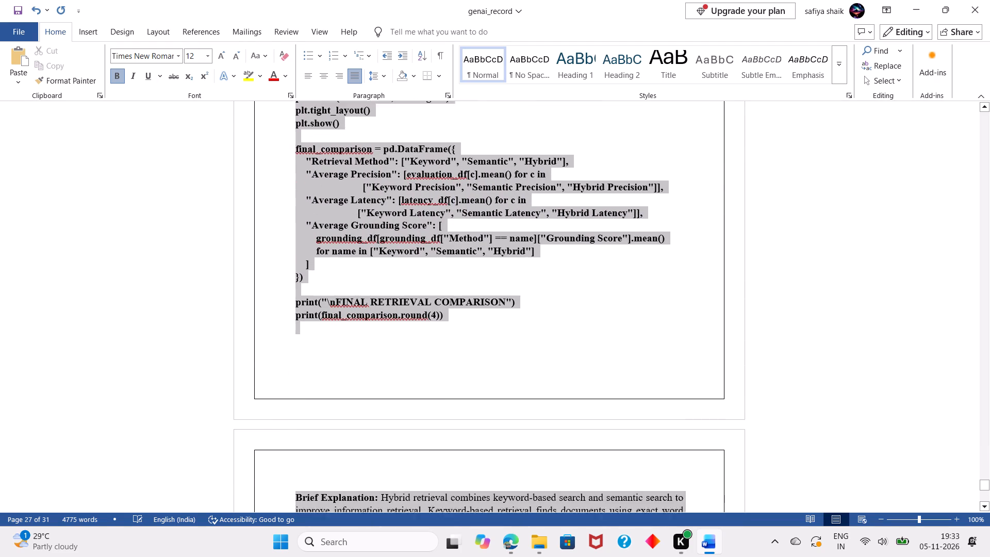
pyautogui.moveTo(372, 523); pyautogui.dragTo(447, 307)
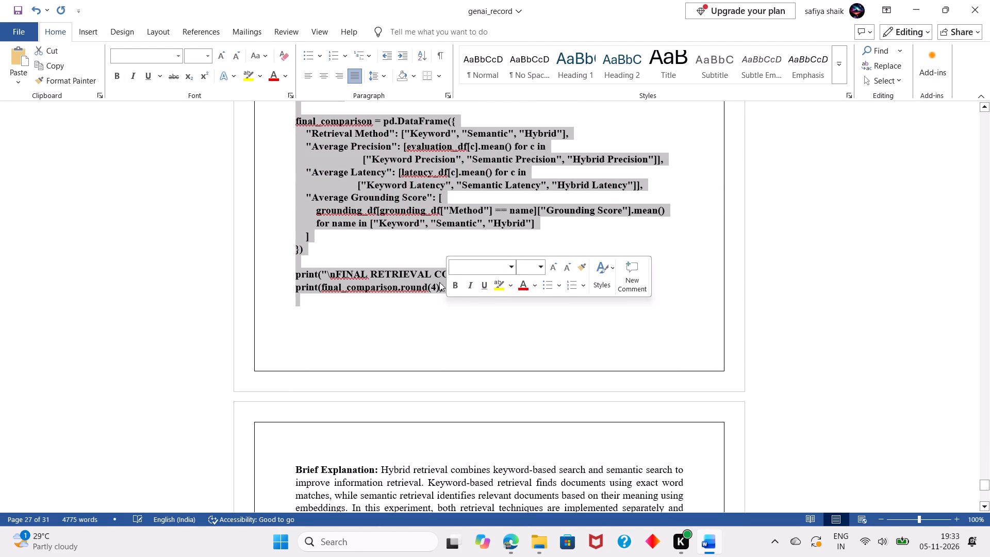
pyautogui.click(453, 284)
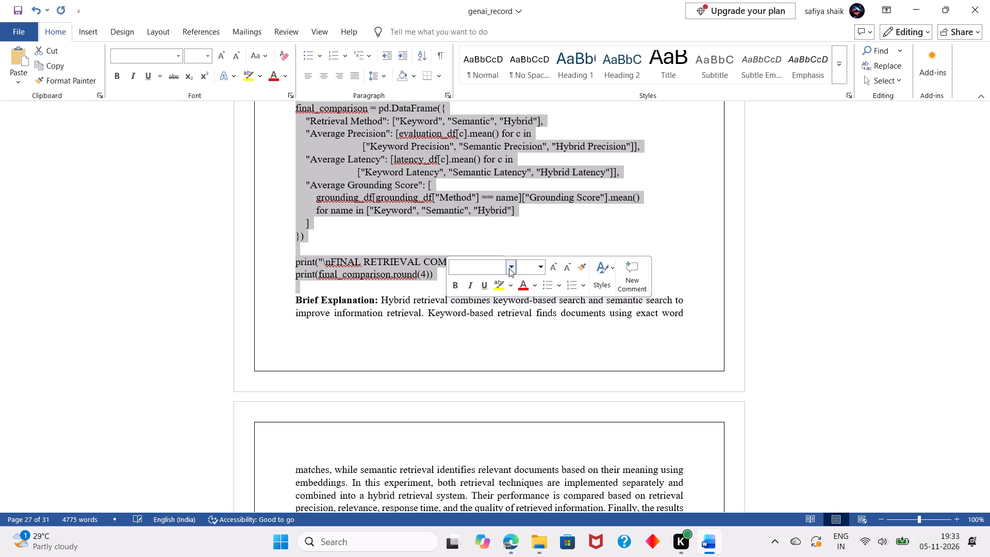
pyautogui.click(509, 268)
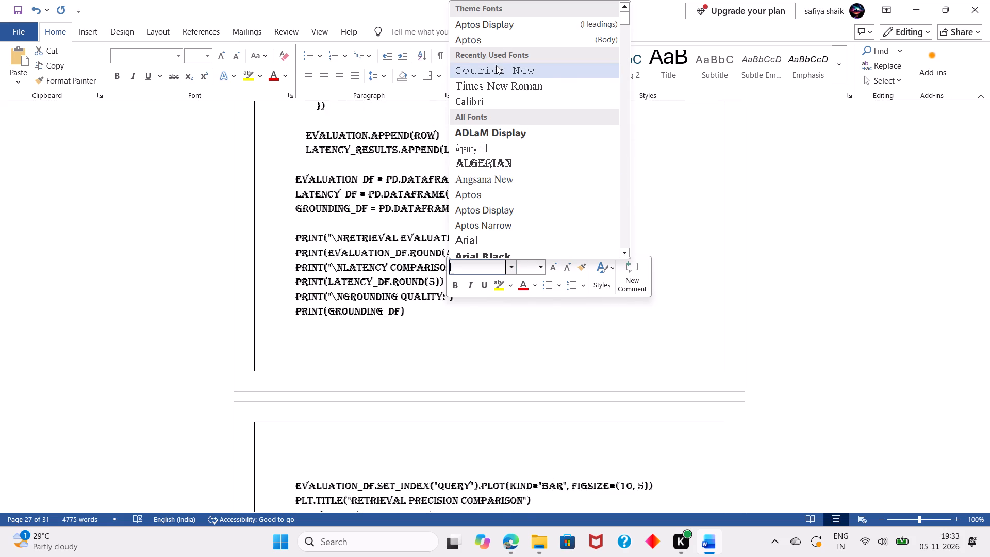
pyautogui.click(494, 70)
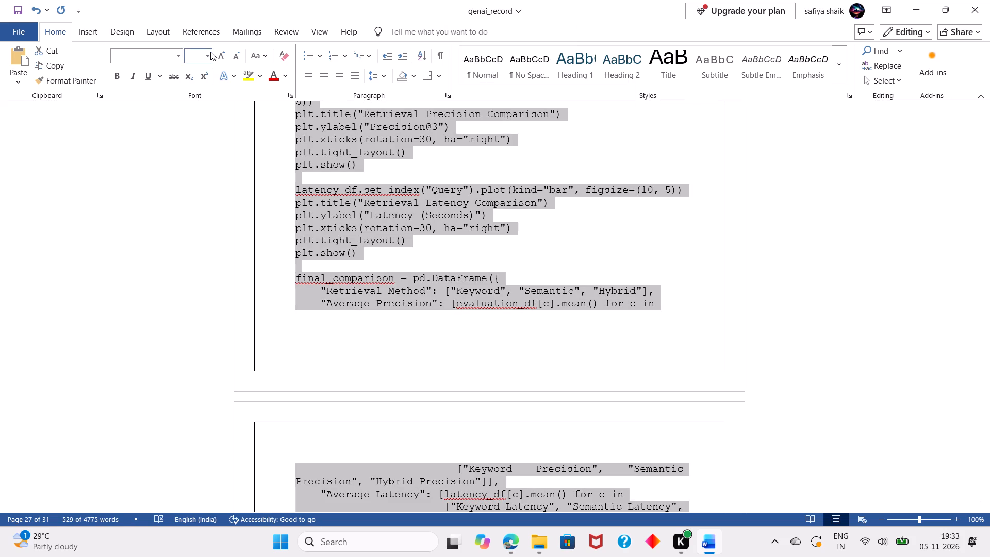
pyautogui.click(210, 52)
pyautogui.click(186, 111)
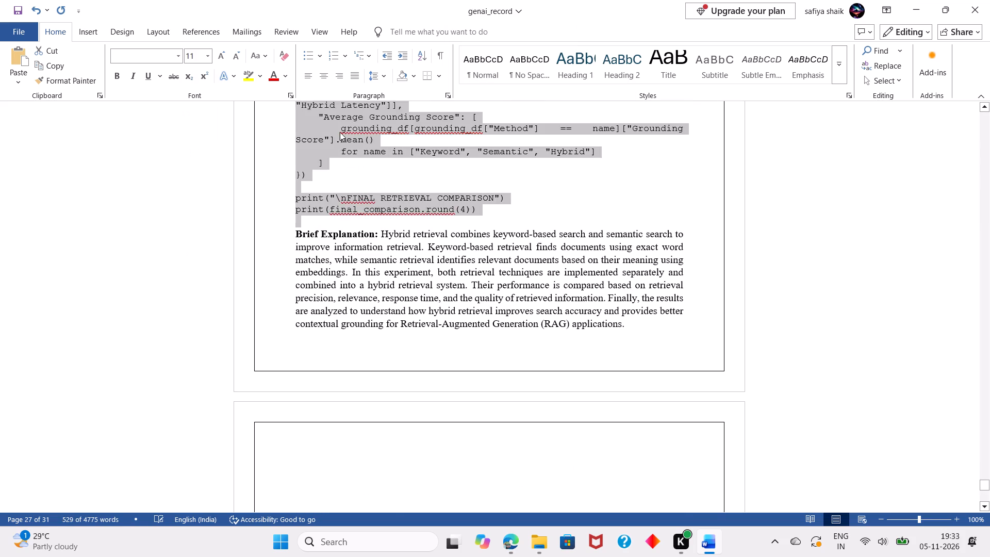
# Delete the blank lines above and below the import block in Experiment 10's code.
pyautogui.scroll(10, 424, 172)
pyautogui.scroll(-3, 424, 172)
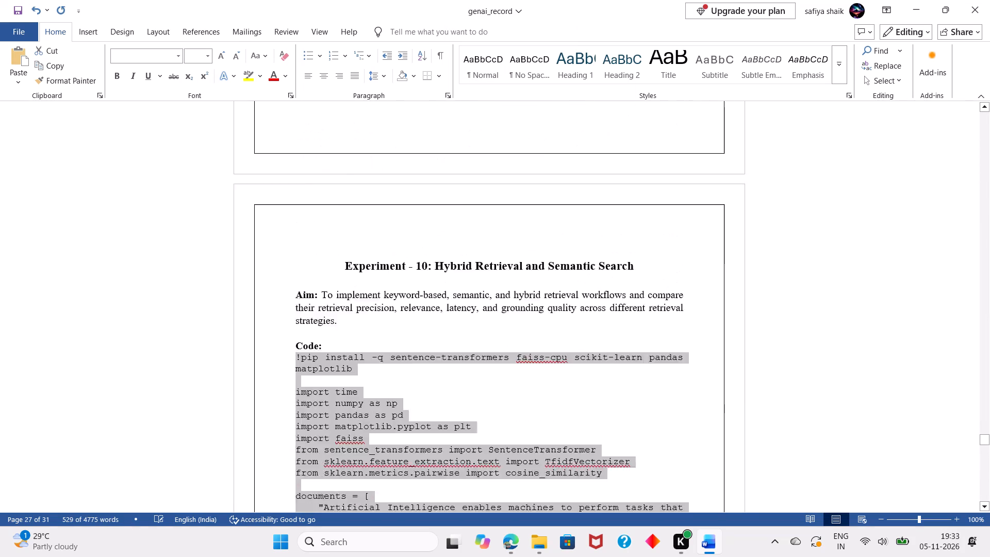
pyautogui.click(334, 158)
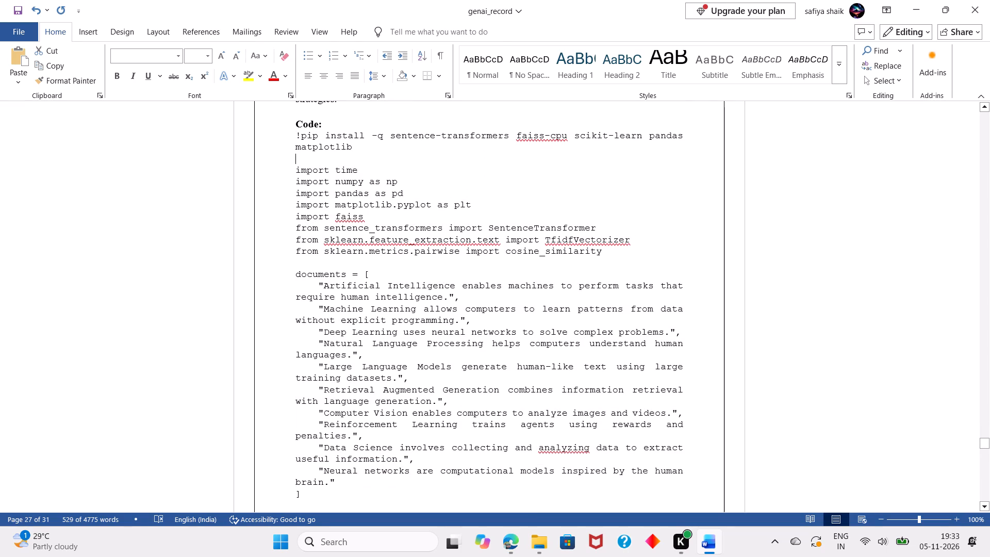
pyautogui.press('BackSpace')
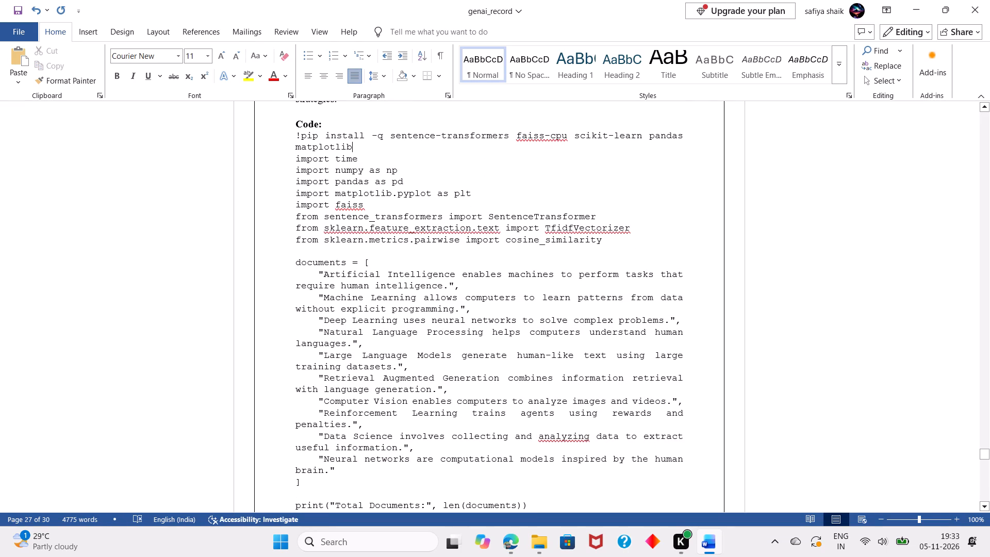
pyautogui.click(300, 247)
pyautogui.press('BackSpace')
# Move the closing bracket of Experiment 10's documents list up to the end of its last entry.
pyautogui.scroll(-1, 300, 247)
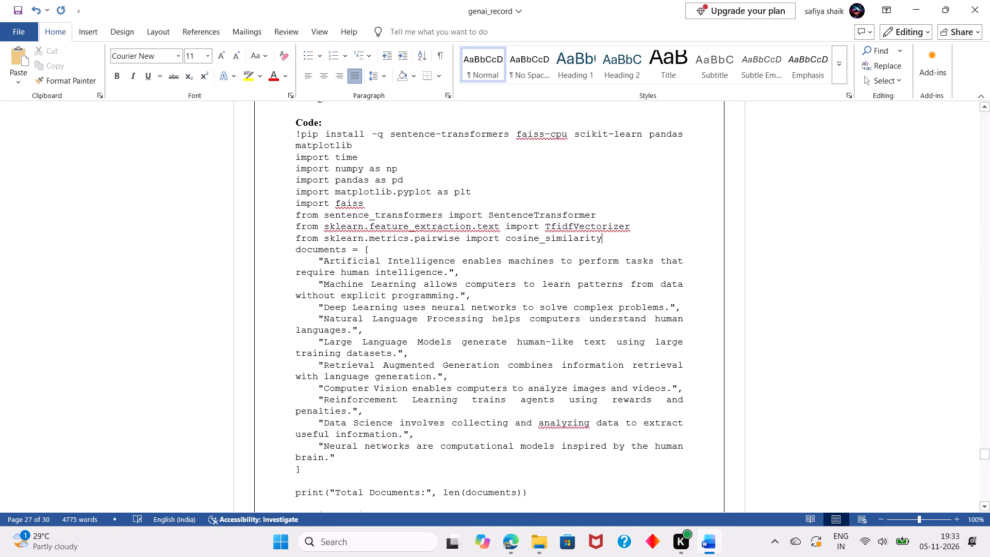
pyautogui.scroll(-1, 300, 247)
pyautogui.click(294, 383)
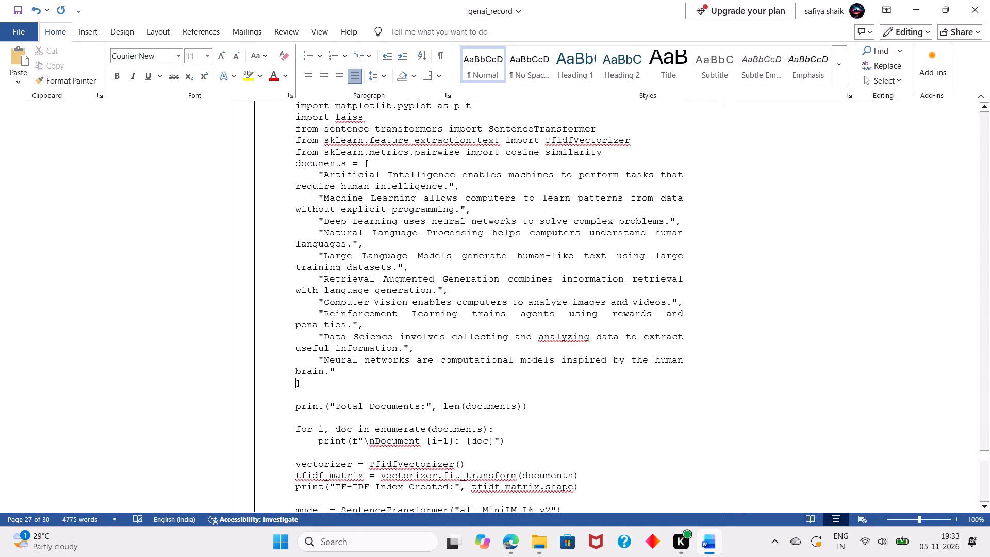
pyautogui.press('BackSpace')
# Delete the blank lines in Experiment 10's code between the documents list and the index = faiss.IndexFlatIP line.
pyautogui.press('Down')
pyautogui.press('BackSpace')
pyautogui.press('Down')
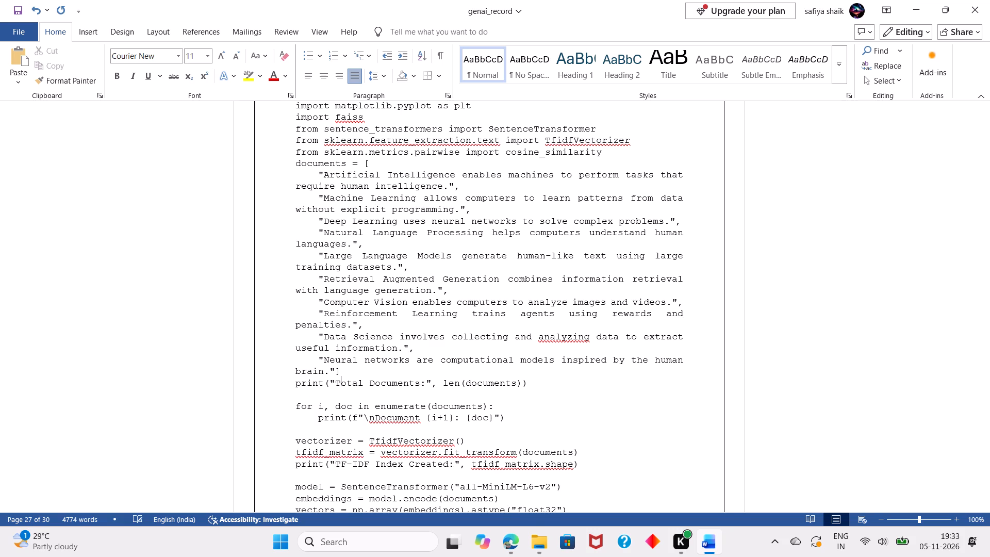
pyautogui.press('Down')
pyautogui.press('BackSpace')
pyautogui.press('Down')
pyautogui.press('Down')
pyautogui.press('Down')
pyautogui.press('BackSpace')
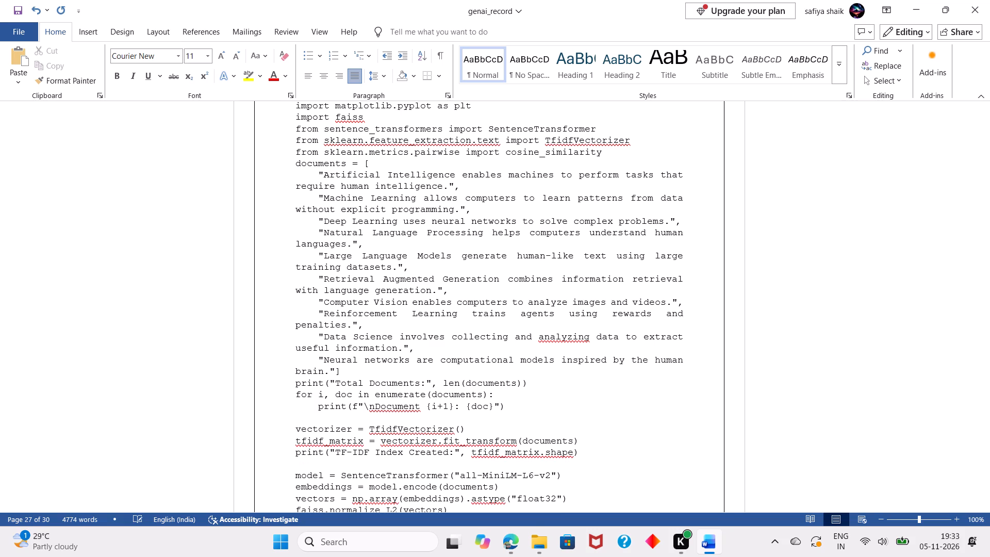
pyautogui.scroll(-2, 294, 383)
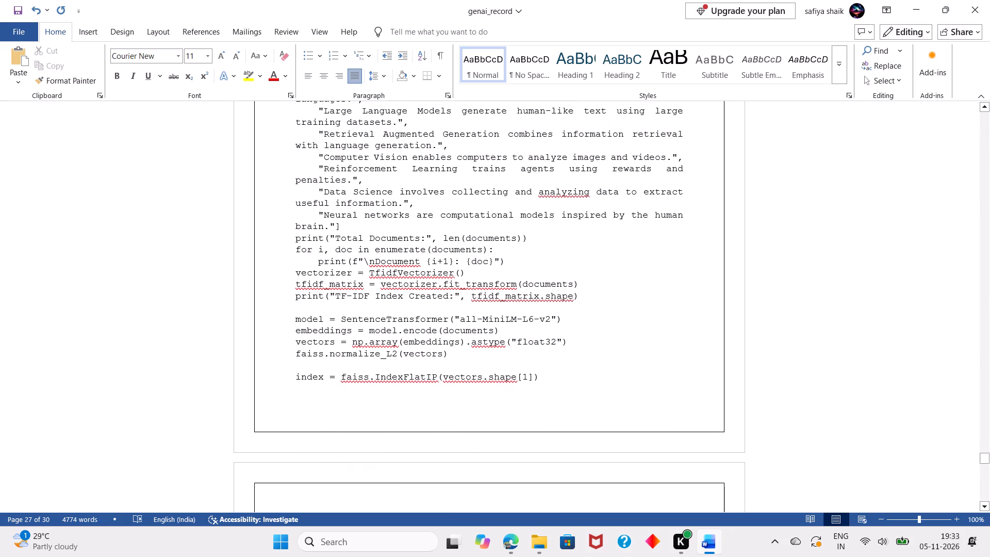
pyautogui.click(302, 310)
pyautogui.press('BackSpace')
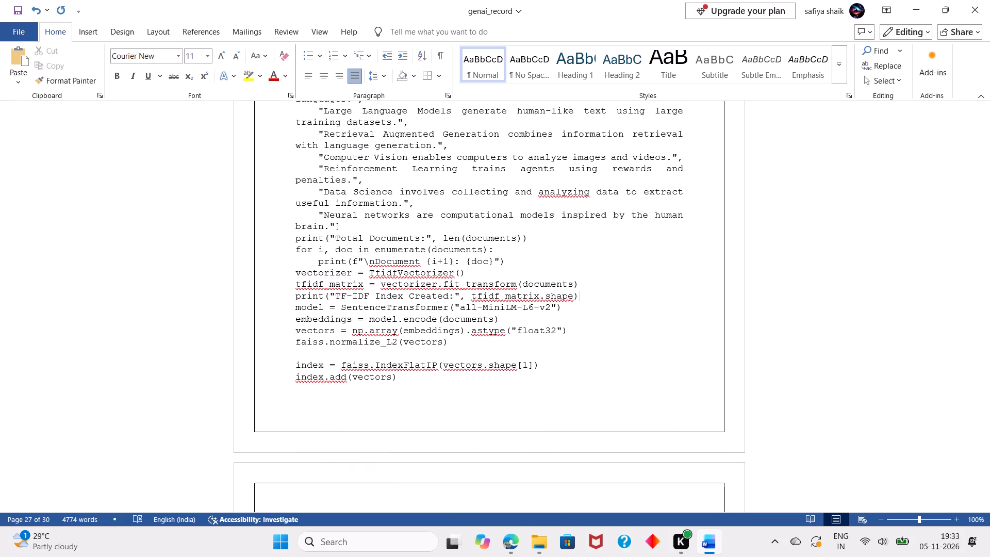
pyautogui.click(310, 359)
pyautogui.press('BackSpace')
# Delete the blank line above def keyword_search, keeping the function definition on its own line.
pyautogui.scroll(-4, 310, 359)
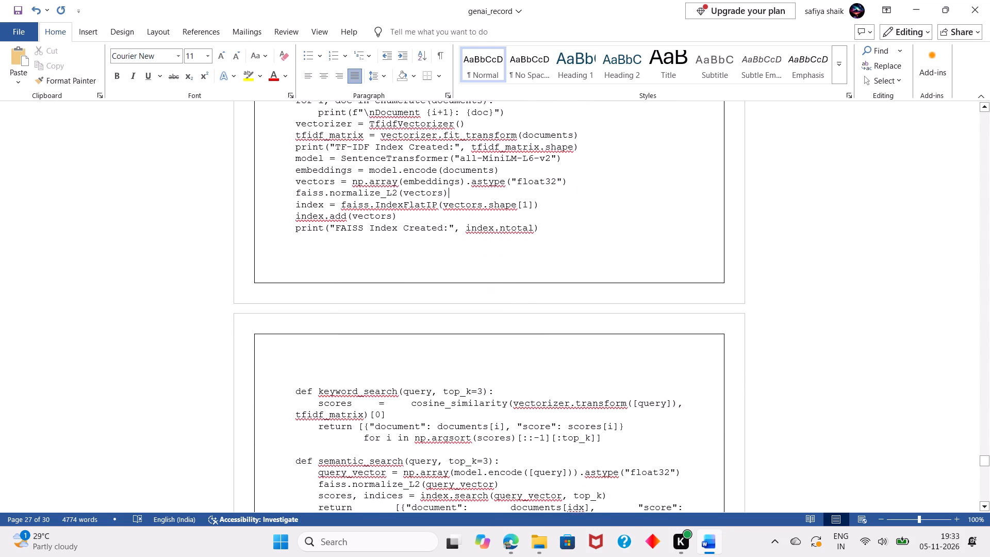
pyautogui.click(299, 376)
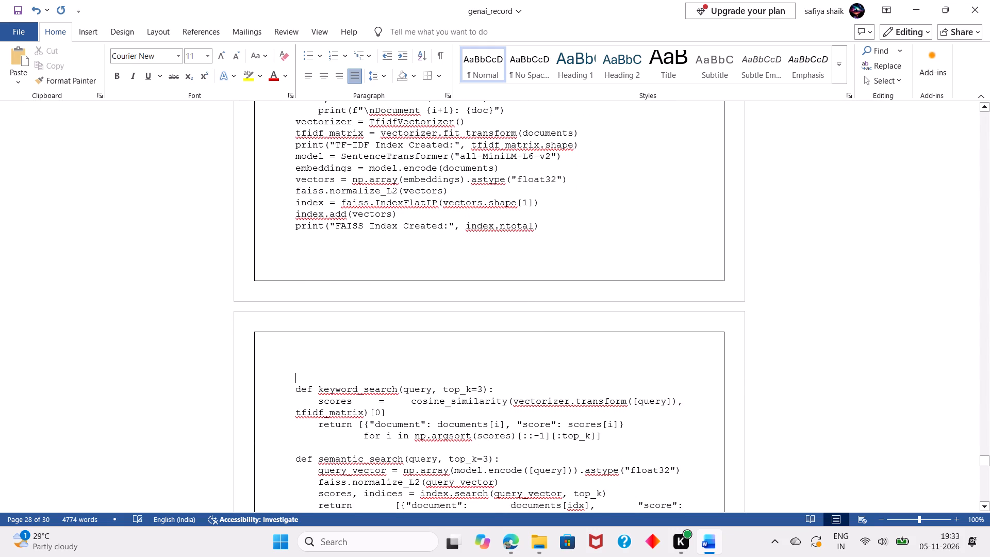
pyautogui.press('Down')
pyautogui.press('BackSpace')
pyautogui.press('BackSpace')
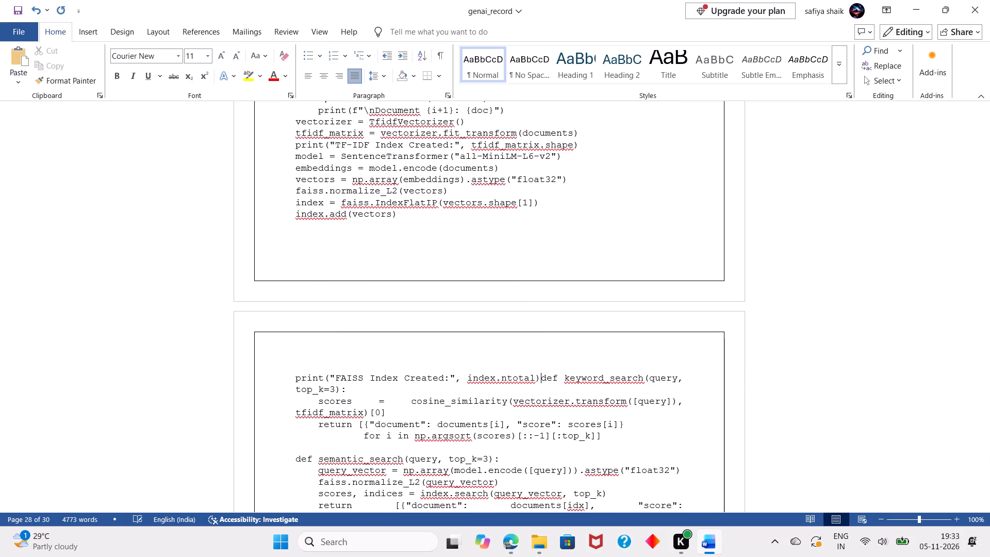
pyautogui.press('Return')
# Delete the blank lines above def semantic_search, def hybrid_search and the return statement inside hybrid_search.
pyautogui.scroll(-1, 299, 376)
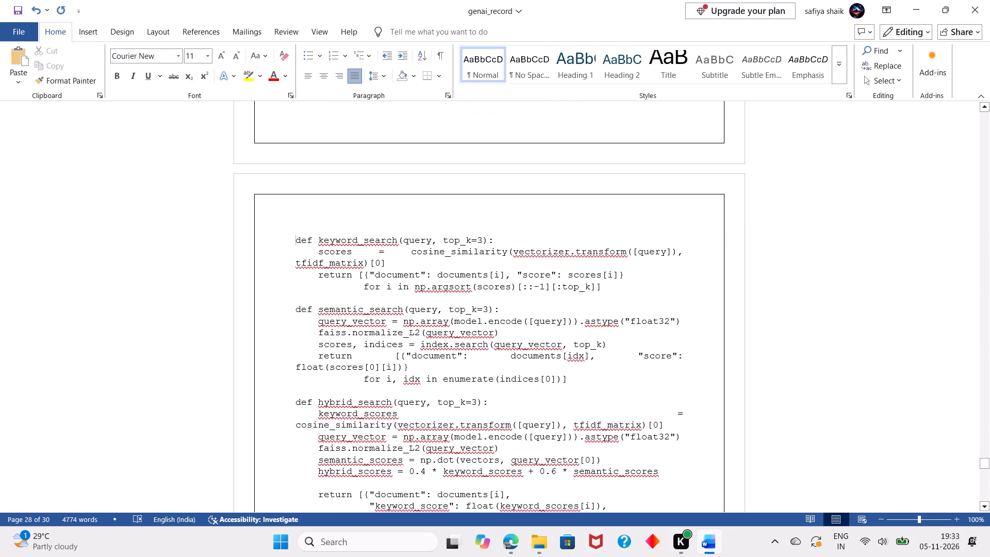
pyautogui.click(319, 298)
pyautogui.press('BackSpace')
pyautogui.scroll(-1, 319, 298)
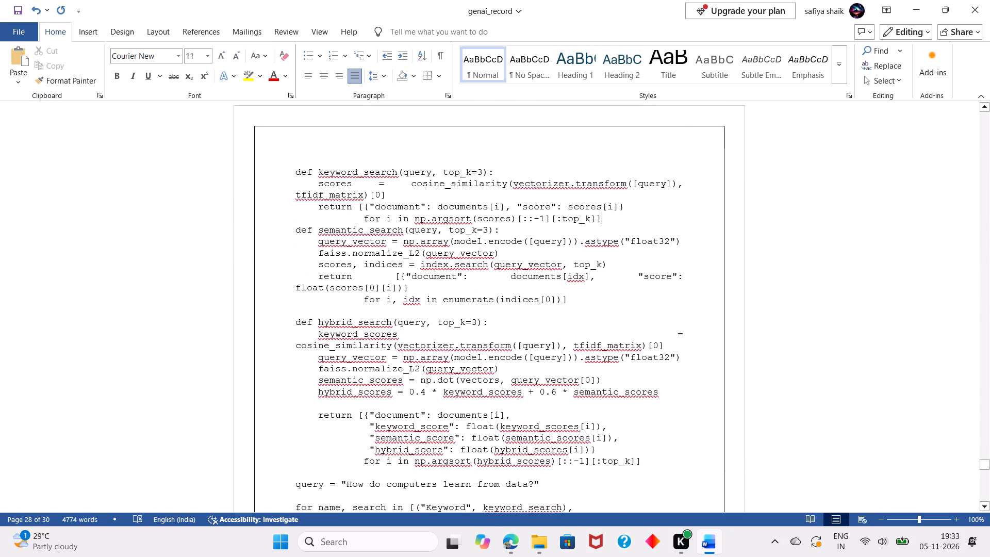
pyautogui.click(311, 290)
pyautogui.press('BackSpace')
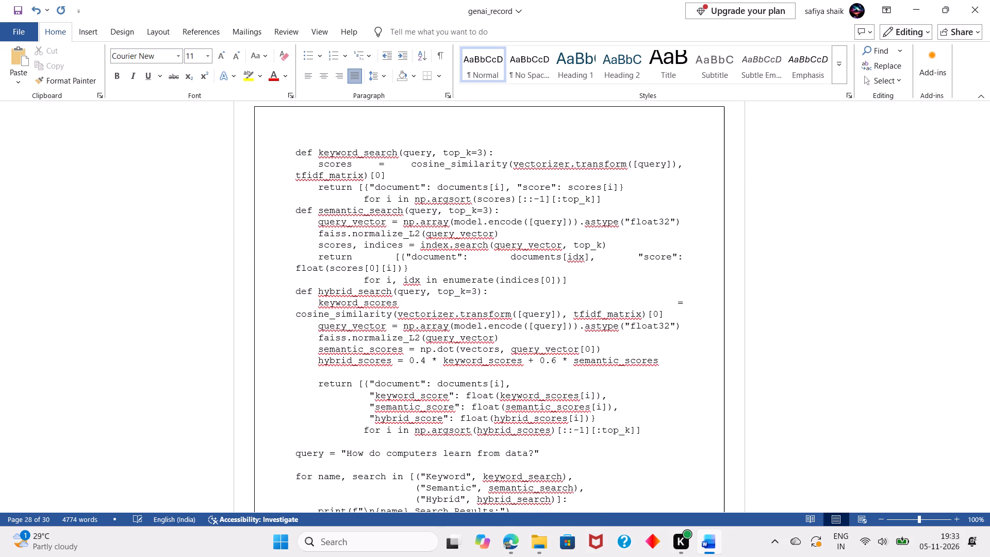
pyautogui.scroll(-1, 311, 290)
pyautogui.click(352, 210)
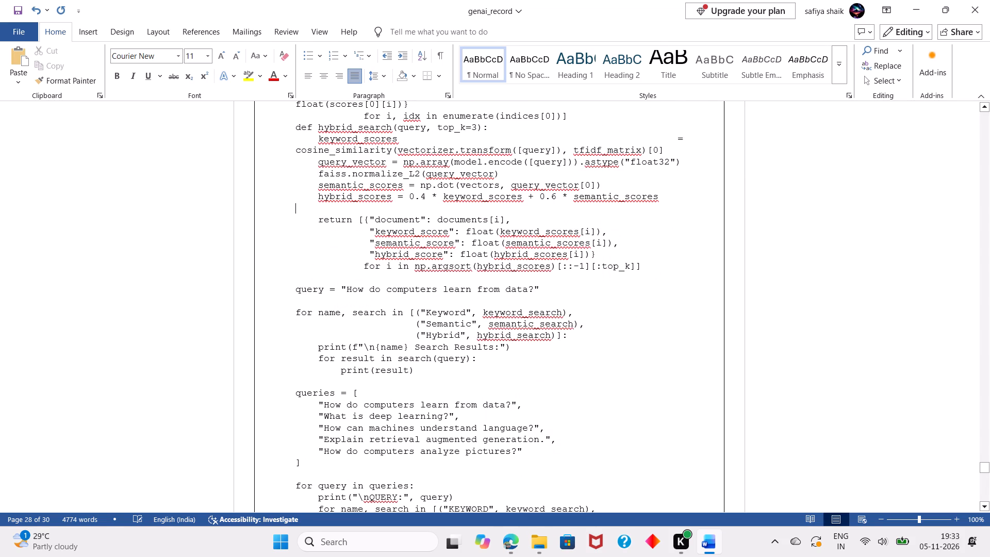
pyautogui.press('BackSpace')
# Delete the blank lines above the query assignment, the Keyword/Semantic/Hybrid results loop and the queries list.
pyautogui.scroll(-1, 352, 210)
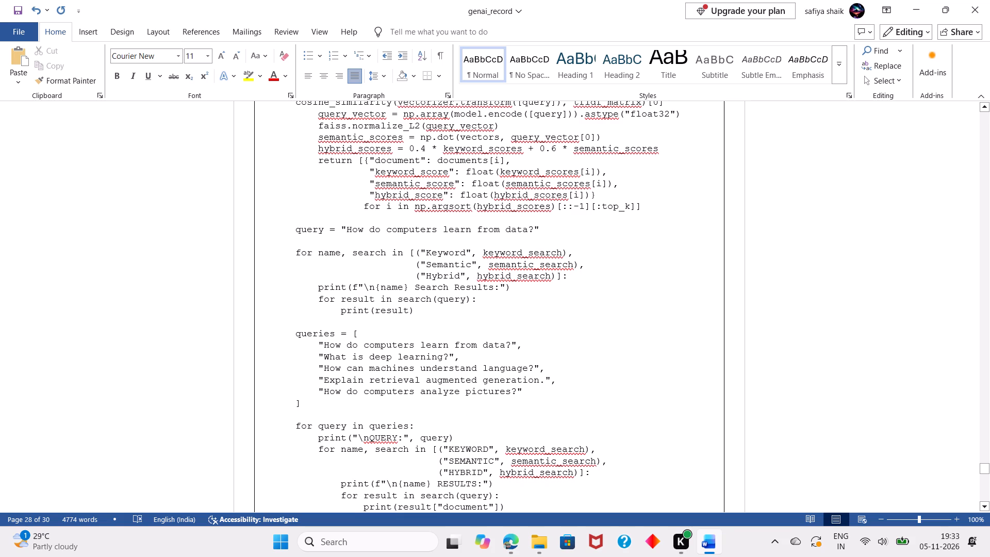
pyautogui.click(354, 217)
pyautogui.press('BackSpace')
pyautogui.click(341, 235)
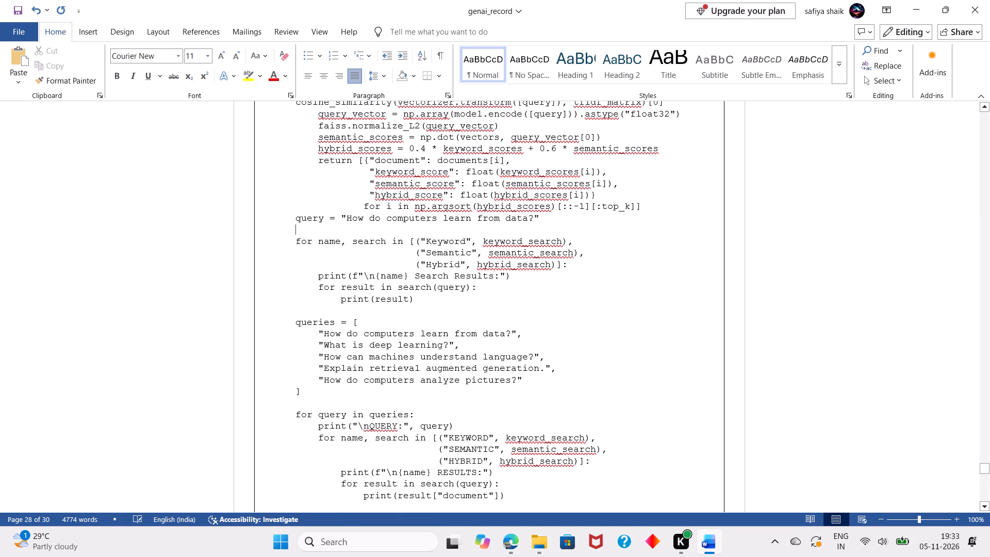
pyautogui.press('BackSpace')
pyautogui.click(319, 292)
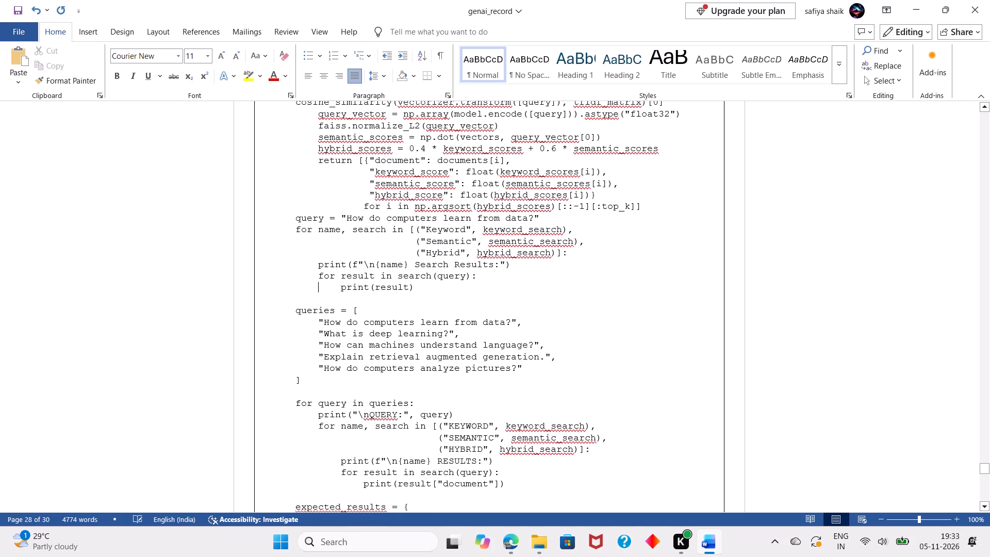
pyautogui.press('BackSpace')
pyautogui.press('Down')
pyautogui.press('BackSpace')
# Compact the queries list by joining its closing bracket to the last question and its first question to the opening bracket.
pyautogui.click(294, 365)
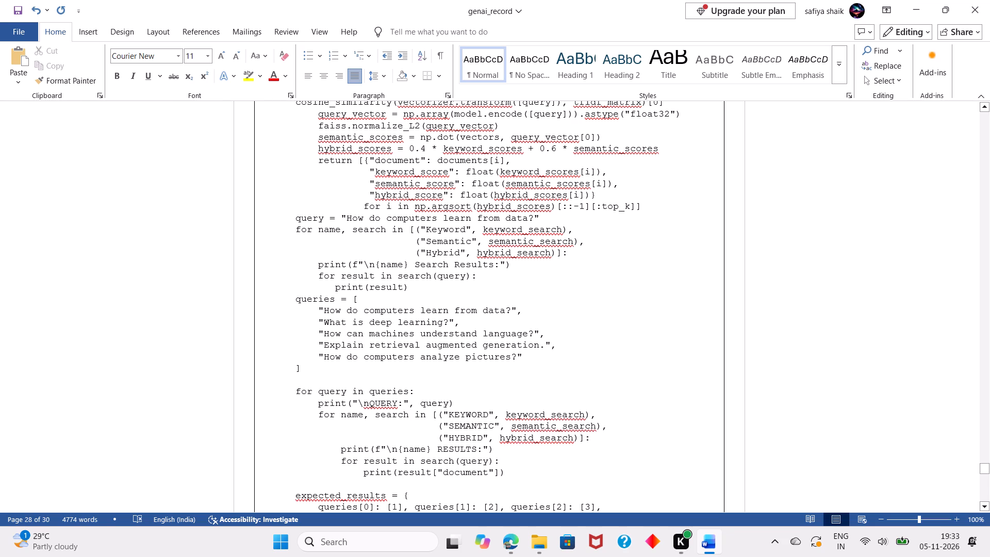
pyautogui.press('BackSpace')
pyautogui.press('BackSpace')
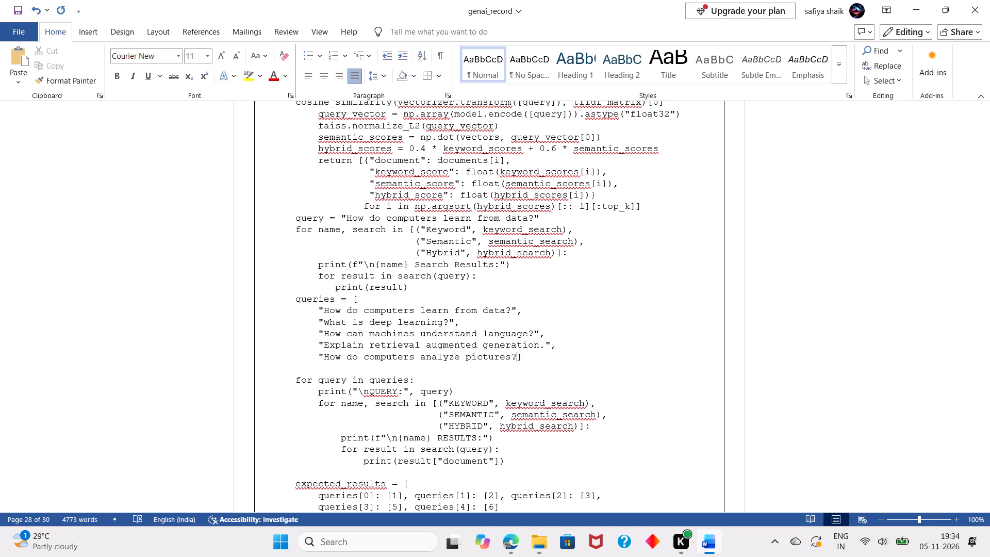
pyautogui.hotkey('shift', '"')
pyautogui.click(317, 306)
pyautogui.press('BackSpace')
pyautogui.press('BackSpace')
pyautogui.press('BackSpace')
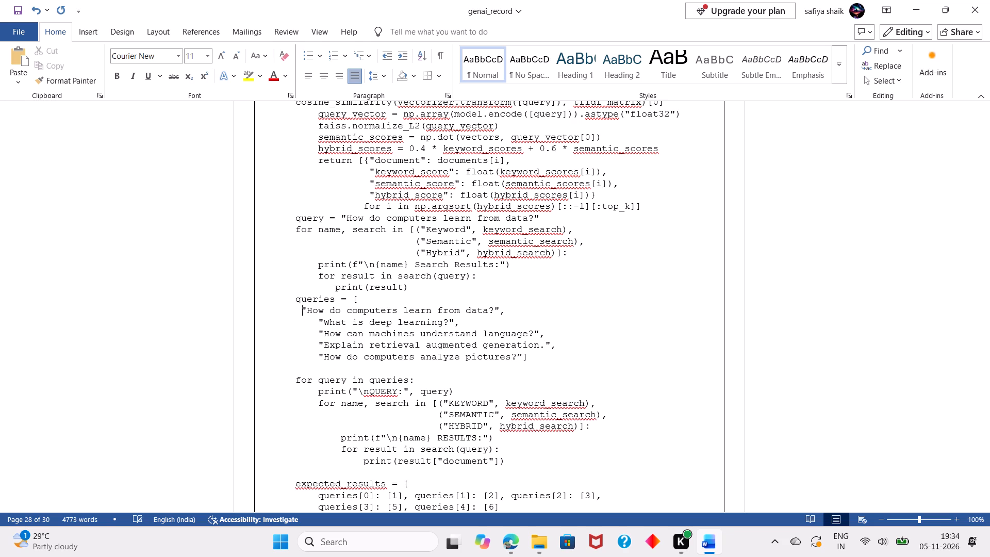
pyautogui.press('BackSpace')
pyautogui.press('BackSpace')
# Delete the blank lines above the for query in queries loop and above expected_results.
pyautogui.scroll(-1, 317, 306)
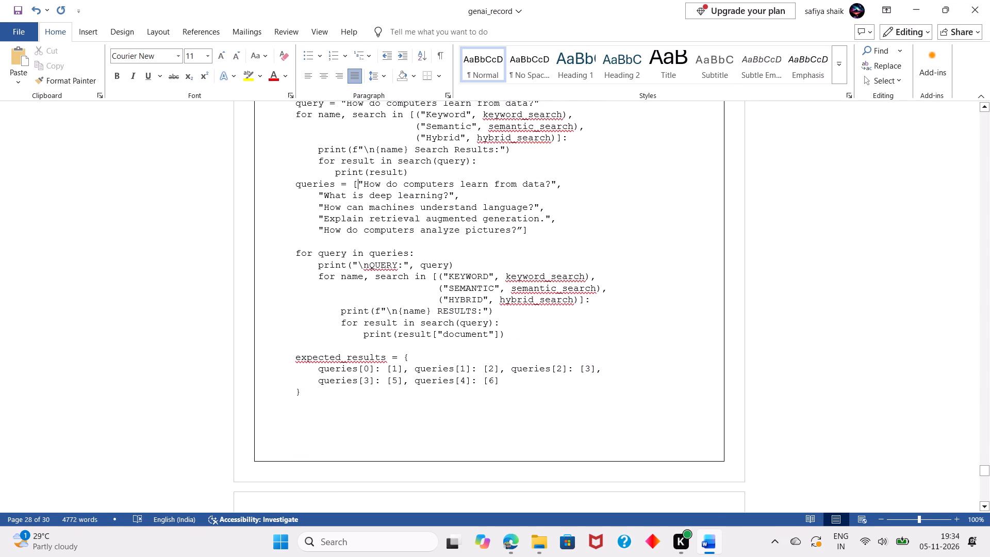
pyautogui.click(310, 245)
pyautogui.press('BackSpace')
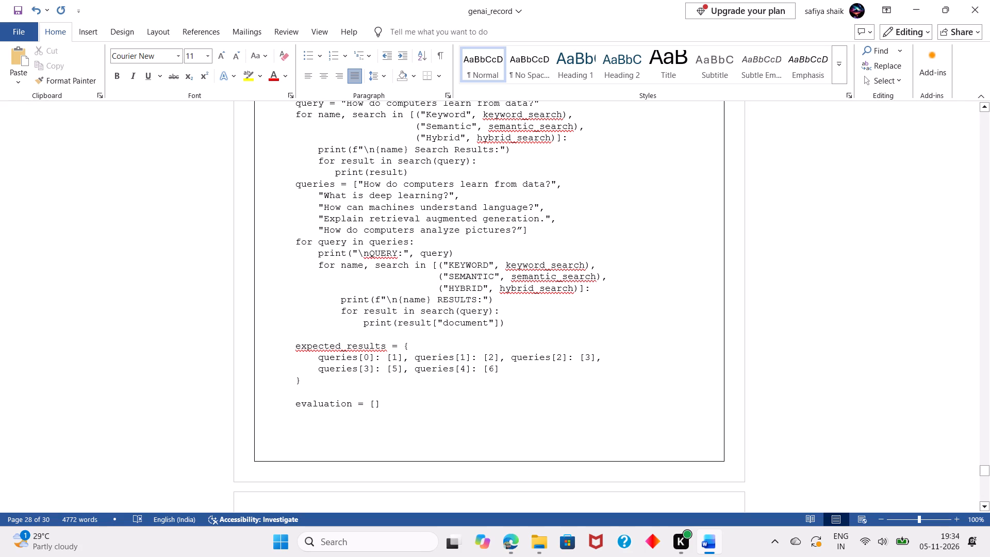
pyautogui.click(331, 332)
pyautogui.press('BackSpace')
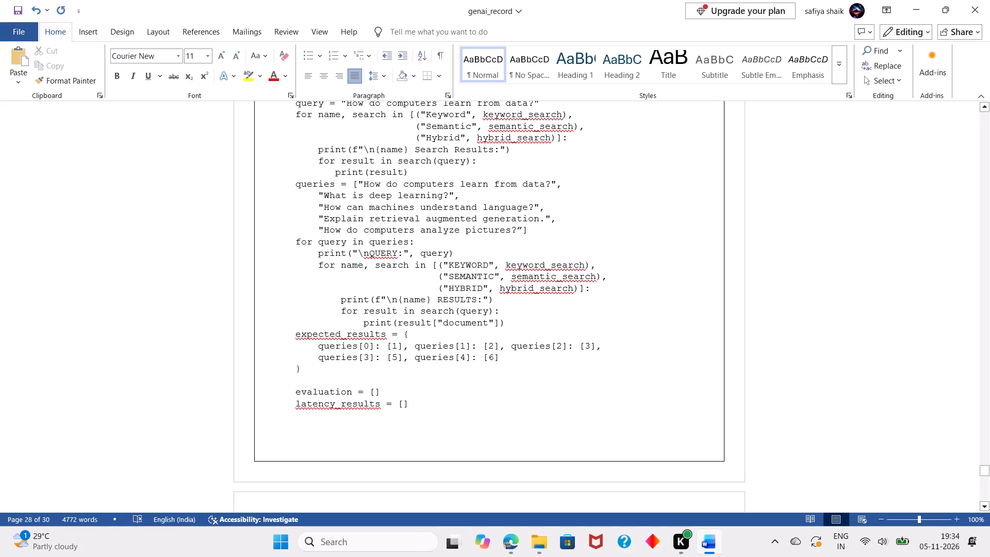
# Move the closing brace of expected_results up directly after queries[4]: [6].
pyautogui.click(297, 369)
pyautogui.press('BackSpace')
pyautogui.press('BackSpace')
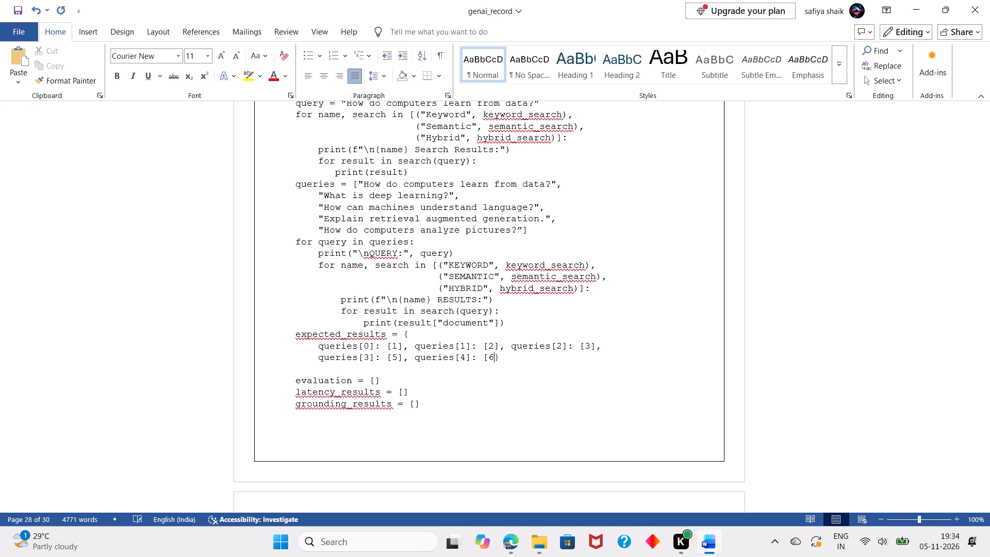
pyautogui.press(']')
# Delete the blank lines above evaluation = [] and above the for query, relevant_ids loop.
pyautogui.click(316, 372)
pyautogui.press('BackSpace')
pyautogui.scroll(-1, 316, 372)
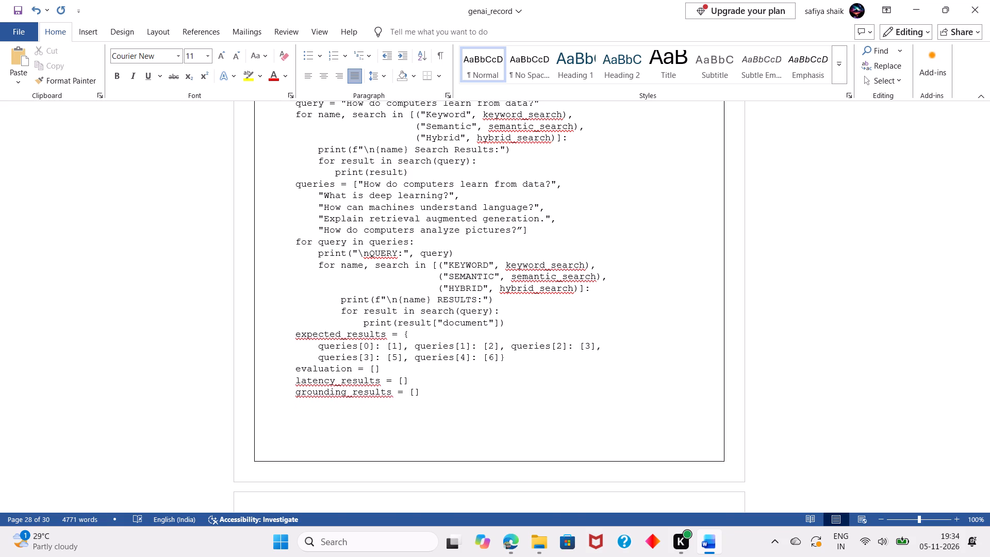
pyautogui.scroll(-2, 316, 372)
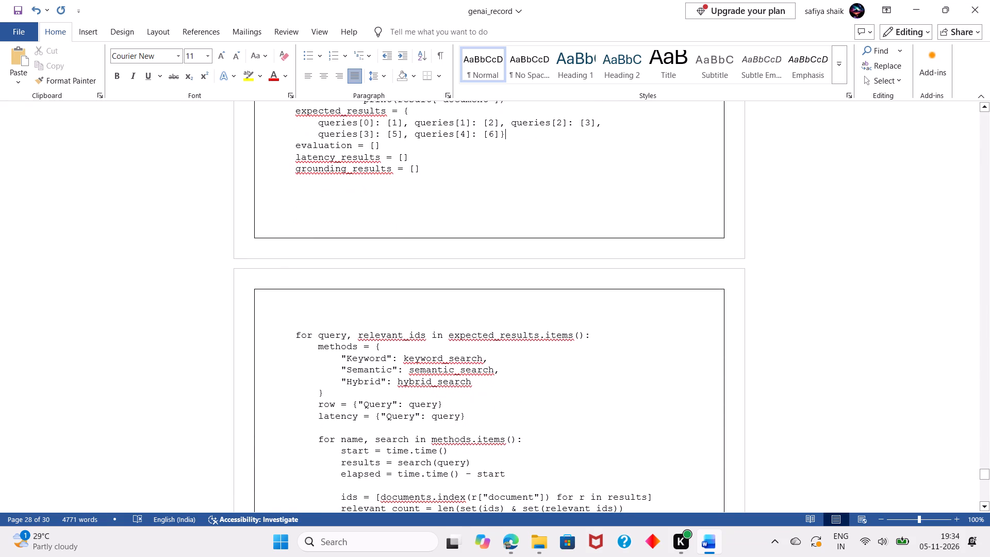
pyautogui.click(297, 338)
pyautogui.press('BackSpace')
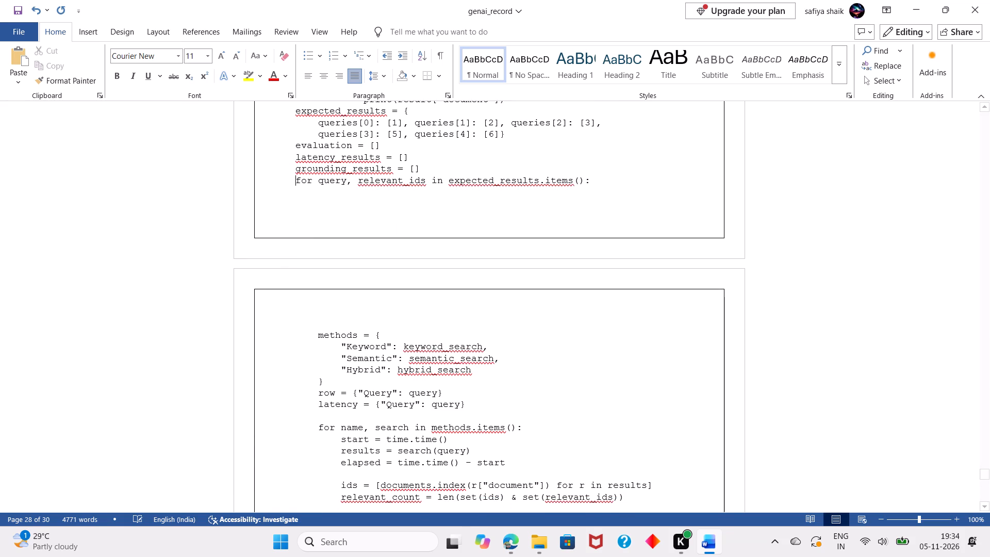
pyautogui.click(312, 333)
pyautogui.press('Up')
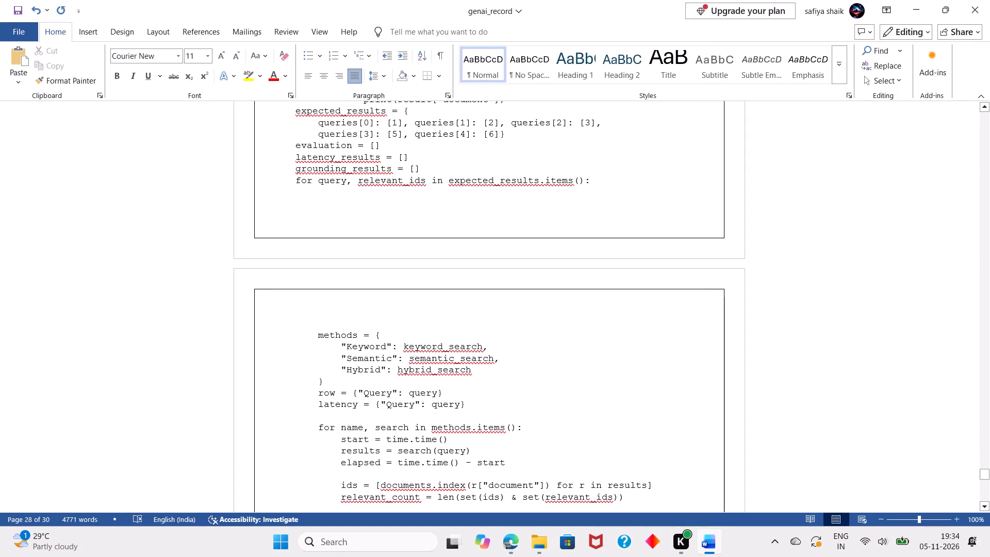
# Move the closing brace of the methods dictionary up to the end of the "Hybrid": hybrid_search entry.
pyautogui.scroll(-2, 312, 333)
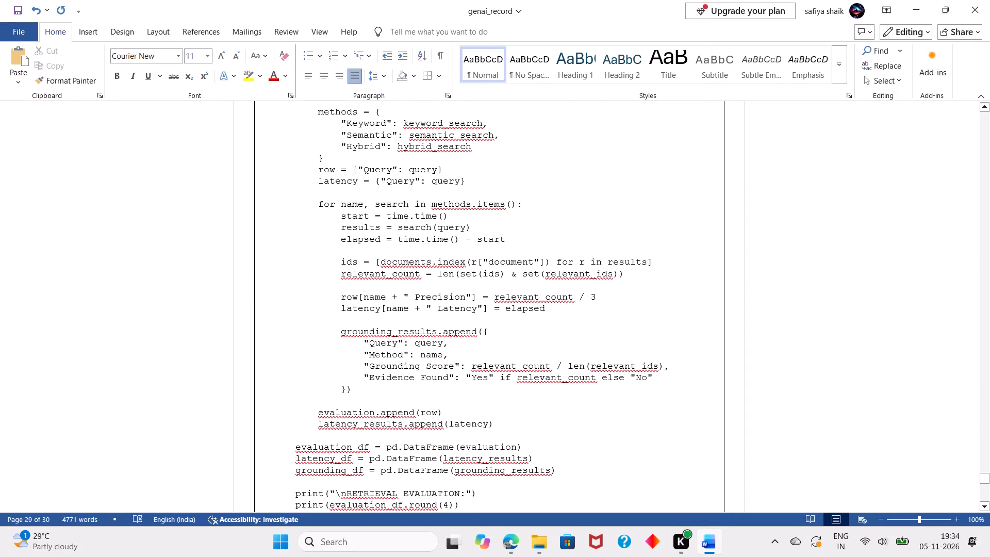
pyautogui.click(319, 156)
pyautogui.press('BackSpace')
pyautogui.press('BackSpace')
pyautogui.press('BackSpace')
pyautogui.press('BackSpace')
pyautogui.press('BackSpace')
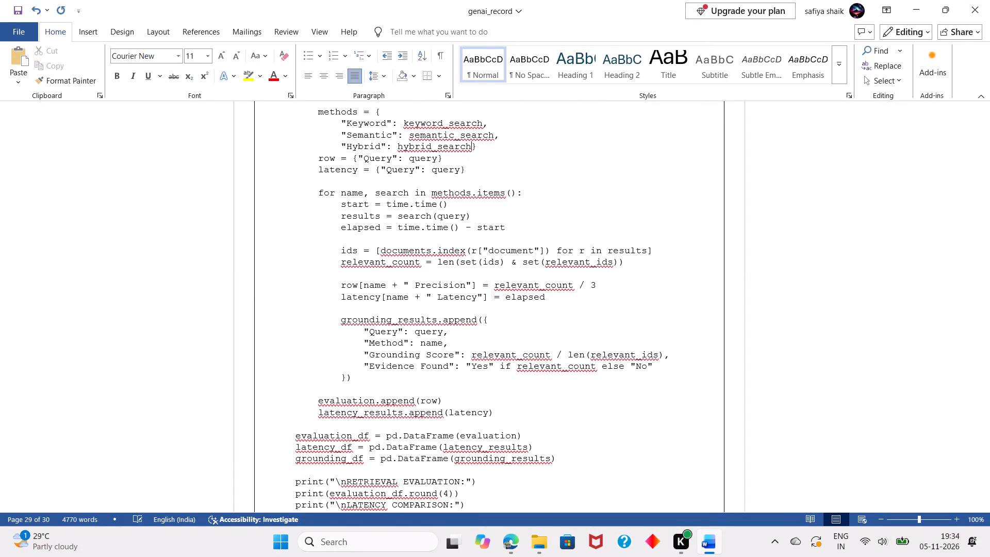
pyautogui.press('BackSpace')
pyautogui.press('j')
pyautogui.press('BackSpace')
pyautogui.press('h')
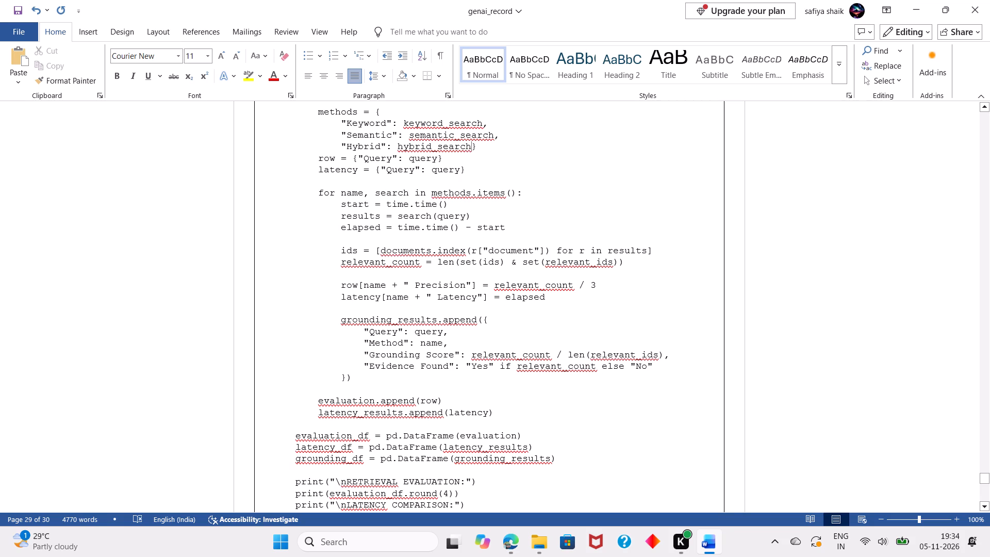
pyautogui.click(324, 179)
pyautogui.press('BackSpace')
pyautogui.click(343, 230)
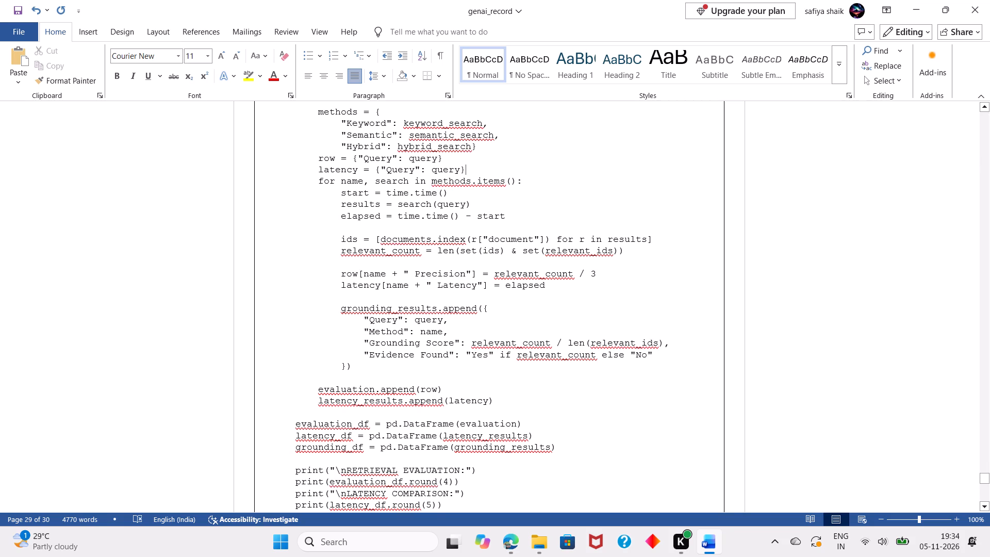
pyautogui.press('BackSpace')
pyautogui.click(352, 251)
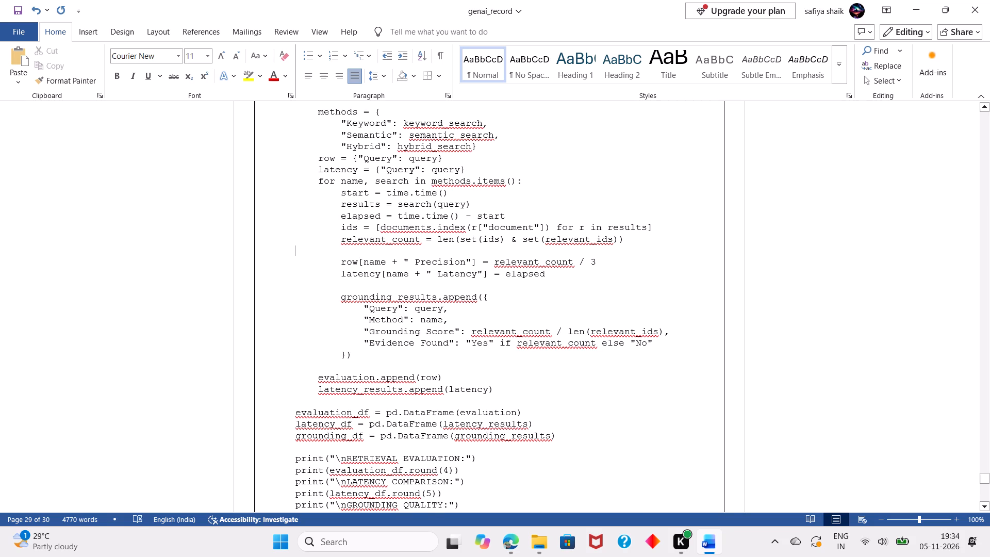
pyautogui.press('BackSpace')
pyautogui.click(357, 278)
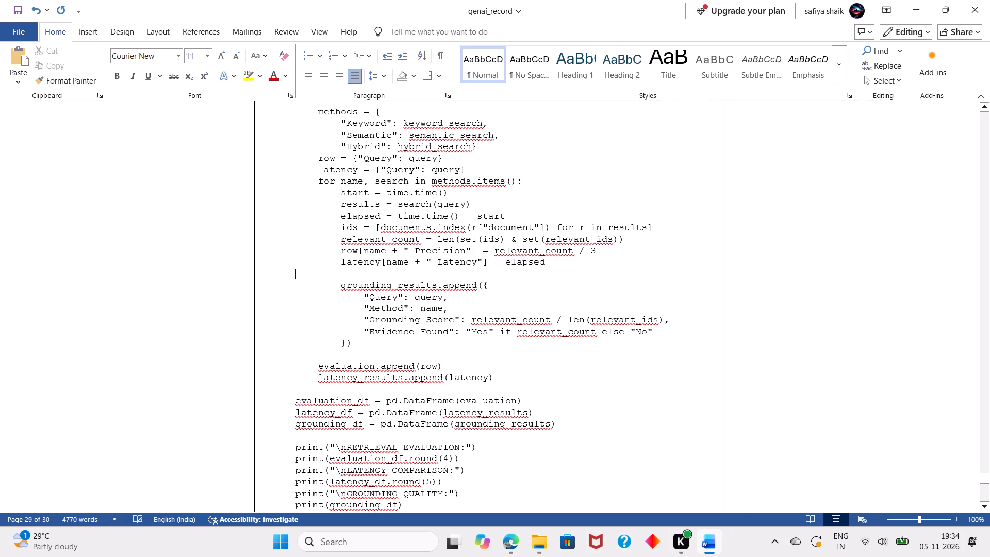
pyautogui.press('BackSpace')
pyautogui.click(340, 329)
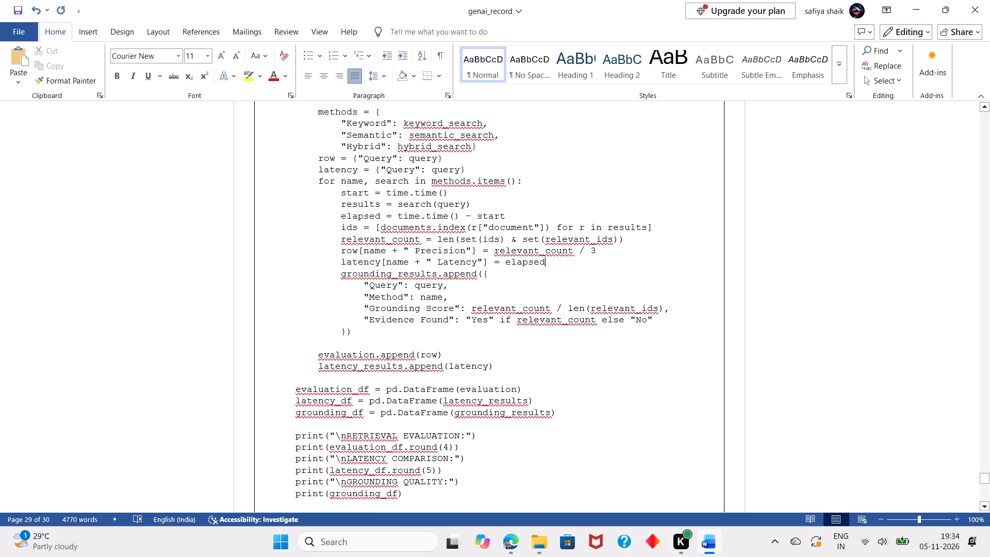
pyautogui.press('=')
pyautogui.press('BackSpace')
pyautogui.press('BackSpace')
pyautogui.press('BackSpace')
pyautogui.press('BackSpace')
pyautogui.press('BackSpace')
pyautogui.press('BackSpace')
pyautogui.press('BackSpace')
pyautogui.press('BackSpace')
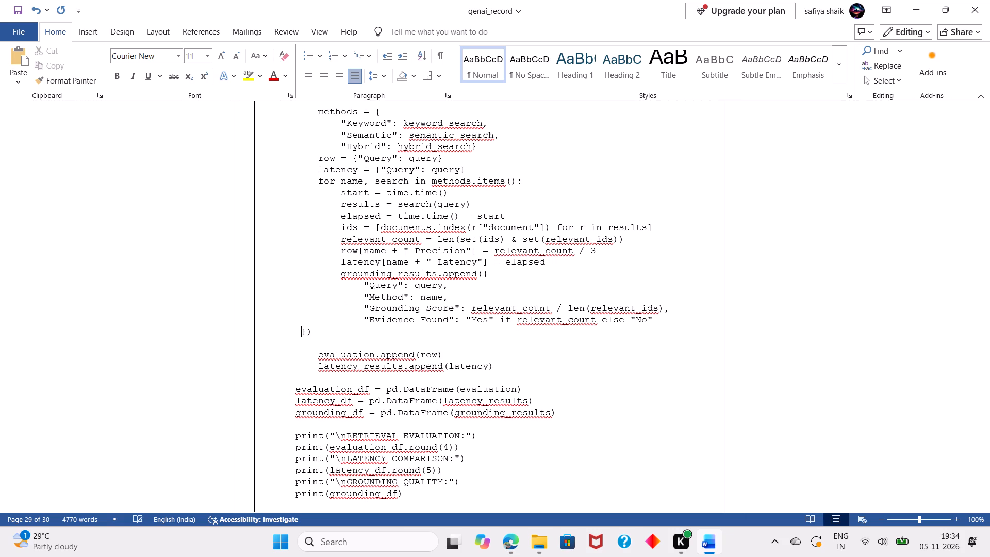
pyautogui.press('BackSpace')
pyautogui.press('BackSpace')
pyautogui.press('BackSpace')
pyautogui.press('Down')
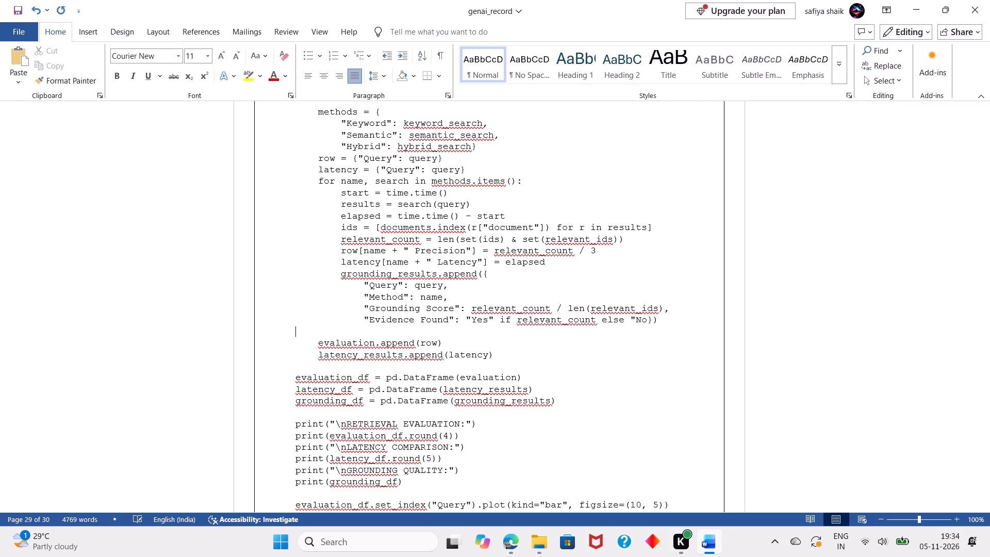
pyautogui.press('Down')
pyautogui.press('Up')
pyautogui.press('BackSpace')
pyautogui.press('Up')
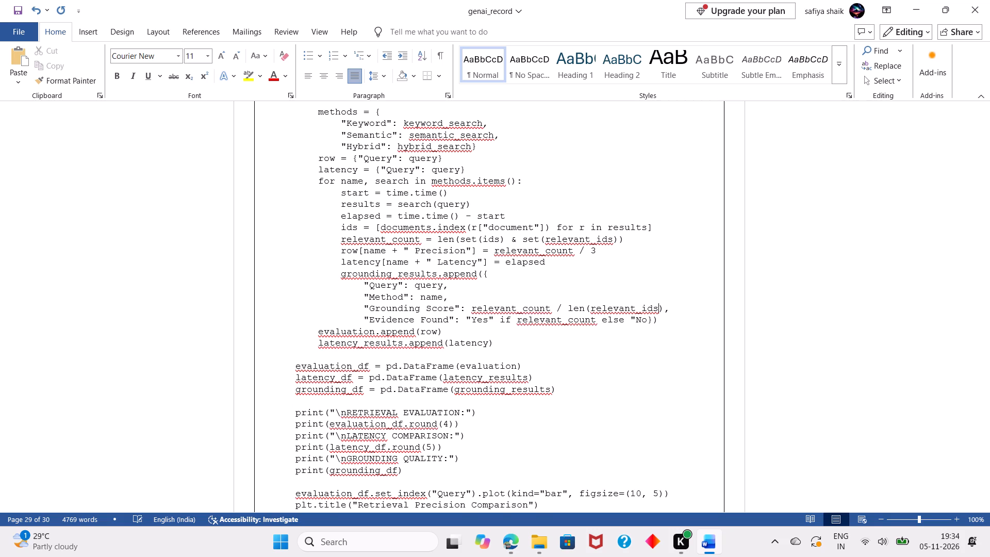
pyautogui.press('Up')
pyautogui.press('Up')
pyautogui.press('Up')
pyautogui.press('Down')
pyautogui.press('Down')
pyautogui.press('Down')
pyautogui.press('Down')
pyautogui.press('Down')
pyautogui.press('Down')
pyautogui.press('Down')
pyautogui.press('BackSpace')
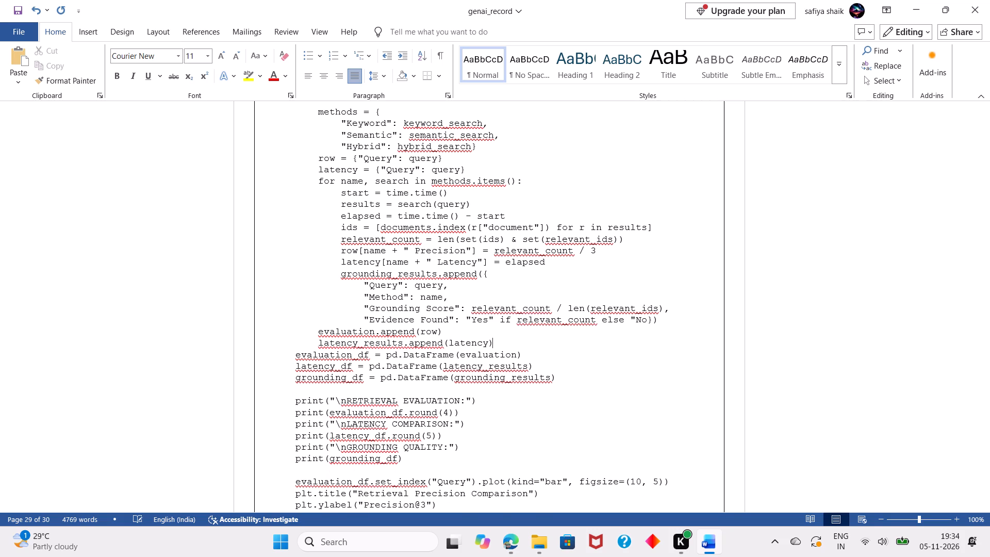
pyautogui.press('Down')
pyautogui.press('Down')
pyautogui.press('Down')
pyautogui.press('Down')
pyautogui.press('BackSpace')
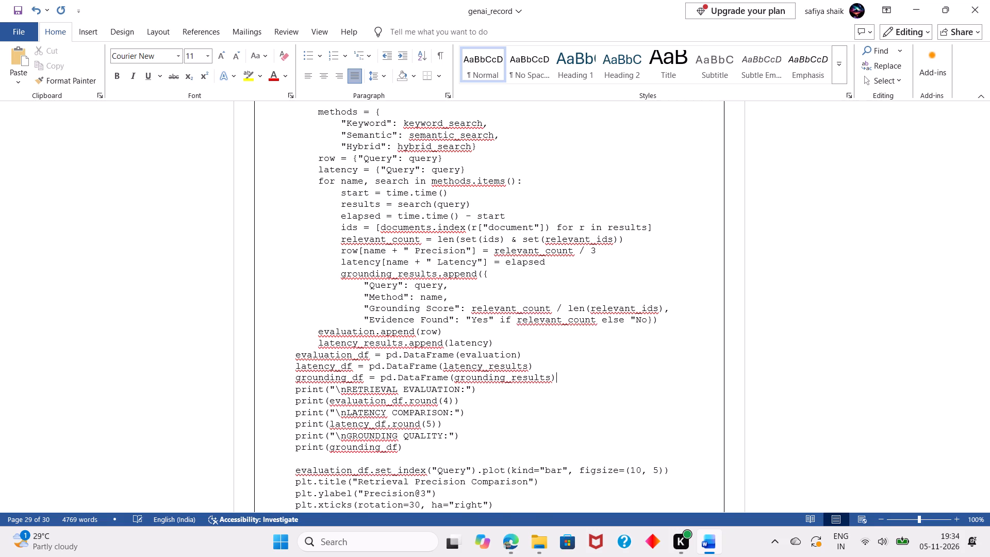
pyautogui.scroll(-2, 340, 329)
pyautogui.click(300, 259)
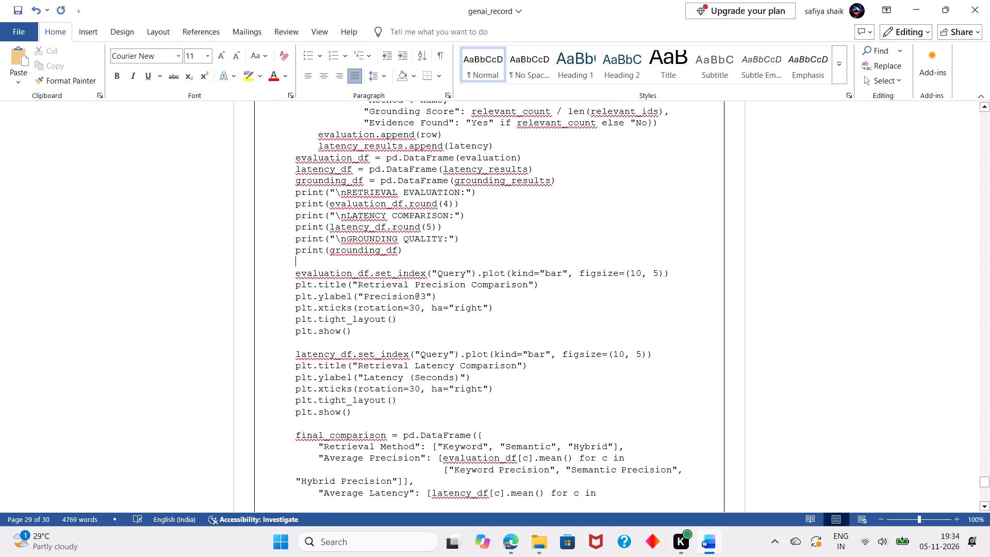
pyautogui.press('BackSpace')
pyautogui.scroll(-2, 300, 259)
pyautogui.scroll(1, 307, 120)
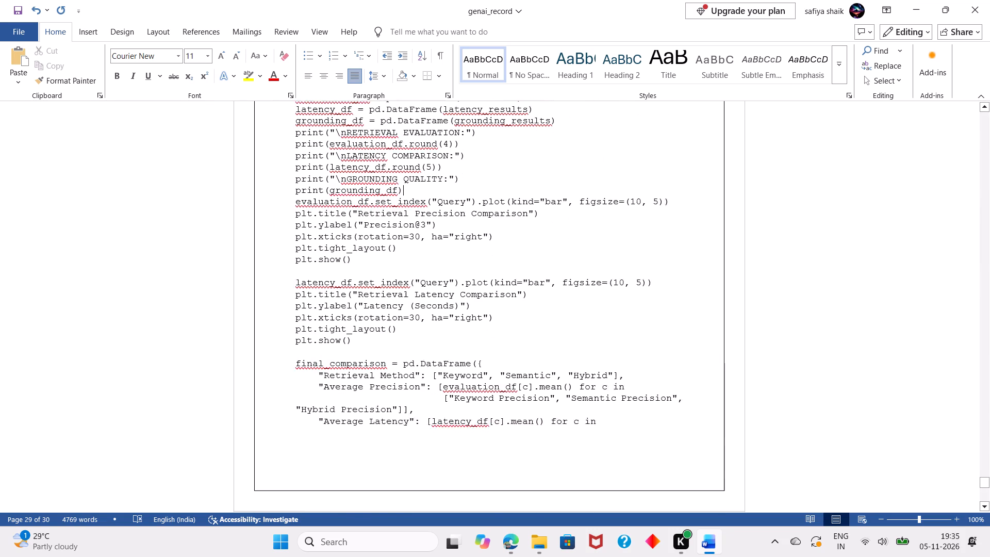
pyautogui.click(307, 317)
pyautogui.press('BackSpace')
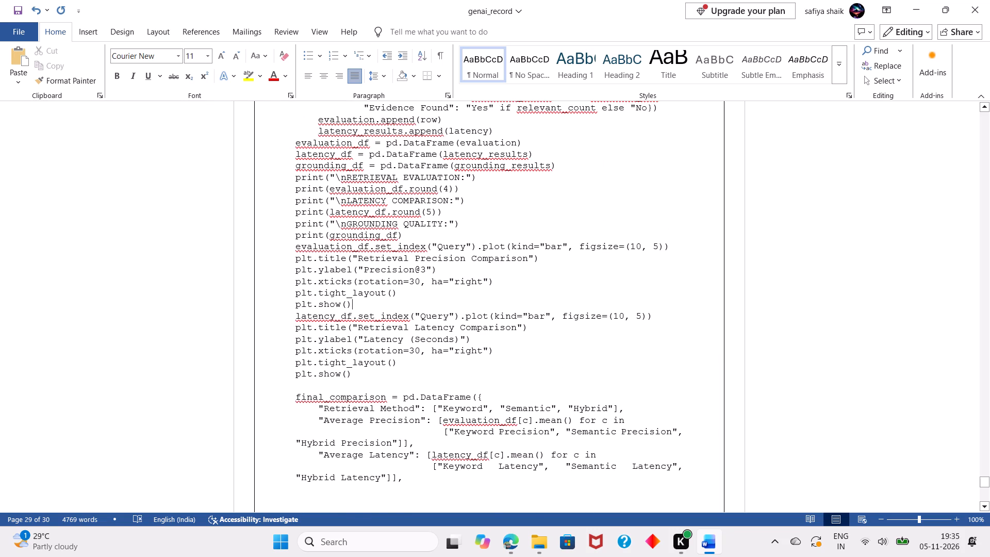
pyautogui.click(300, 387)
pyautogui.press('BackSpace')
pyautogui.scroll(-1, 300, 387)
pyautogui.click(318, 270)
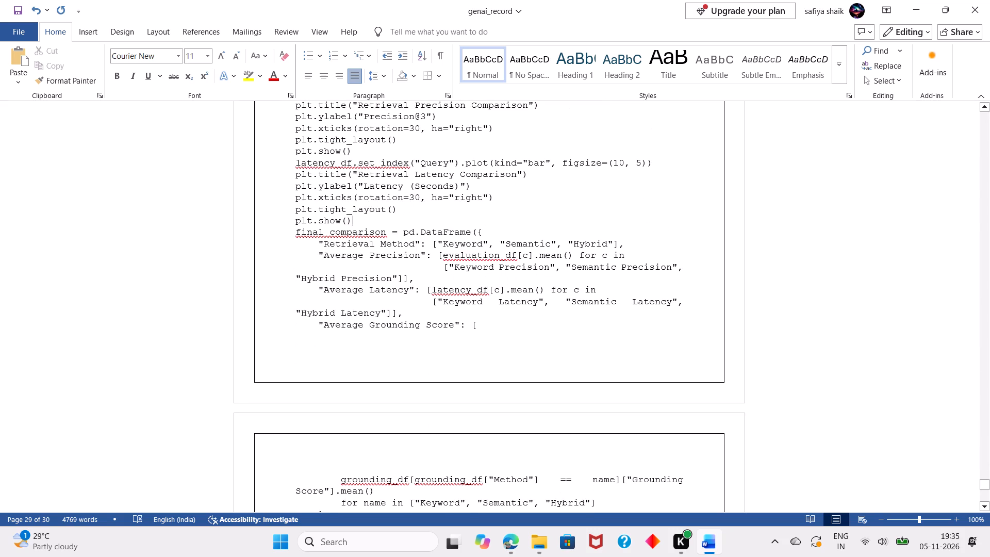
pyautogui.scroll(-2, 341, 327)
pyautogui.scroll(6, 353, 291)
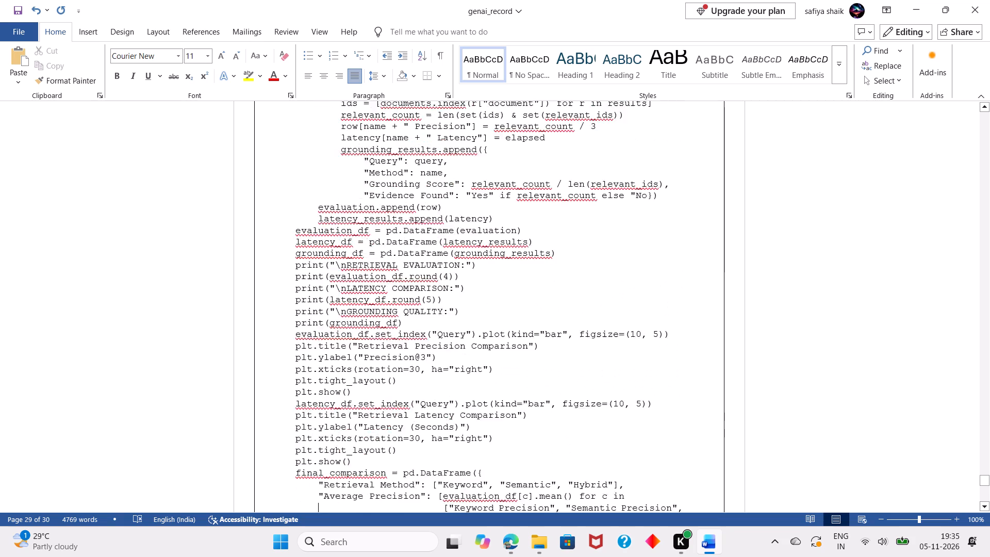
pyautogui.scroll(3, 337, 313)
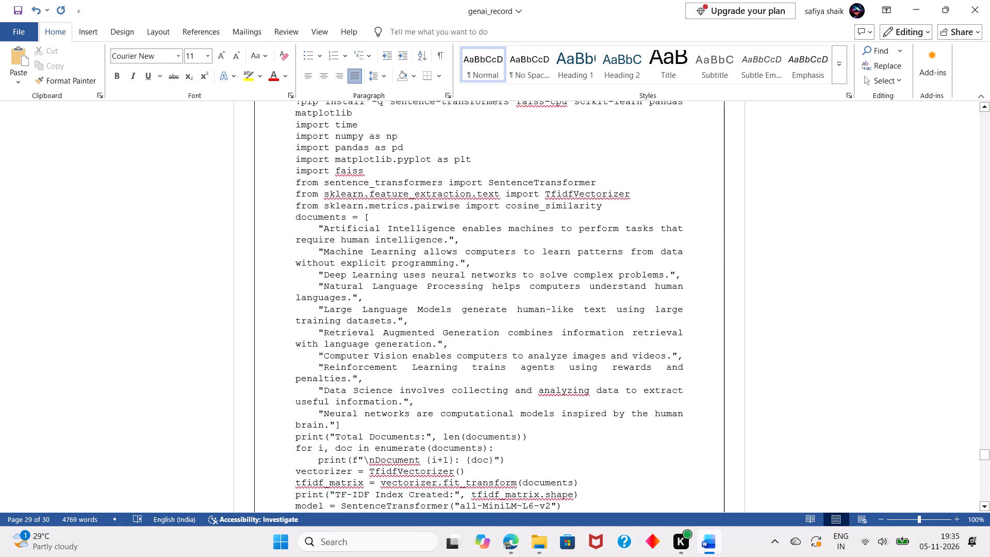
pyautogui.scroll(1, 337, 313)
pyautogui.scroll(-4, 337, 313)
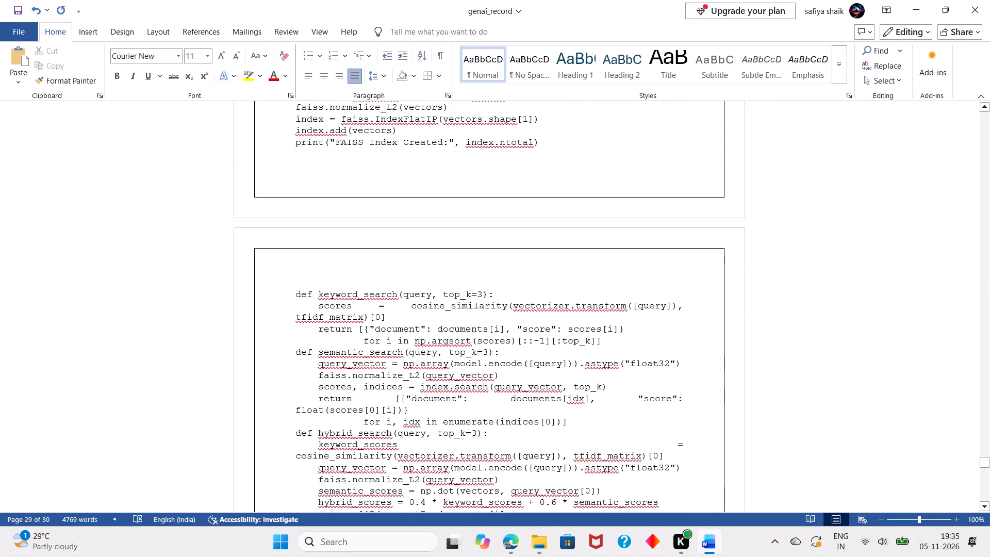
pyautogui.scroll(-5, 337, 313)
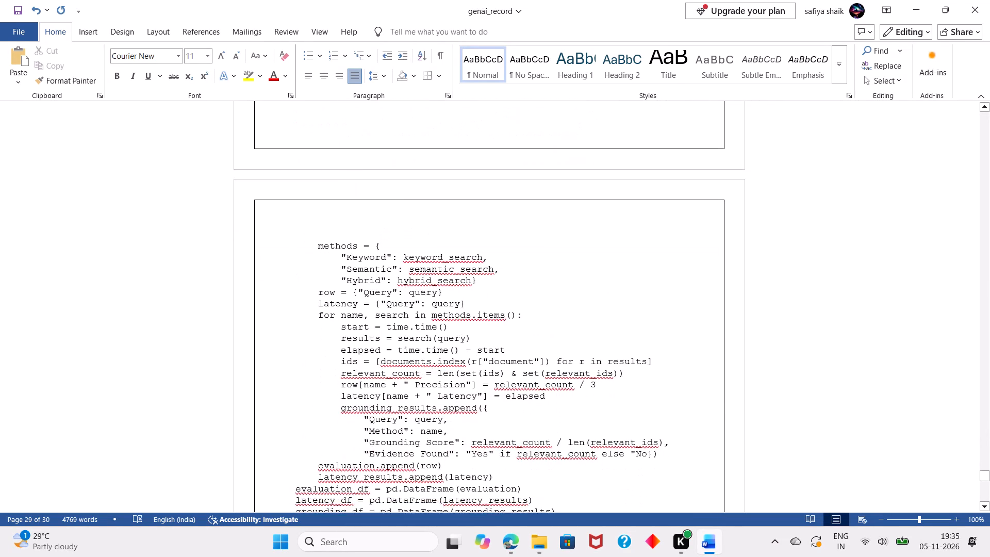
pyautogui.scroll(-4, 337, 313)
pyautogui.scroll(1, 337, 313)
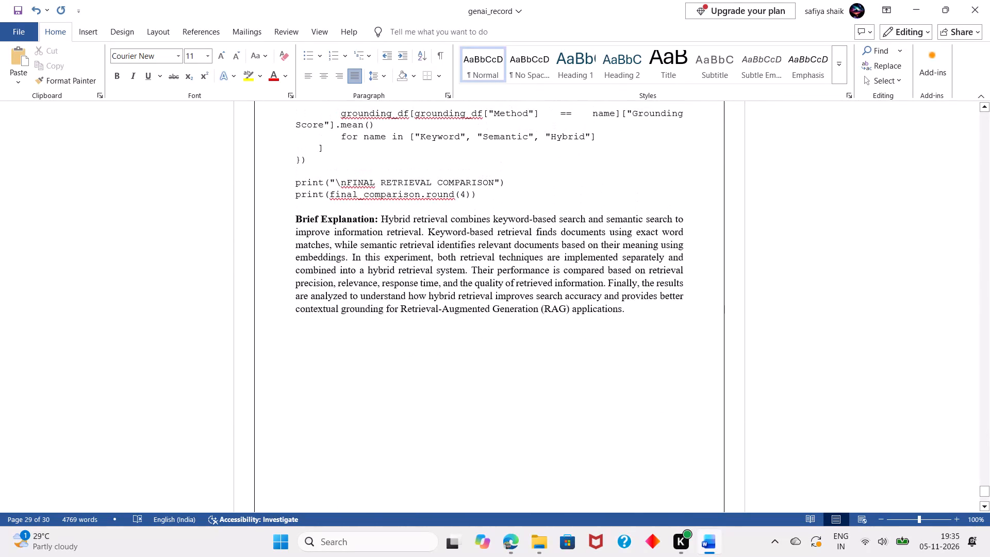
pyautogui.click(477, 193)
pyautogui.press('Return')
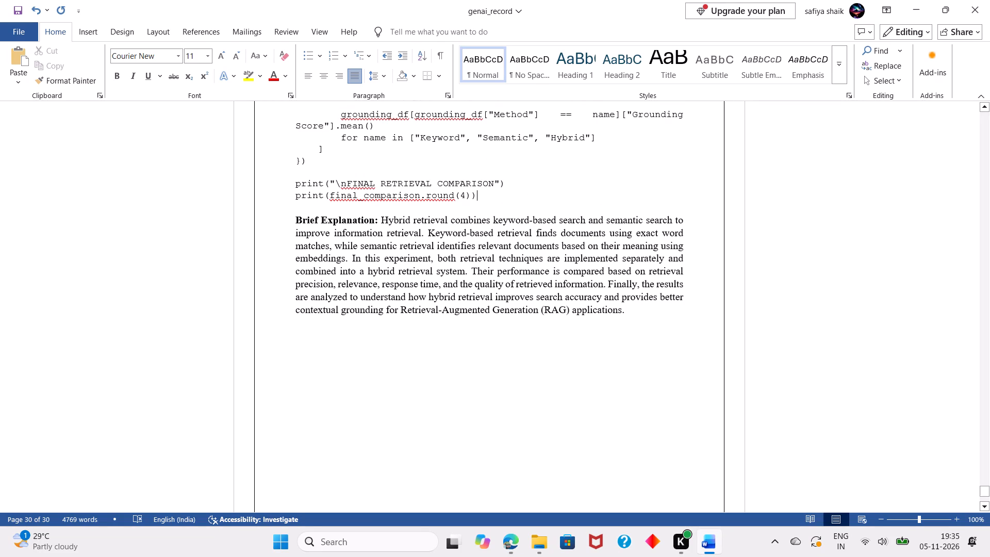
pyautogui.scroll(1, 477, 193)
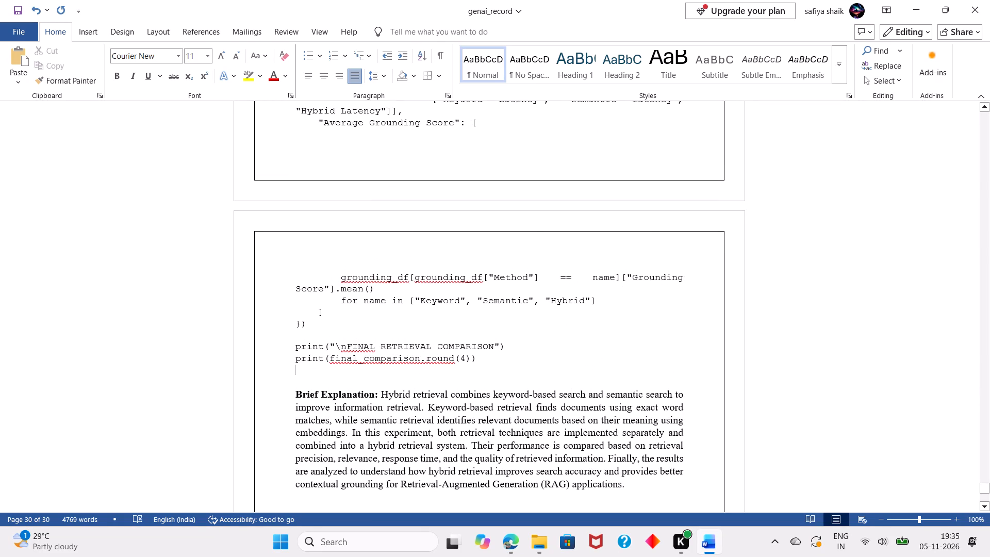
pyautogui.click(318, 309)
pyautogui.click(295, 325)
pyautogui.press('=')
pyautogui.press('BackSpace')
pyautogui.press('BackSpace')
pyautogui.press('BackSpace')
pyautogui.press('BackSpace')
pyautogui.press('BackSpace')
pyautogui.press('BackSpace')
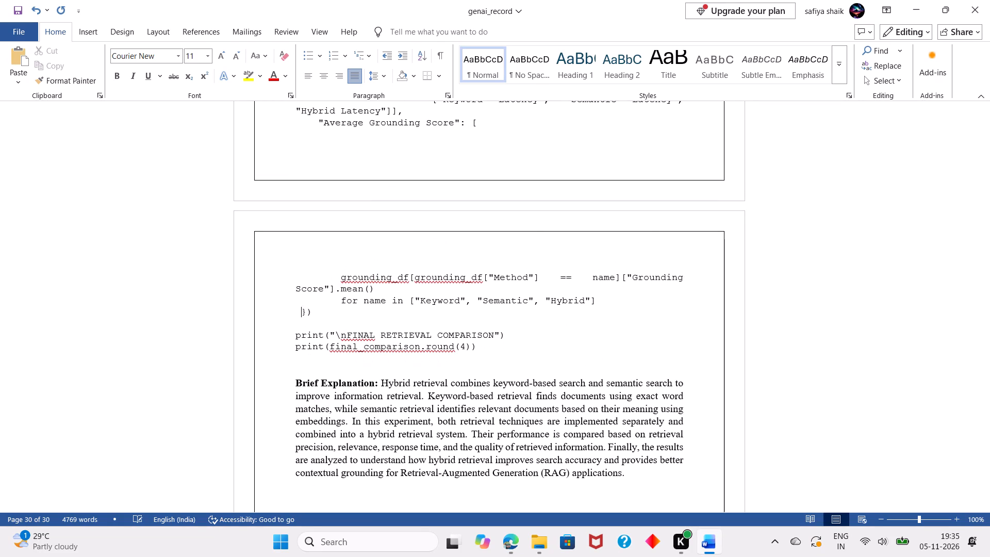
pyautogui.press('BackSpace')
pyautogui.press('BackSpace')
pyautogui.press('Down')
pyautogui.press('BackSpace')
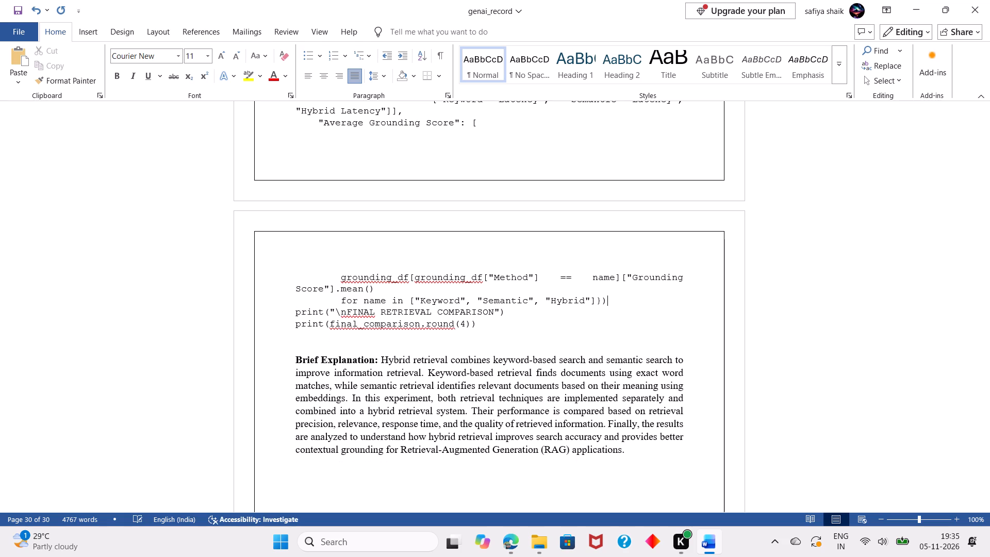
pyautogui.press('Down')
pyautogui.press('Down')
pyautogui.press('Down')
pyautogui.press('Return')
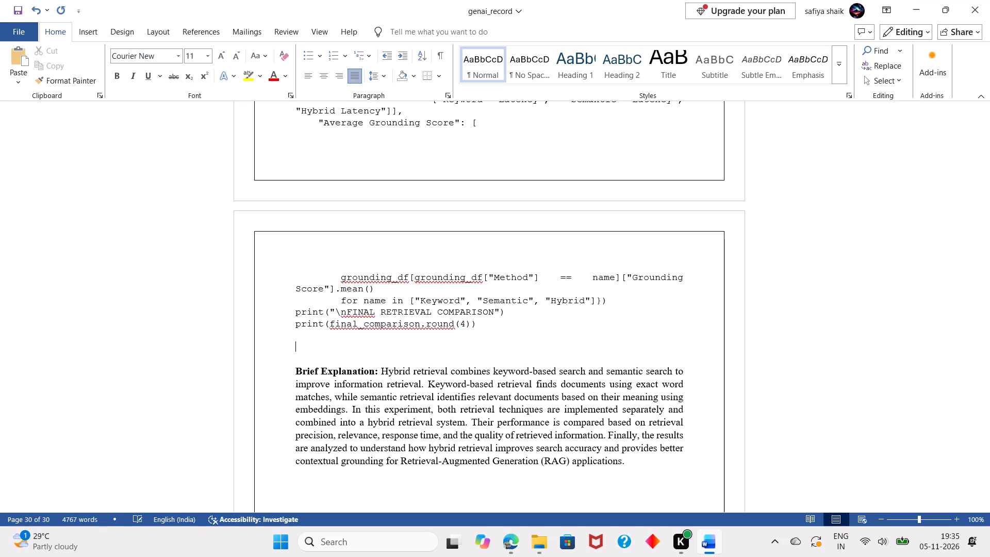
pyautogui.write('Results:')
pyautogui.moveTo(294, 346); pyautogui.dragTo(349, 342)
pyautogui.click(358, 324)
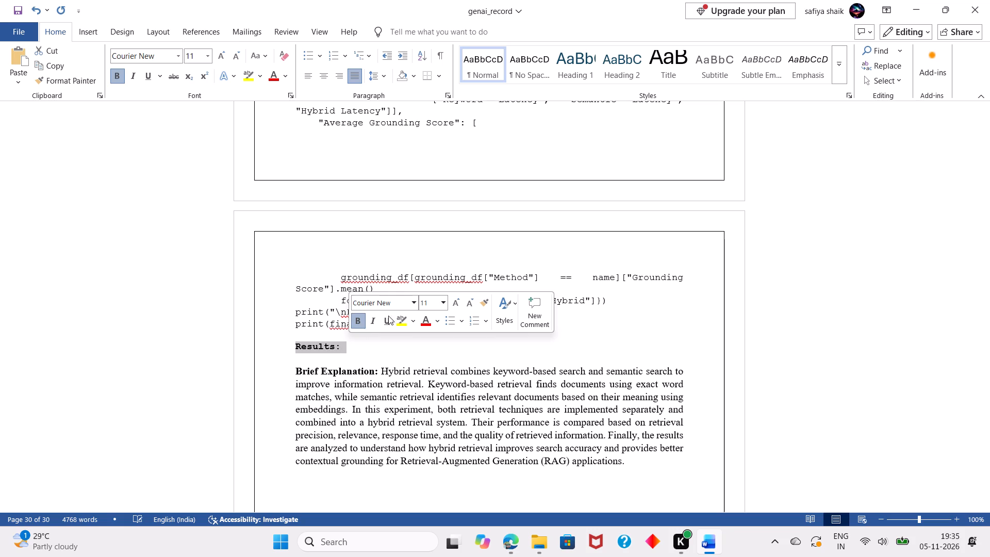
pyautogui.click(410, 306)
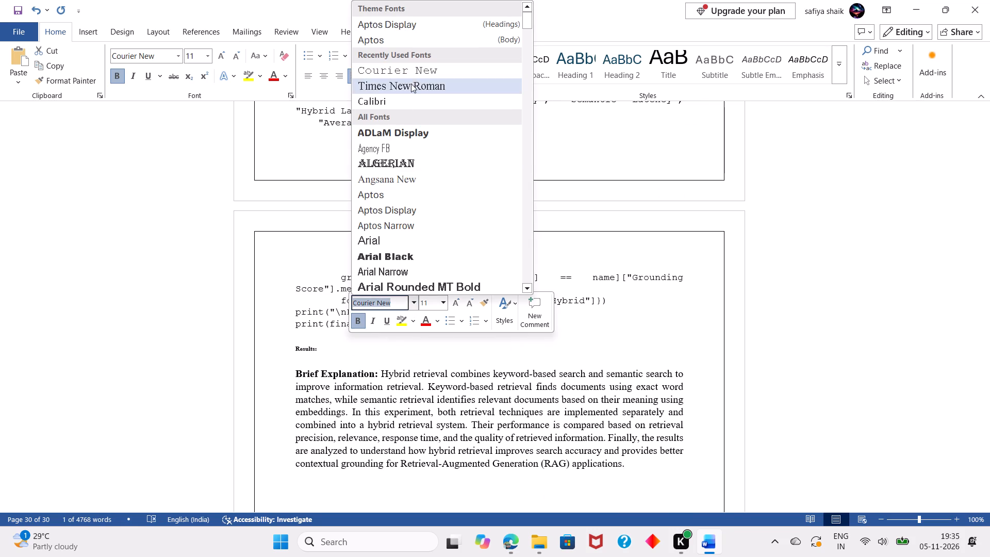
pyautogui.click(408, 80)
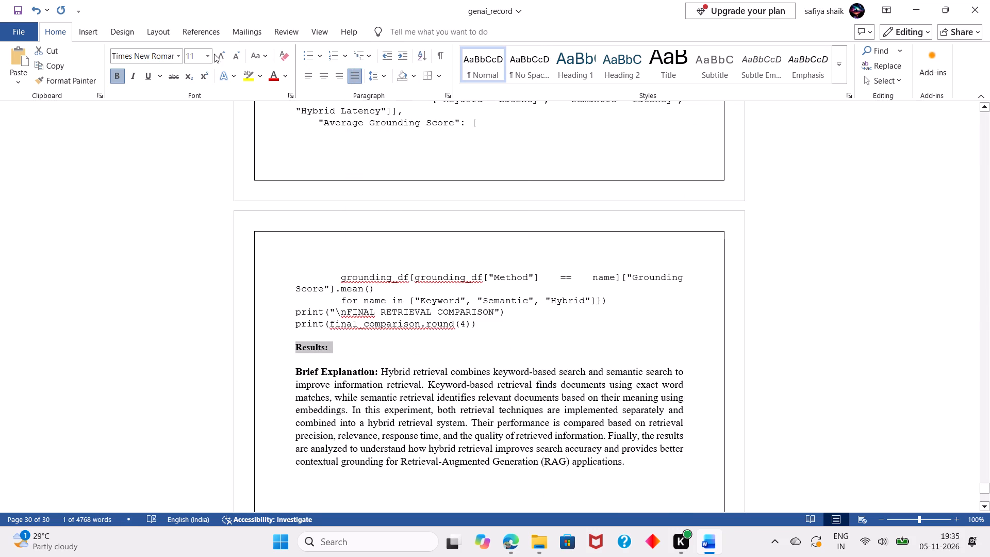
pyautogui.click(210, 58)
pyautogui.click(191, 135)
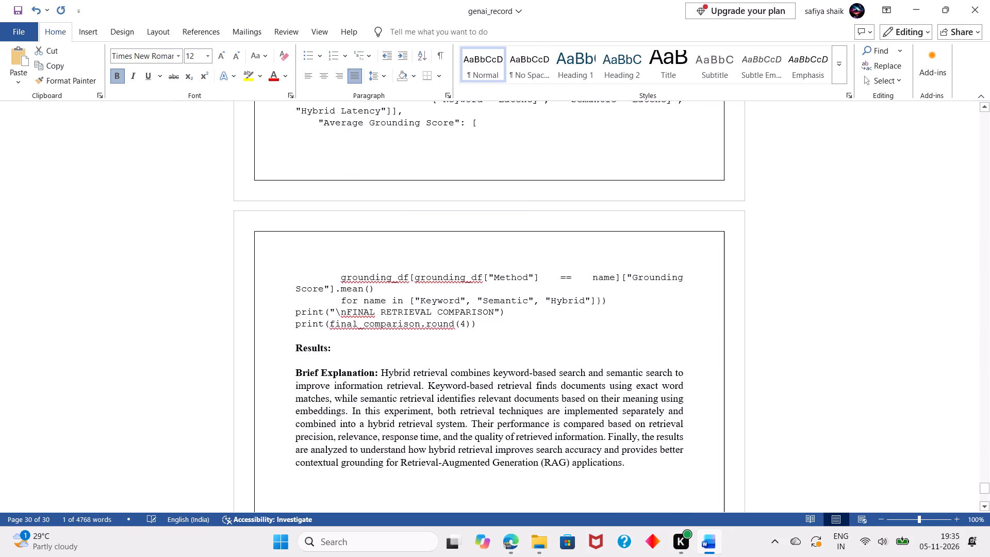
pyautogui.click(356, 348)
pyautogui.scroll(-3, 356, 348)
pyautogui.scroll(1, 356, 348)
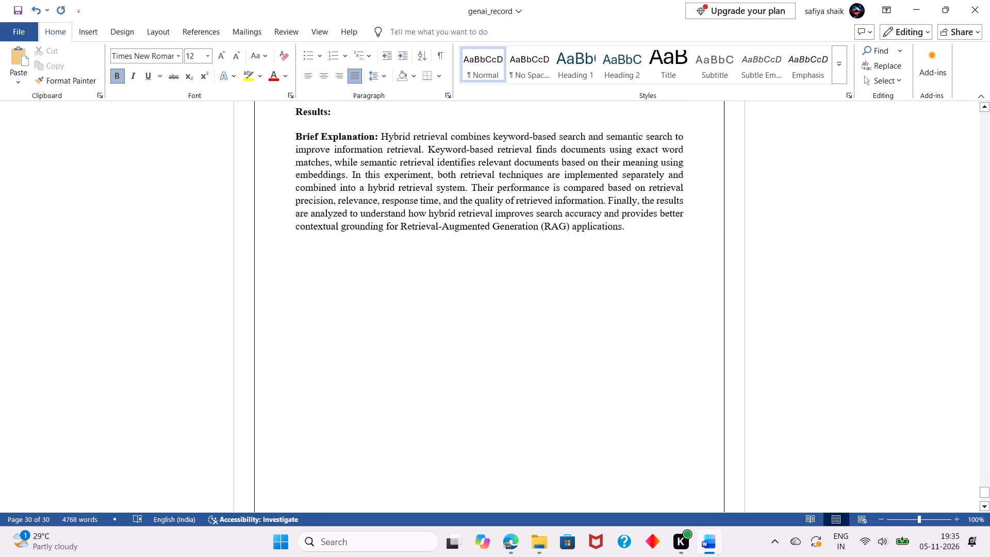
pyautogui.scroll(1, 356, 348)
pyautogui.press('Return')
pyautogui.hotkey('alt', 'Tab')
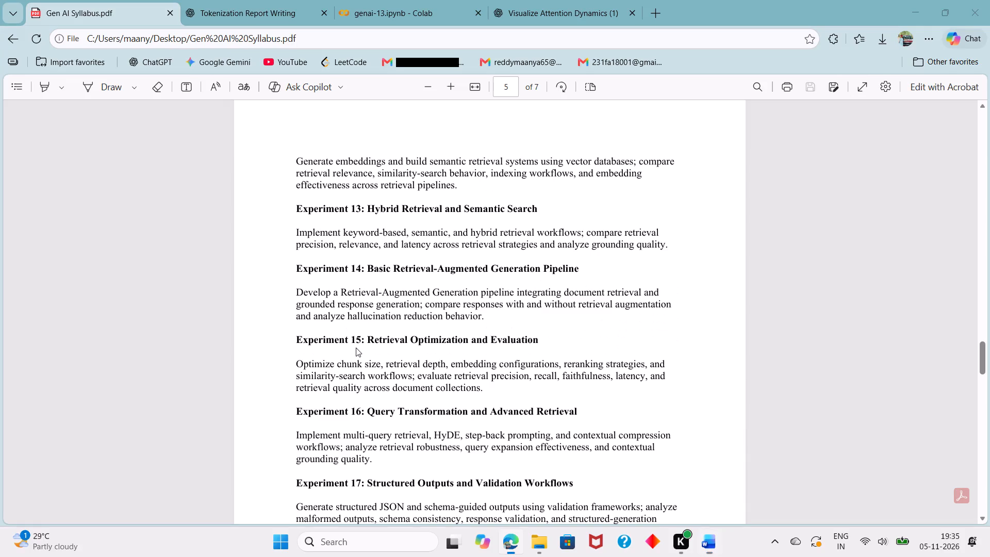
pyautogui.click(382, 0)
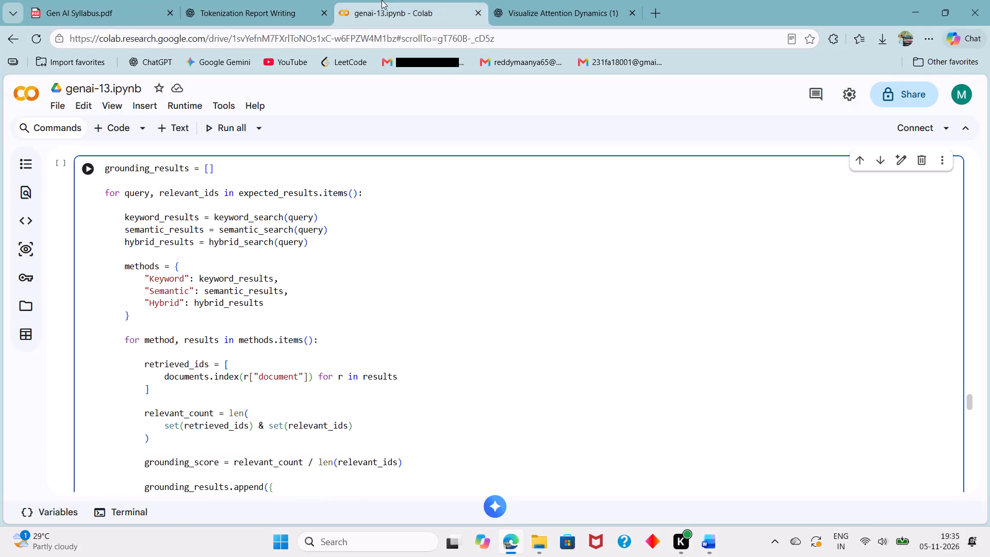
# Copy the Retrieval Precision Comparison chart from the genai-13 notebook and paste it under Experiment 10's Results heading in the Word record.
pyautogui.scroll(-8, 257, 298)
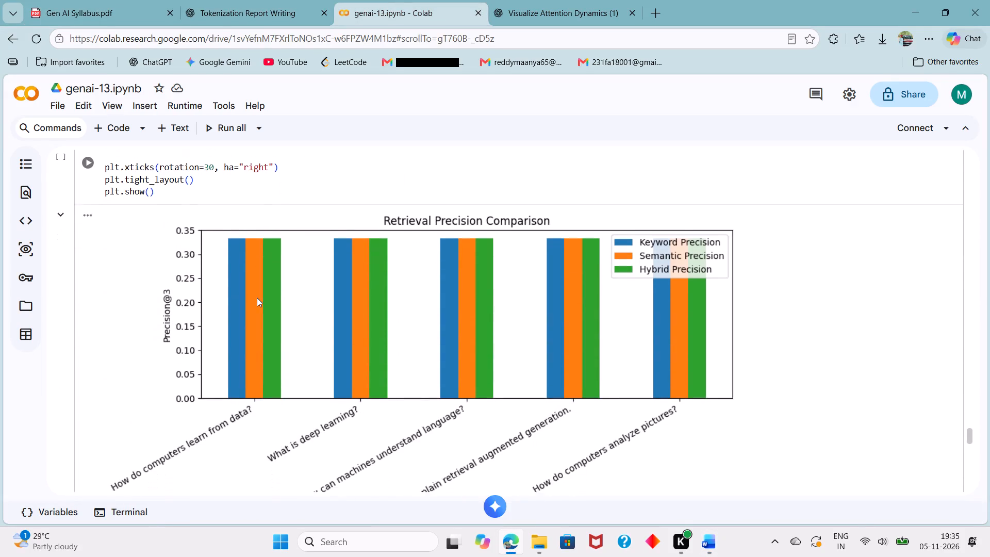
pyautogui.rightClick(369, 303)
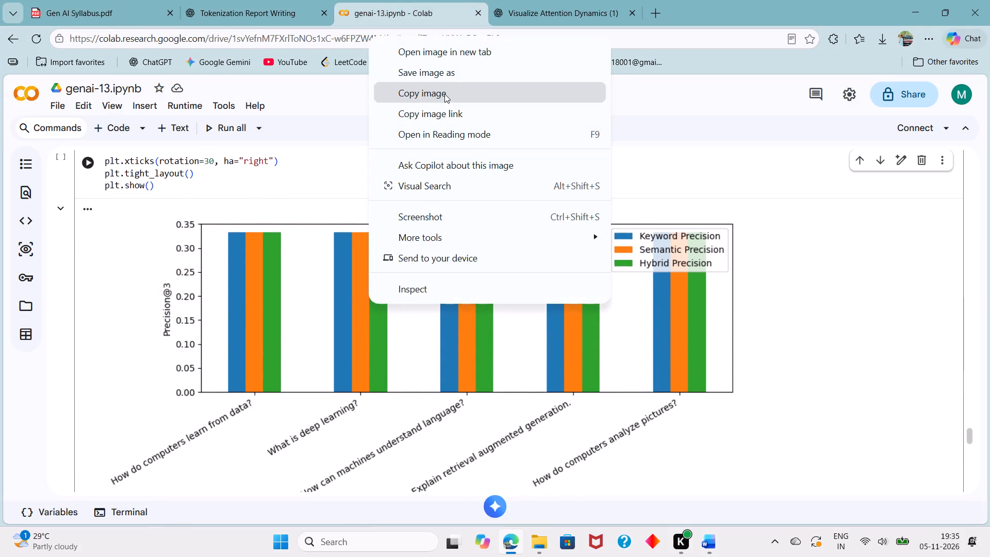
pyautogui.click(444, 94)
pyautogui.click(705, 542)
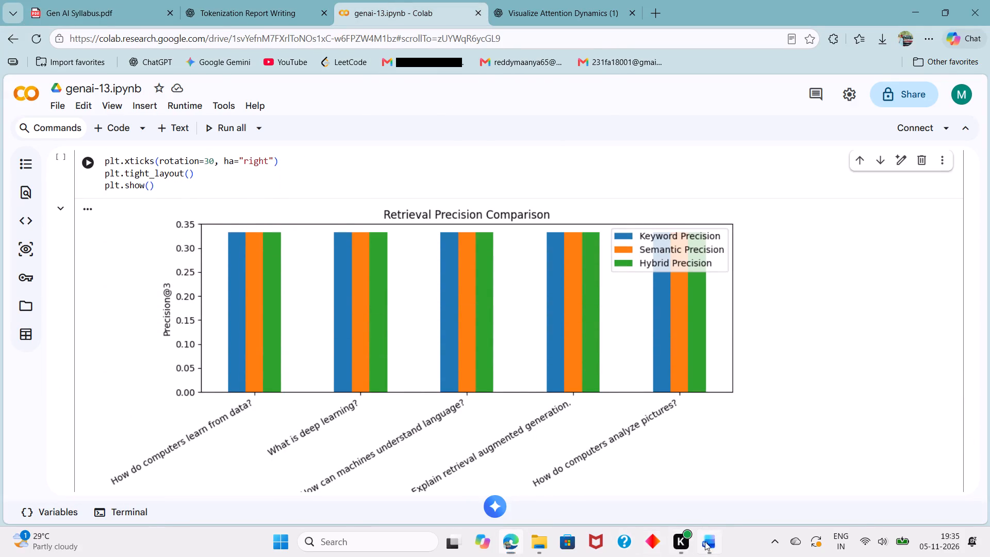
pyautogui.hotkey('ctrl', 'v')
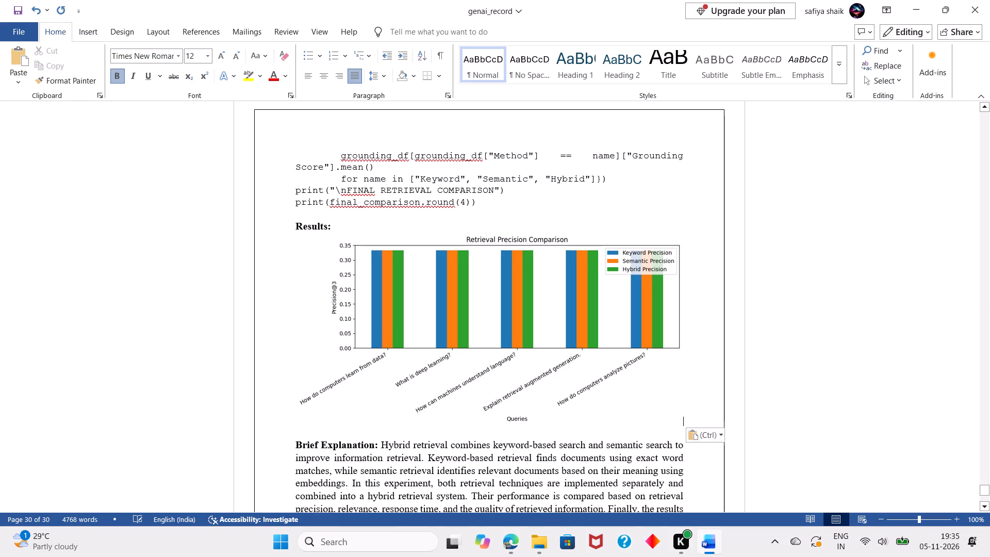
pyautogui.scroll(-1, 433, 298)
# Copy the Retrieval Latency Comparison chart from the genai-13 notebook in Edge and paste it below the precision chart in the Word record.
pyautogui.hotkey('alt', 'Tab')
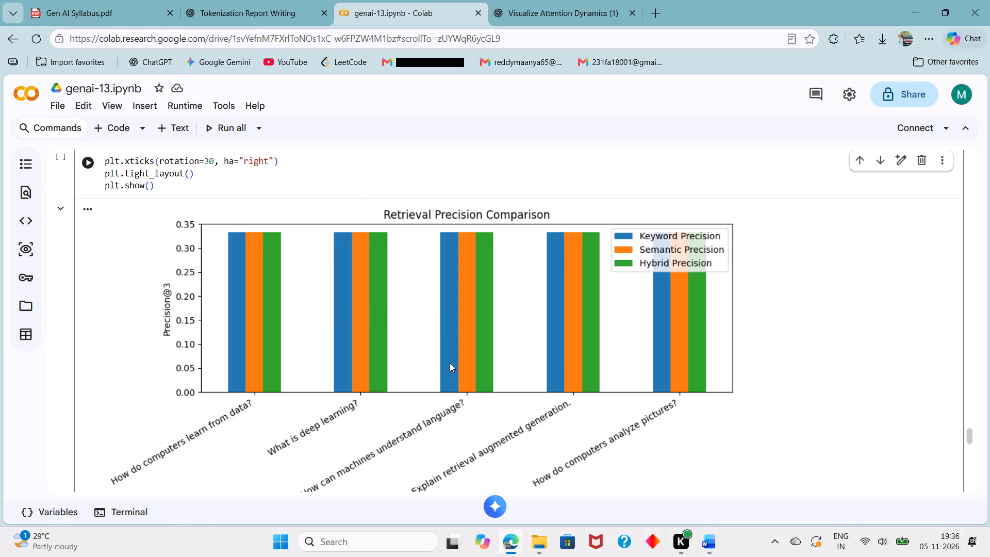
pyautogui.scroll(-6, 458, 398)
pyautogui.rightClick(455, 336)
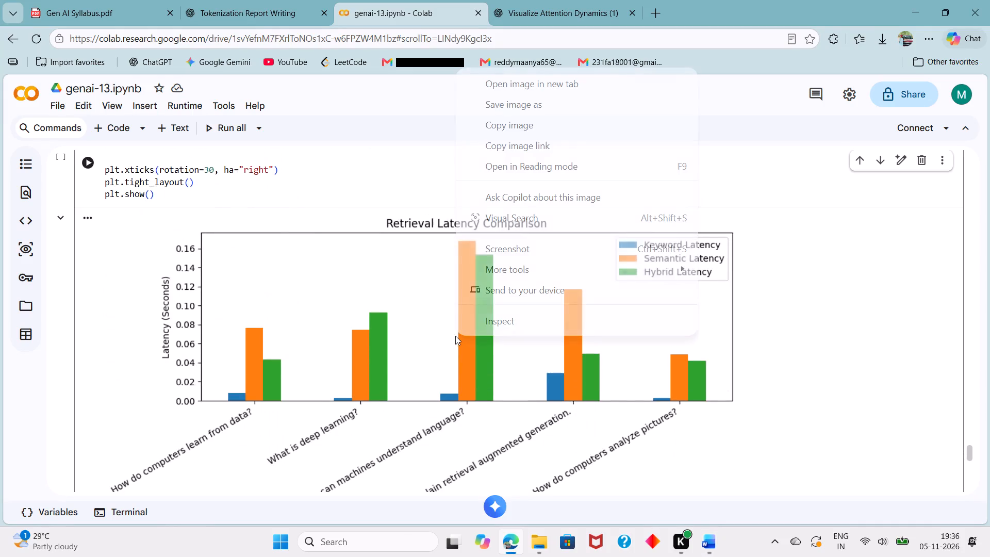
pyautogui.click(522, 125)
pyautogui.hotkey('alt', 'Tab')
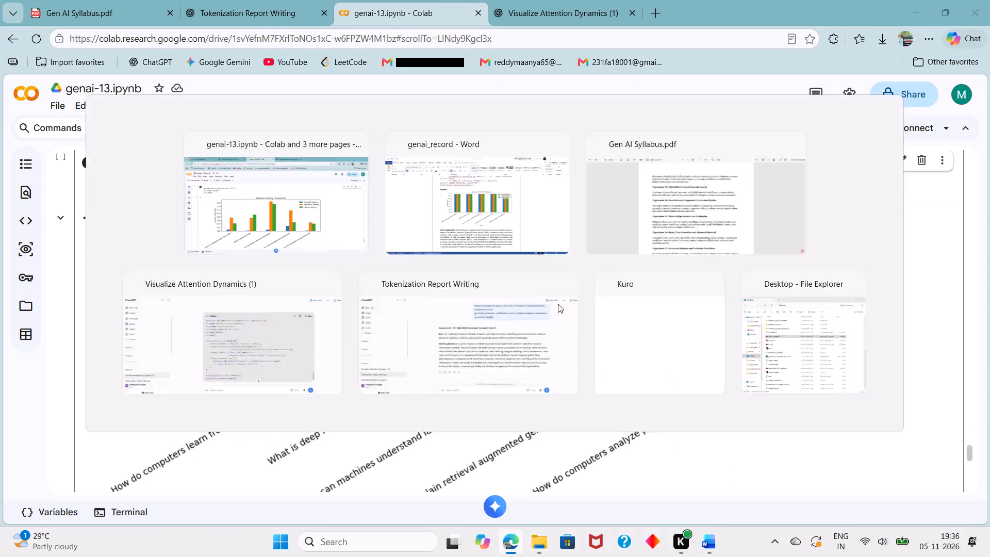
pyautogui.press('Return')
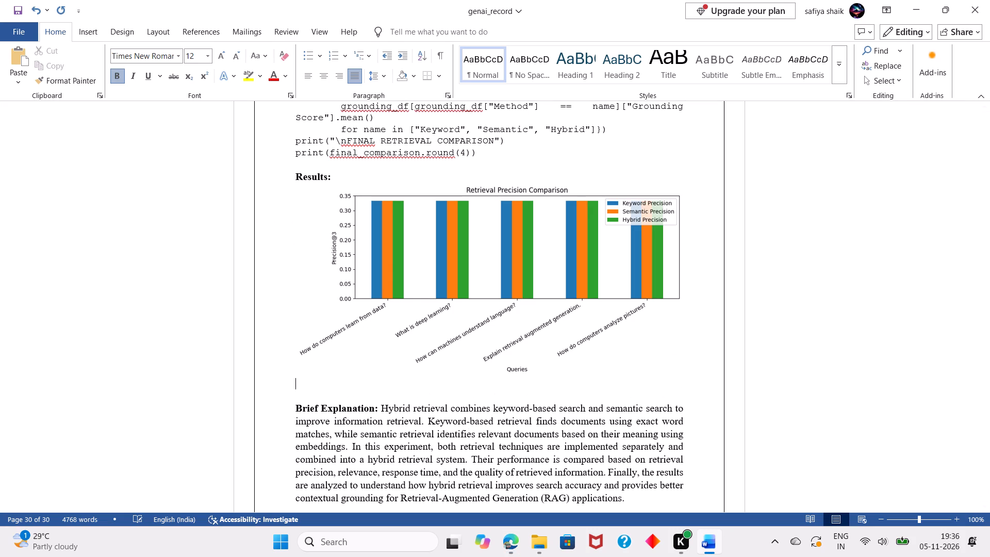
pyautogui.hotkey('ctrl', 'v')
pyautogui.scroll(-3, 547, 365)
pyautogui.scroll(2, 547, 365)
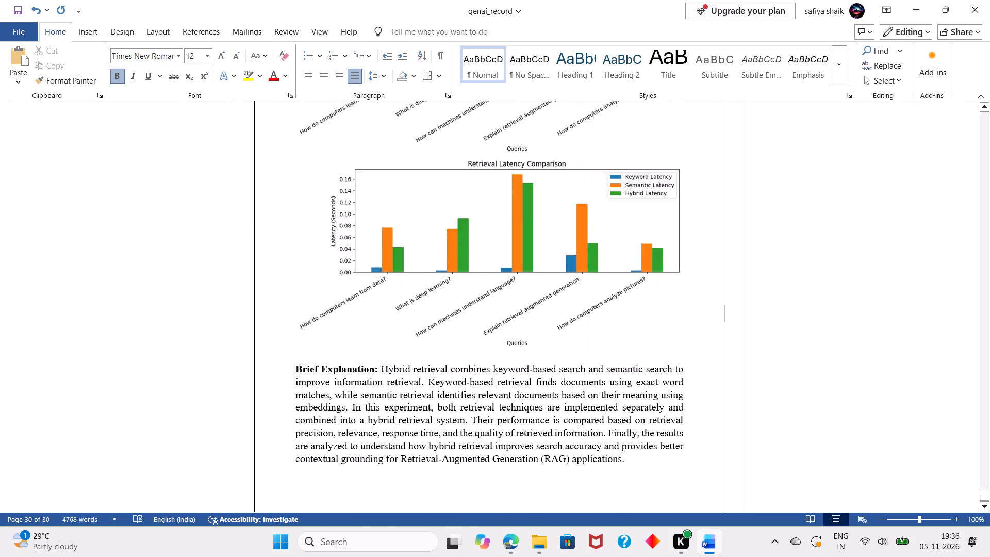
pyautogui.scroll(1, 547, 365)
# Check the notebook's remaining output in Edge, and look through Experiment 10 in the Word record from its heading to its charts.
pyautogui.hotkey('alt', 'Tab')
pyautogui.scroll(-4, 488, 362)
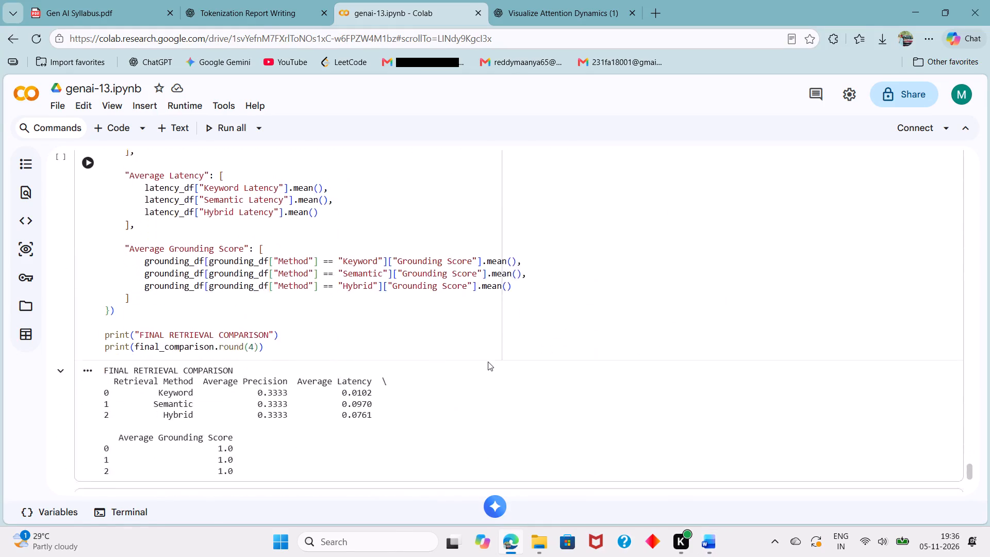
pyautogui.scroll(-2, 488, 362)
pyautogui.scroll(3, 488, 362)
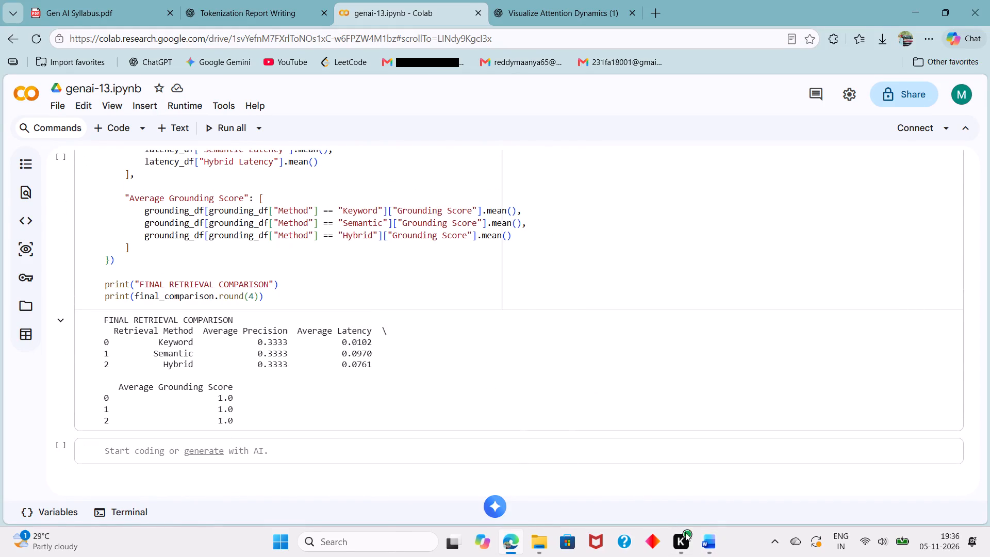
pyautogui.click(701, 542)
pyautogui.scroll(4, 554, 304)
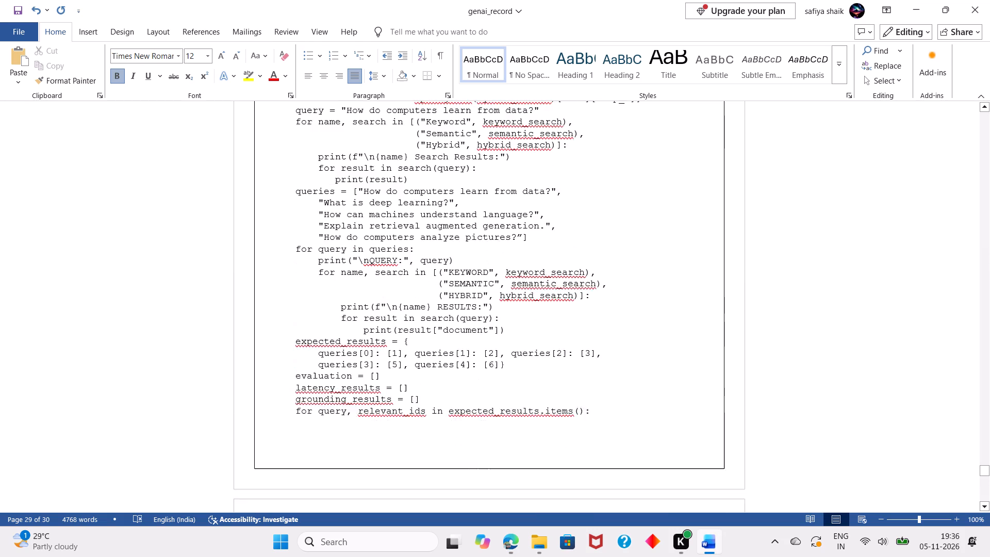
pyautogui.scroll(3, 554, 304)
pyautogui.scroll(-2, 554, 304)
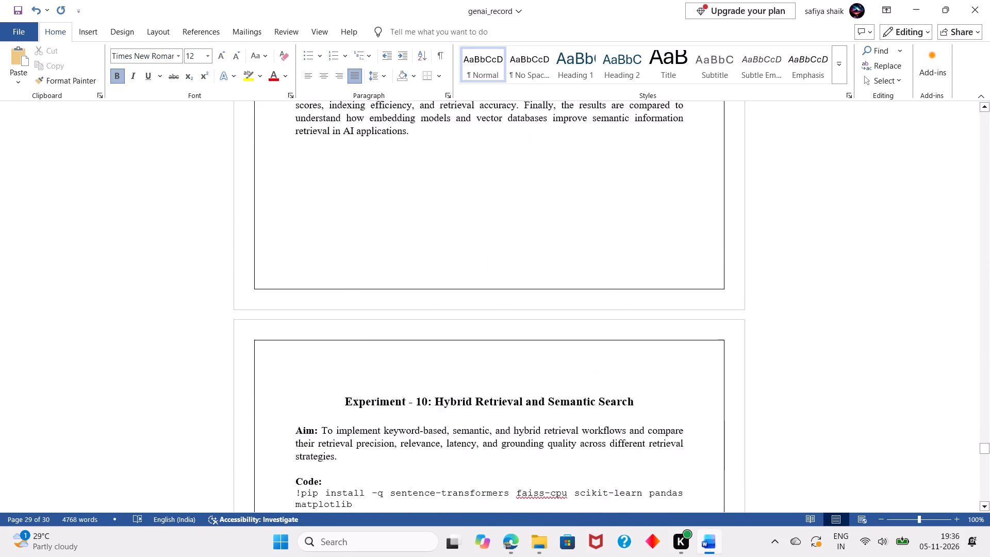
pyautogui.scroll(-1, 554, 304)
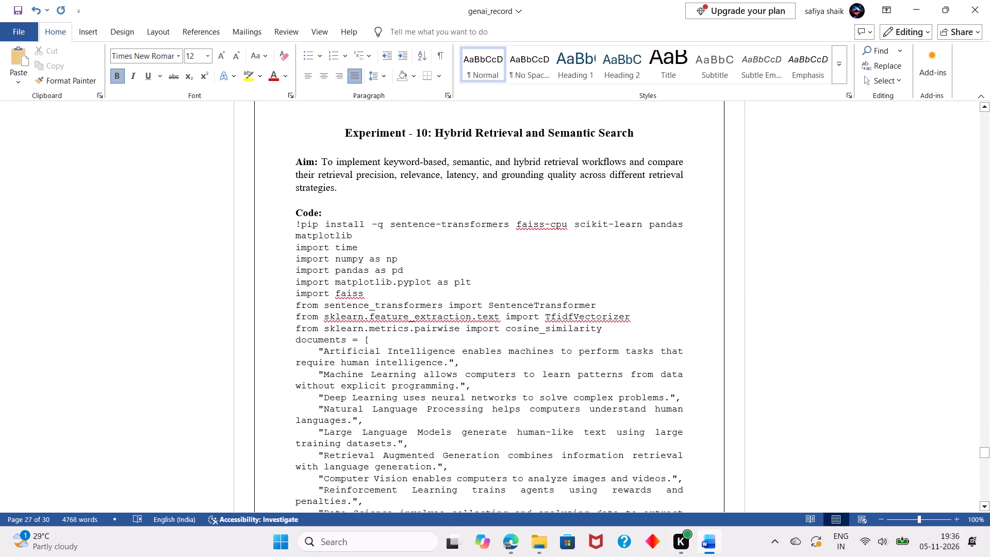
pyautogui.scroll(-13, 554, 304)
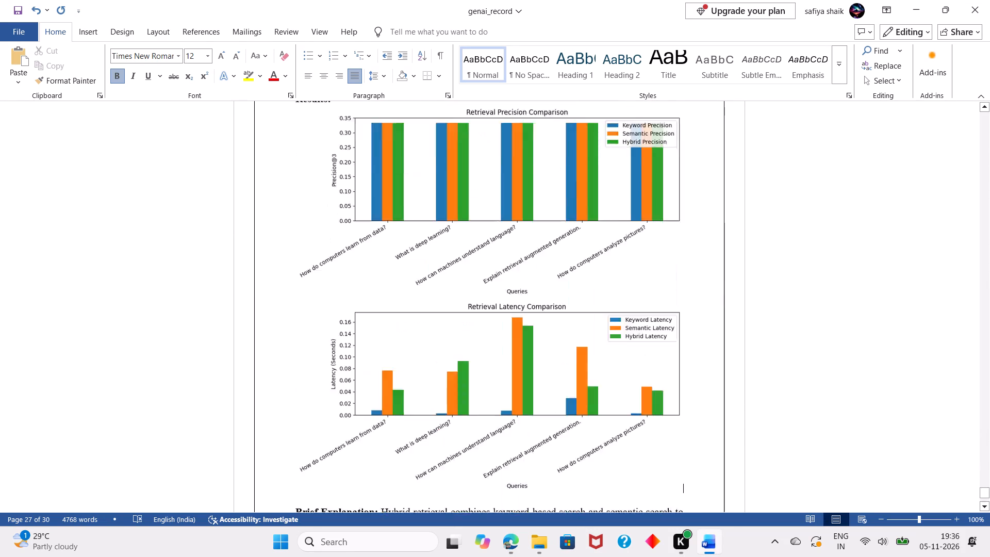
pyautogui.scroll(-2, 554, 304)
# Add two blank lines after Experiment 10's Brief Explanation to start a new page.
pyautogui.click(640, 433)
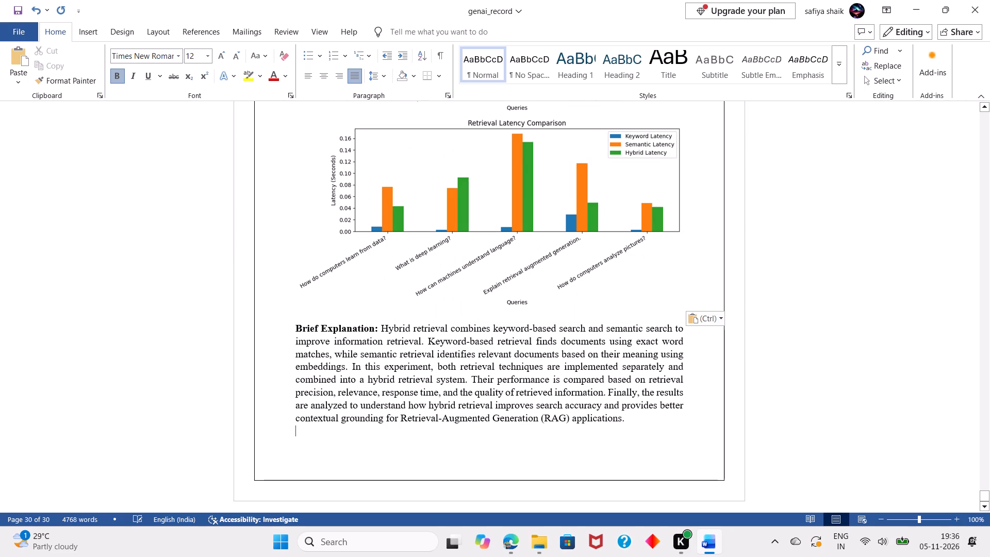
pyautogui.press('Return')
pyautogui.press('Return')
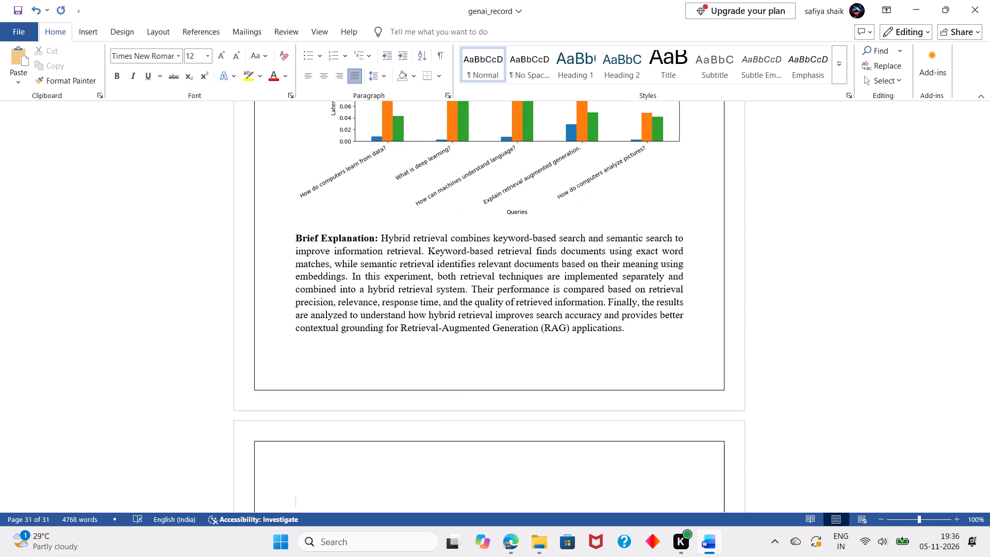
pyautogui.press('Up')
pyautogui.click(507, 548)
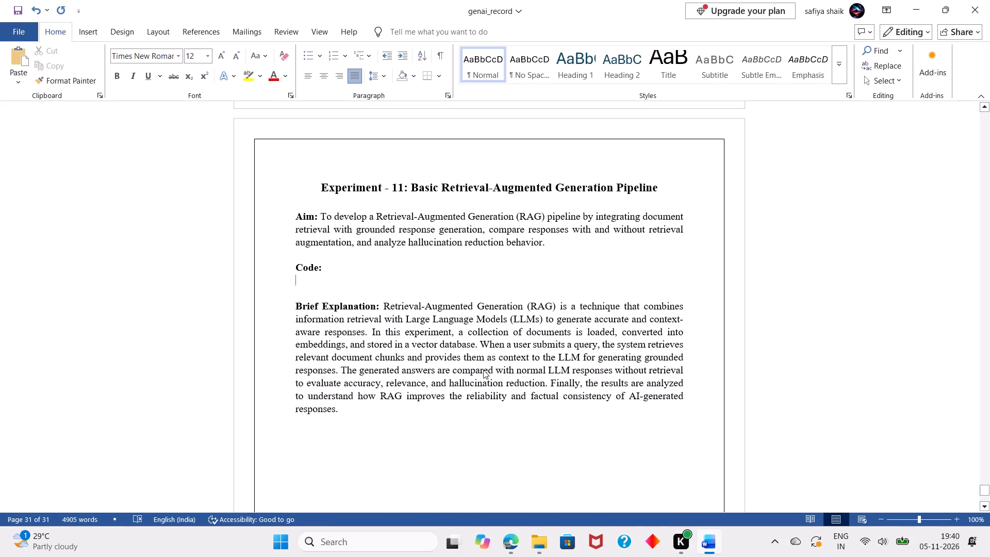
# Set all of Experiment 11's pasted code, from the pip install line to the final plt.show(), in the Courier New font.
pyautogui.scroll(6, 483, 370)
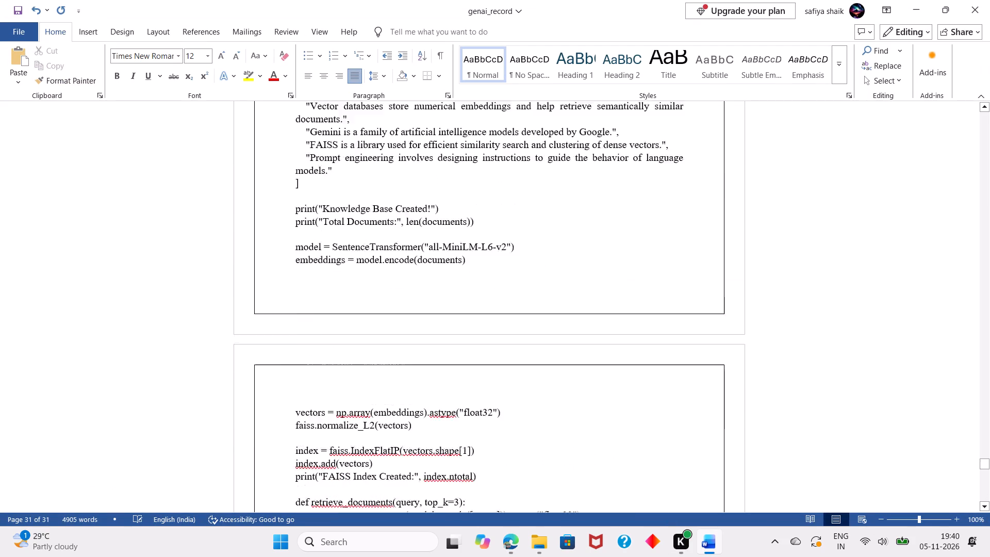
pyautogui.scroll(1, 483, 370)
pyautogui.scroll(-1, 483, 370)
pyautogui.scroll(1, 483, 370)
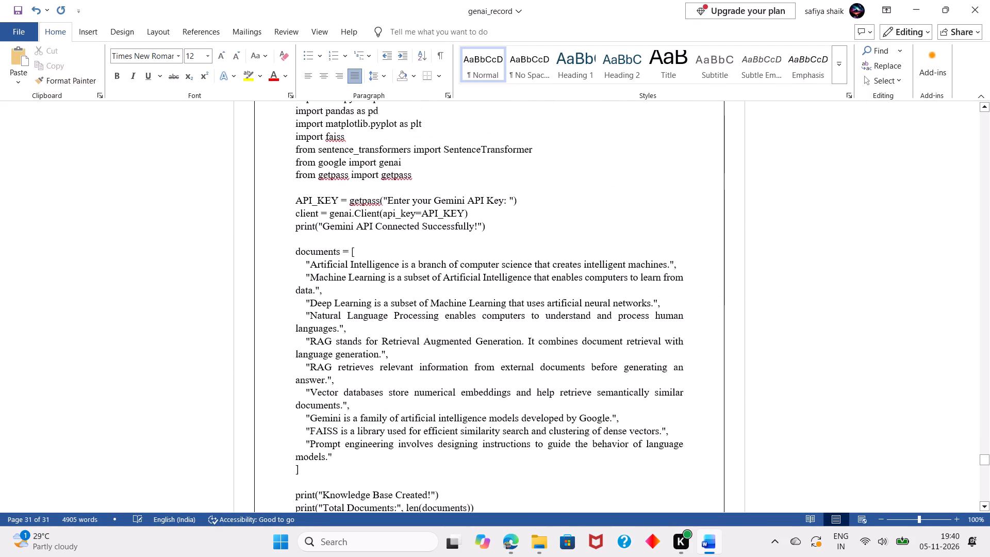
pyautogui.scroll(2, 483, 370)
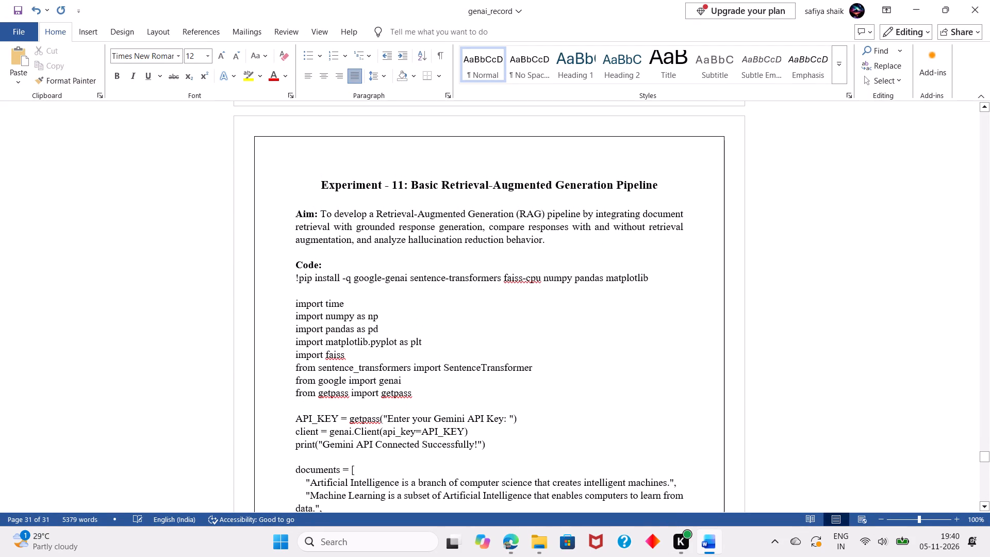
pyautogui.moveTo(293, 278); pyautogui.dragTo(466, 556)
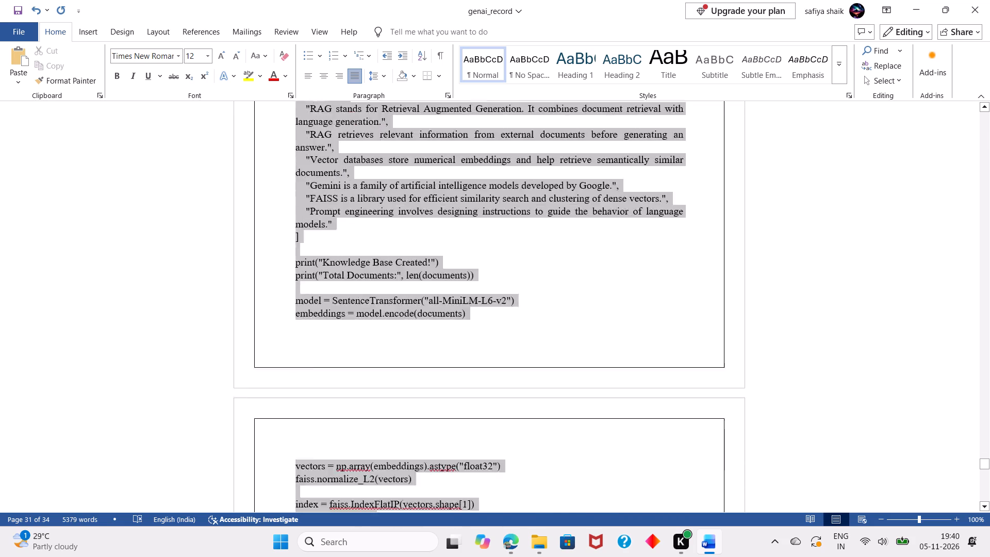
pyautogui.moveTo(466, 556); pyautogui.dragTo(457, 479)
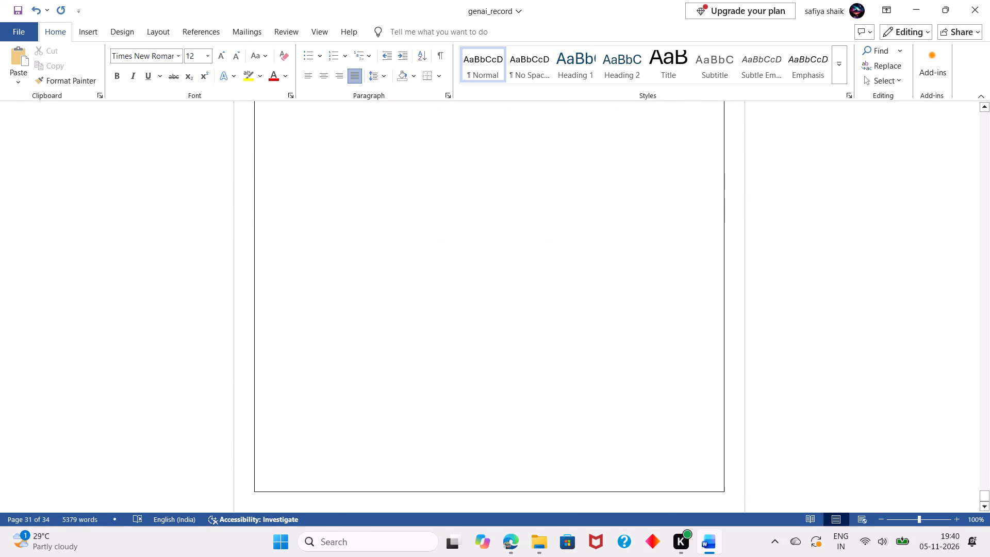
pyautogui.moveTo(457, 479); pyautogui.dragTo(455, 45)
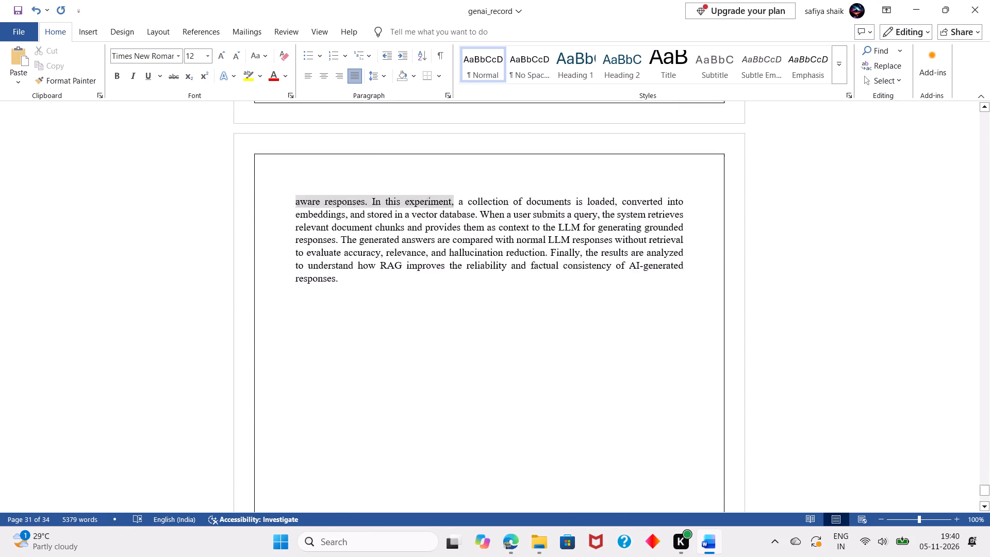
pyautogui.moveTo(455, 45); pyautogui.dragTo(409, 429)
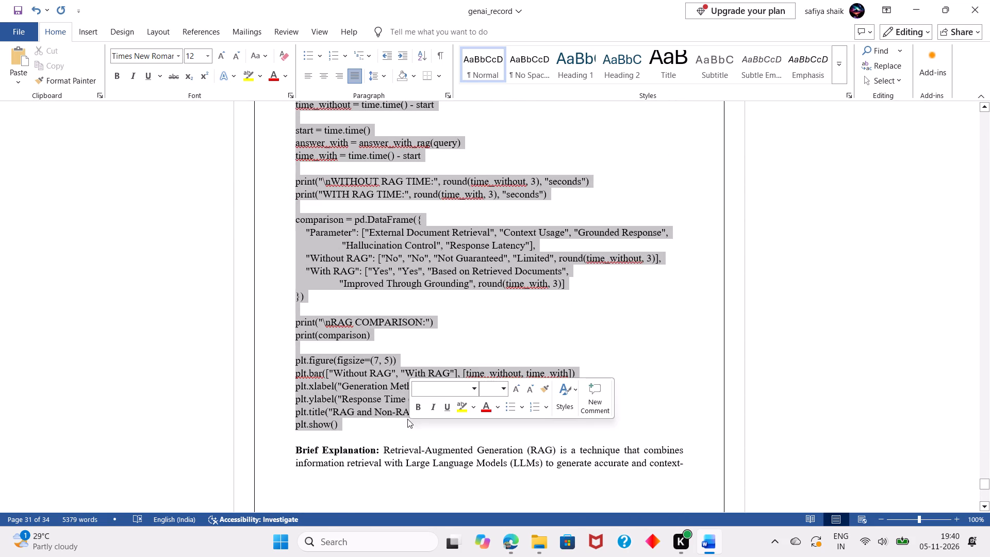
pyautogui.click(181, 58)
pyautogui.click(165, 149)
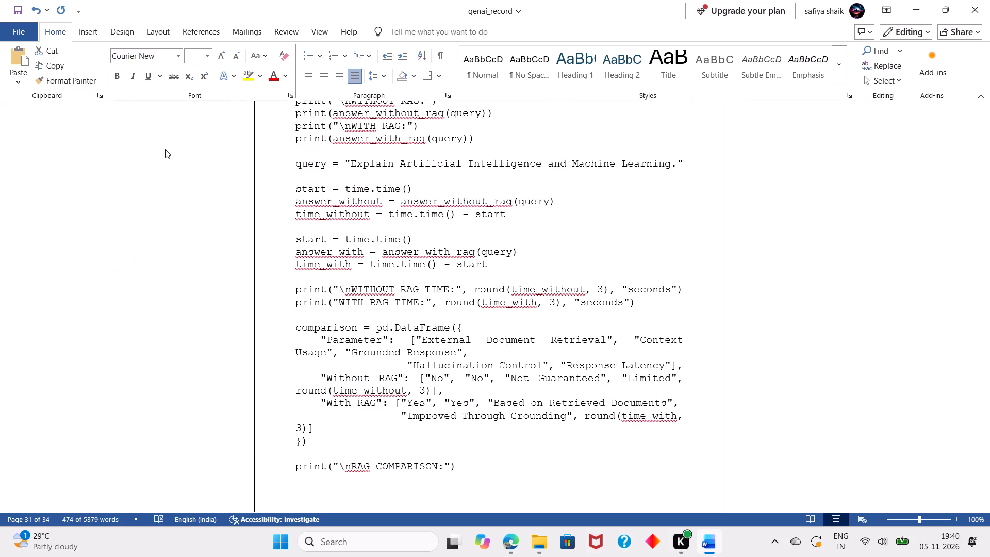
# Set the font size of Experiment 11's selected code to 11.
pyautogui.click(201, 57)
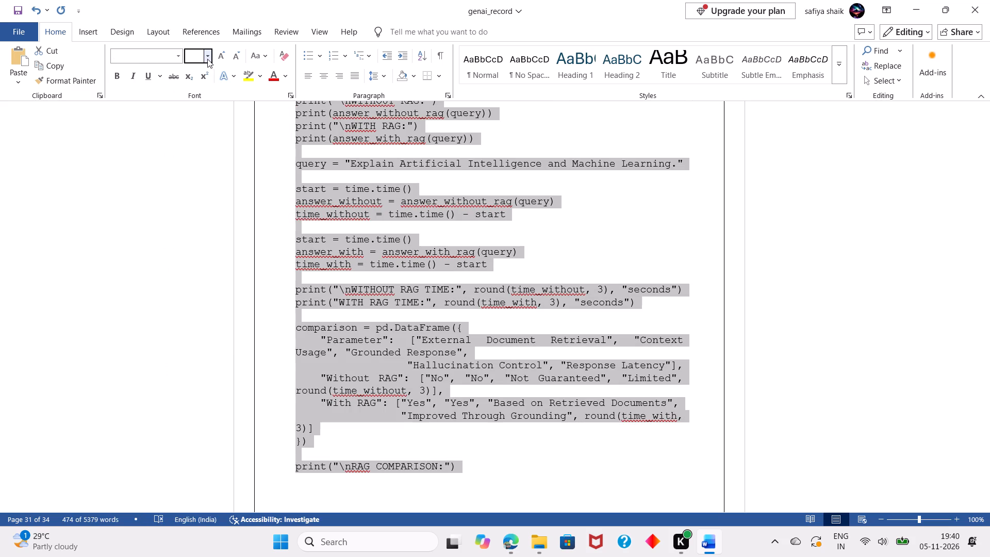
pyautogui.click(207, 59)
pyautogui.click(192, 117)
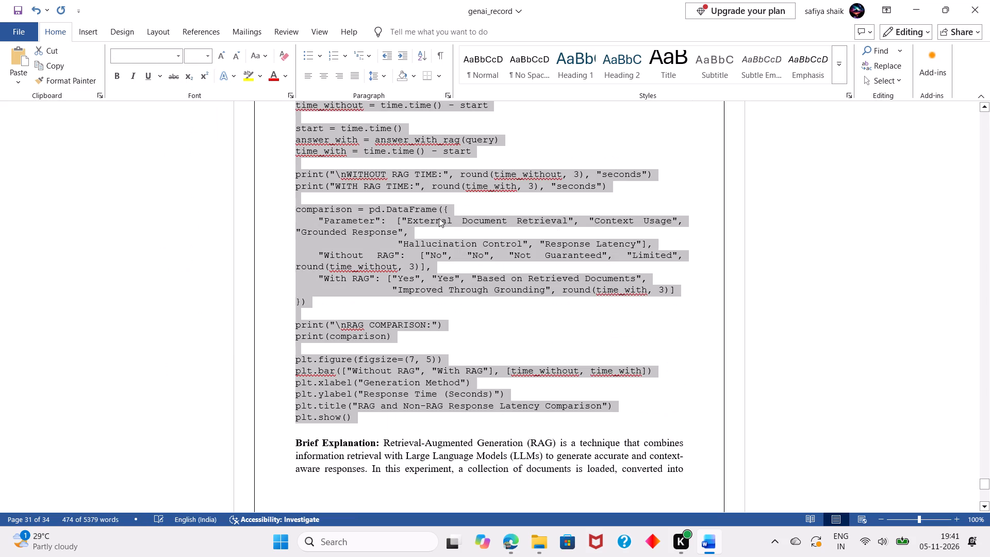
pyautogui.click(440, 220)
# Delete the blank lines before "import time", "API_KEY" and "documents = [" at the start of Experiment 11's code.
pyautogui.scroll(7, 440, 220)
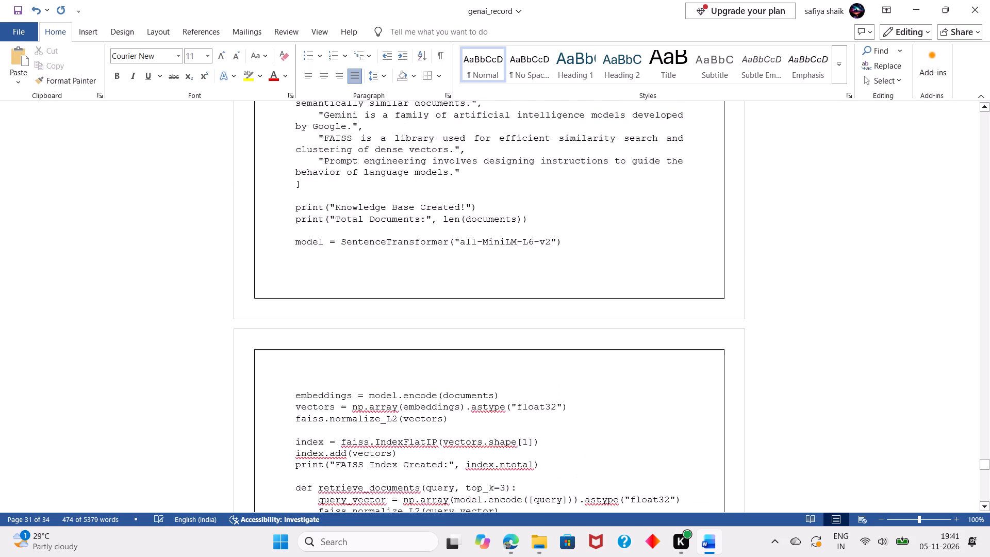
pyautogui.scroll(2, 440, 220)
pyautogui.scroll(-1, 440, 216)
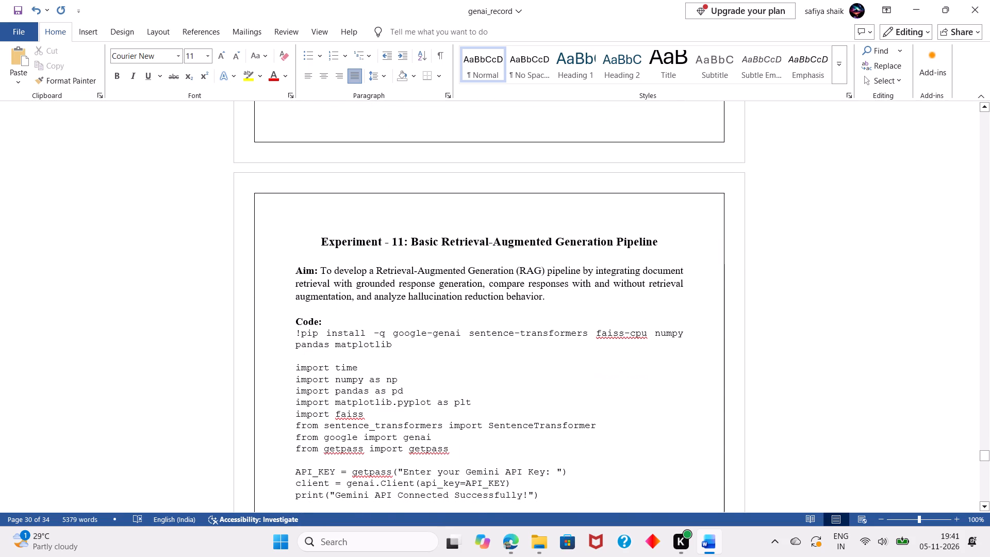
pyautogui.click(300, 357)
pyautogui.press('BackSpace')
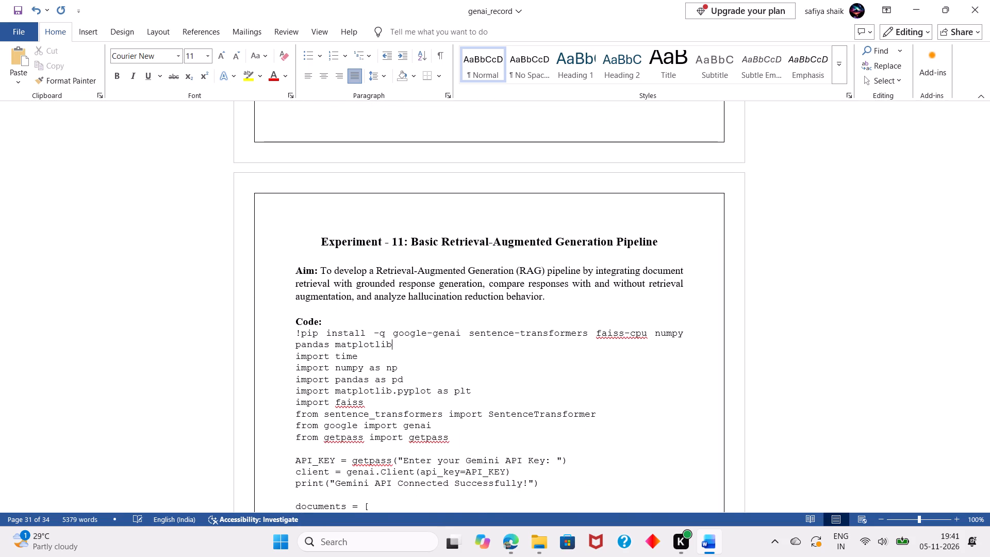
pyautogui.scroll(-1, 300, 357)
pyautogui.click(304, 375)
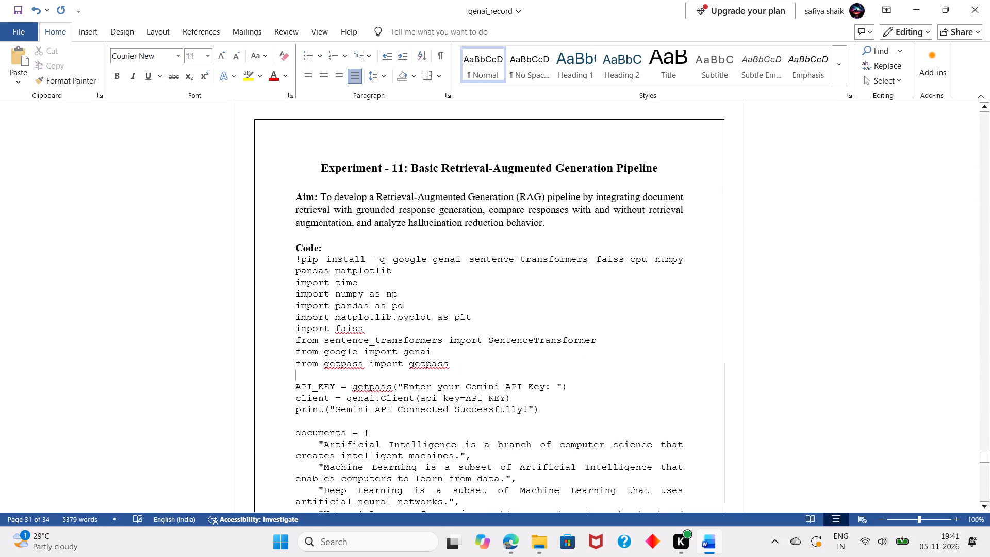
pyautogui.press('BackSpace')
pyautogui.scroll(-1, 304, 375)
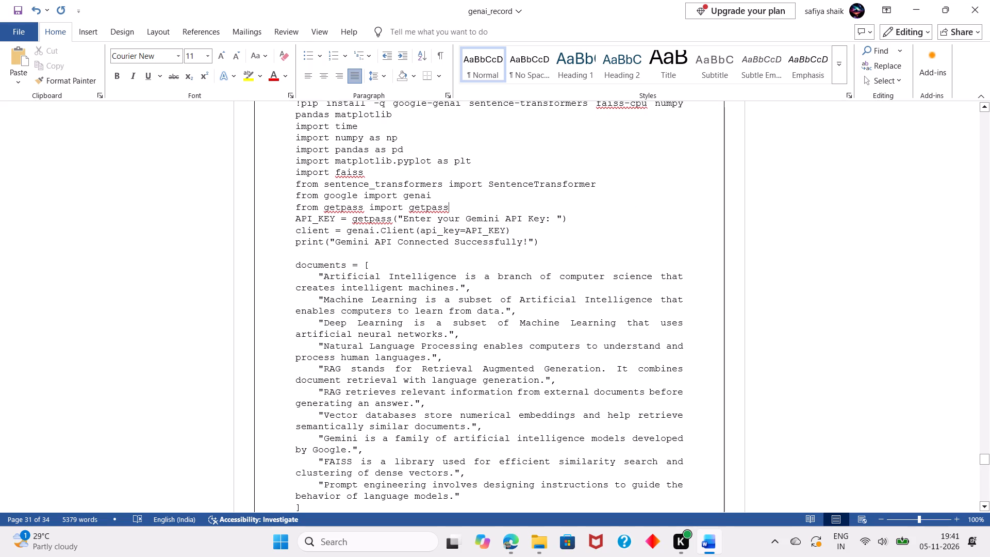
pyautogui.click(302, 261)
pyautogui.press('Up')
pyautogui.press('BackSpace')
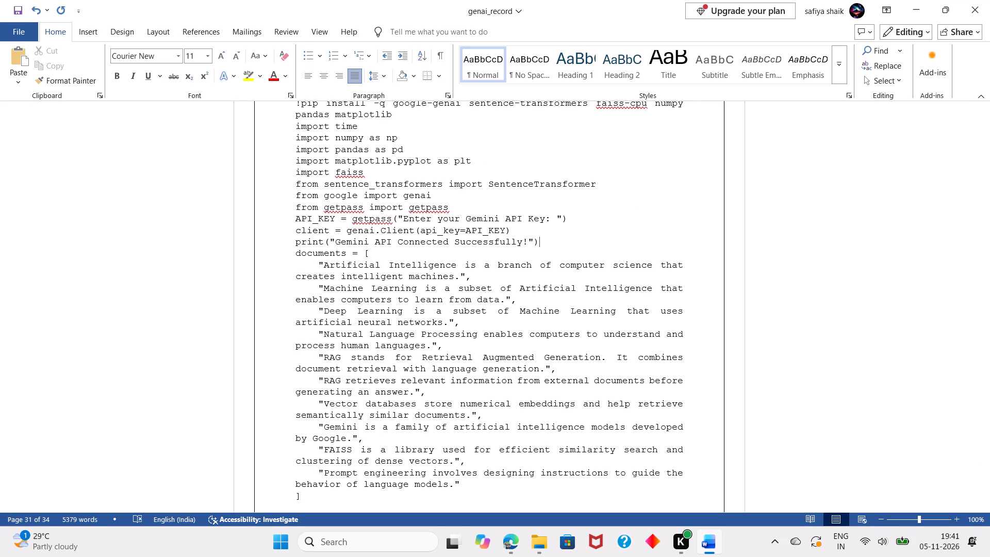
# Join the documents list's closing bracket to its last entry and delete the blank lines down to the "index = faiss.IndexFlatIP" line.
pyautogui.scroll(-1, 302, 261)
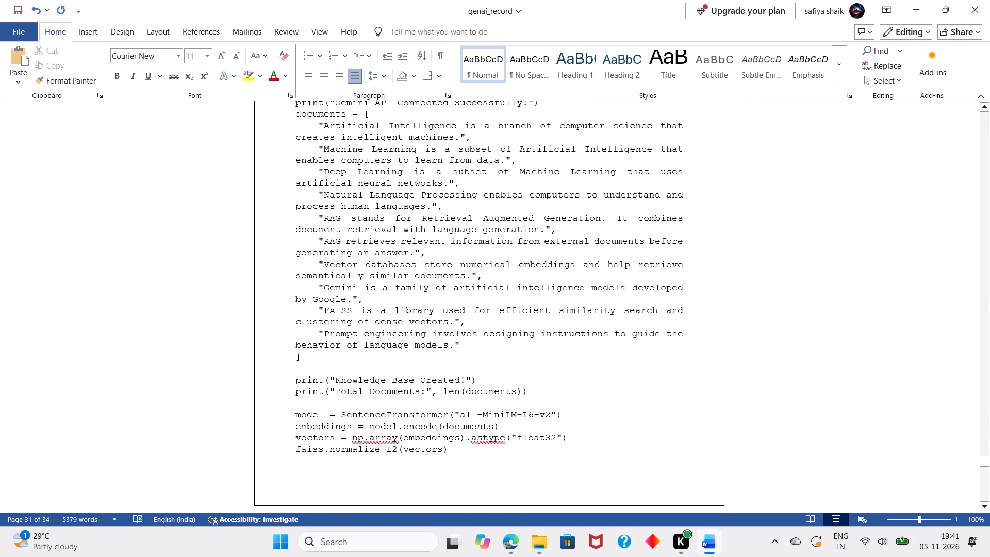
pyautogui.click(296, 357)
pyautogui.press('BackSpace')
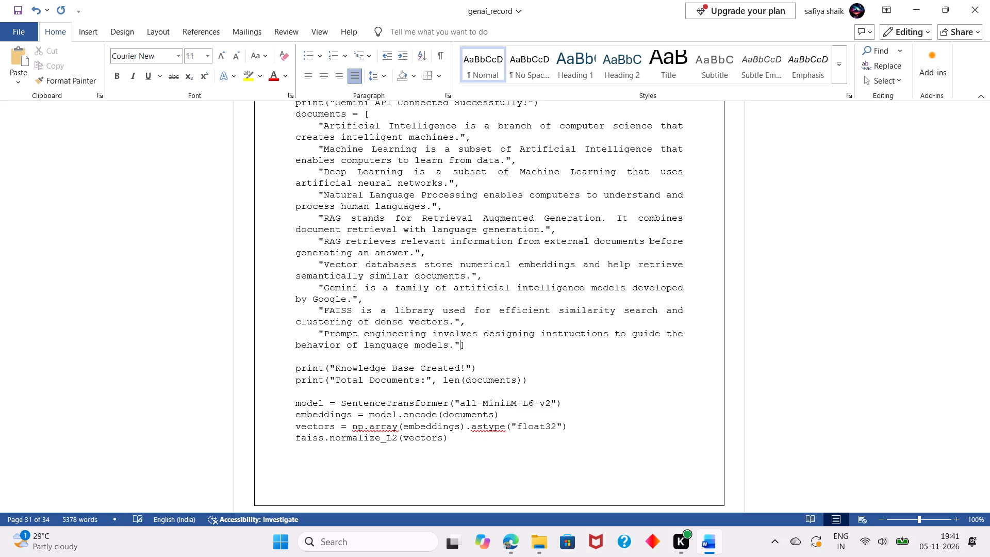
pyautogui.press('Down')
pyautogui.press('BackSpace')
pyautogui.press('Down')
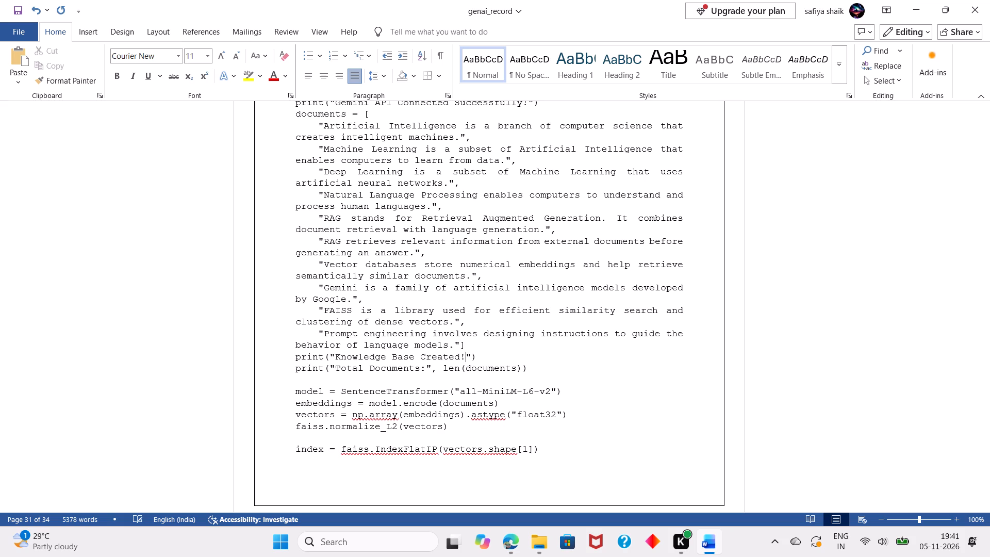
pyautogui.press('Down')
pyautogui.press('Down')
pyautogui.press('BackSpace')
pyautogui.press('Down')
pyautogui.press('Down')
pyautogui.press('Down')
pyautogui.press('Down')
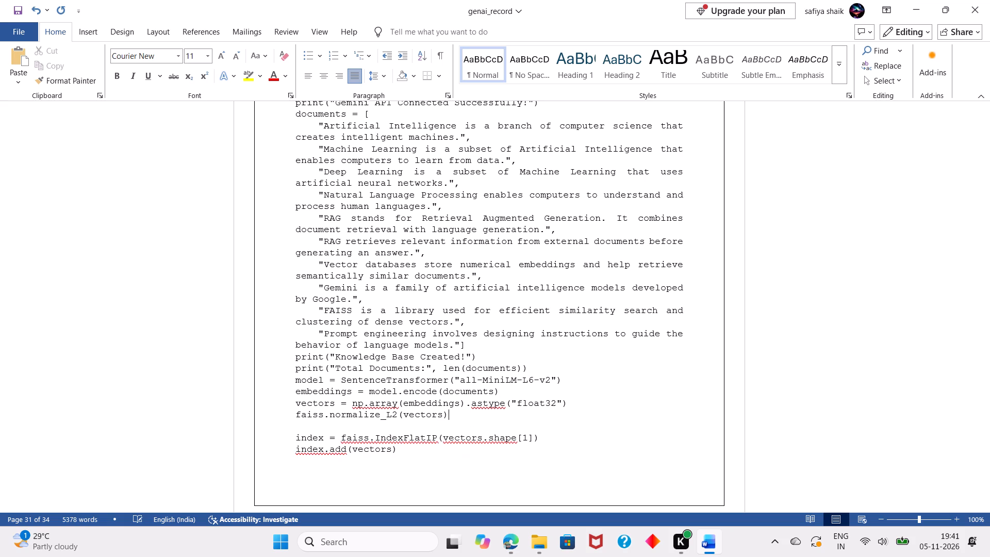
pyautogui.press('Down')
pyautogui.press('BackSpace')
pyautogui.press('Down')
# Delete the blank line before "def retrieve_documents", keeping that definition on its own line after the "FAISS Index Created" print.
pyautogui.scroll(-1, 296, 357)
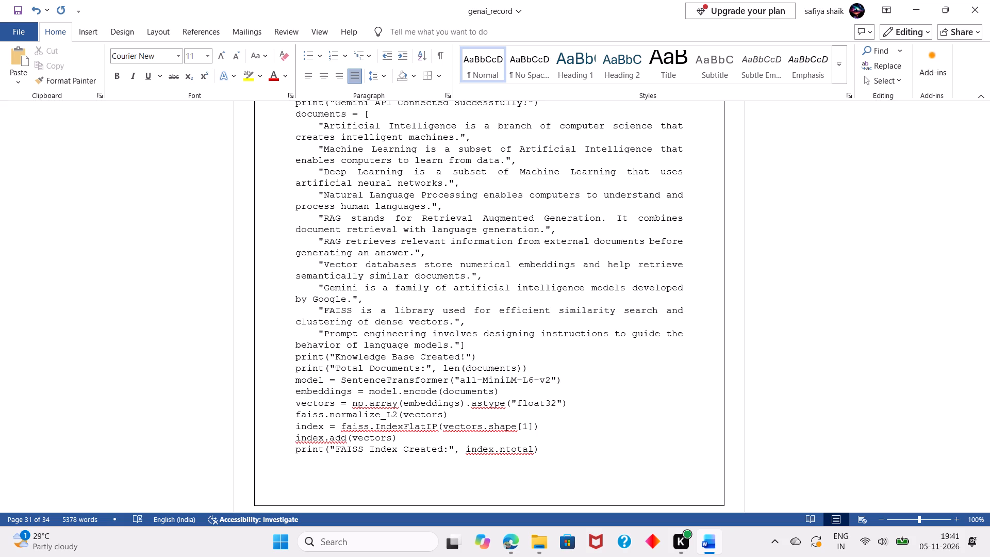
pyautogui.scroll(-2, 296, 357)
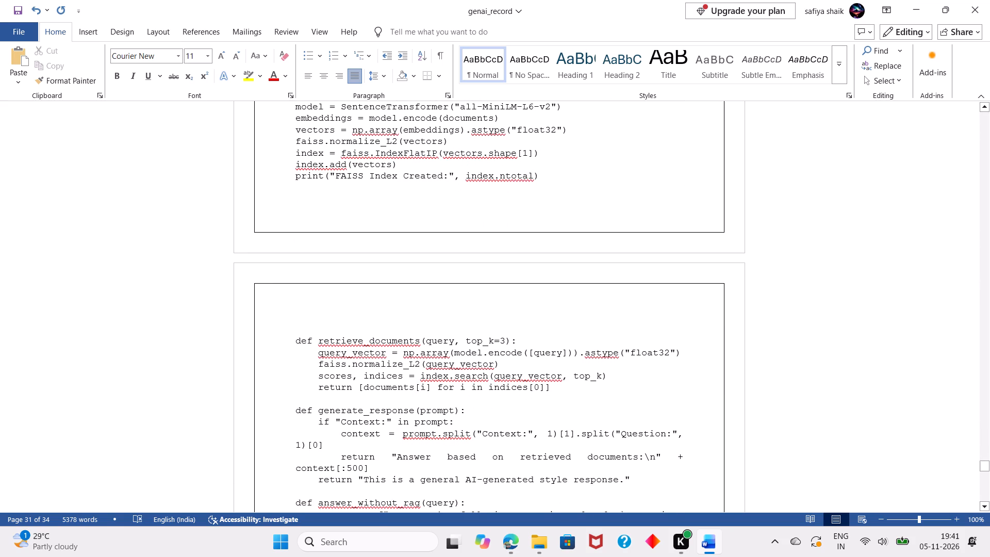
pyautogui.click(295, 338)
pyautogui.press('BackSpace')
pyautogui.press('BackSpace')
pyautogui.press('Return')
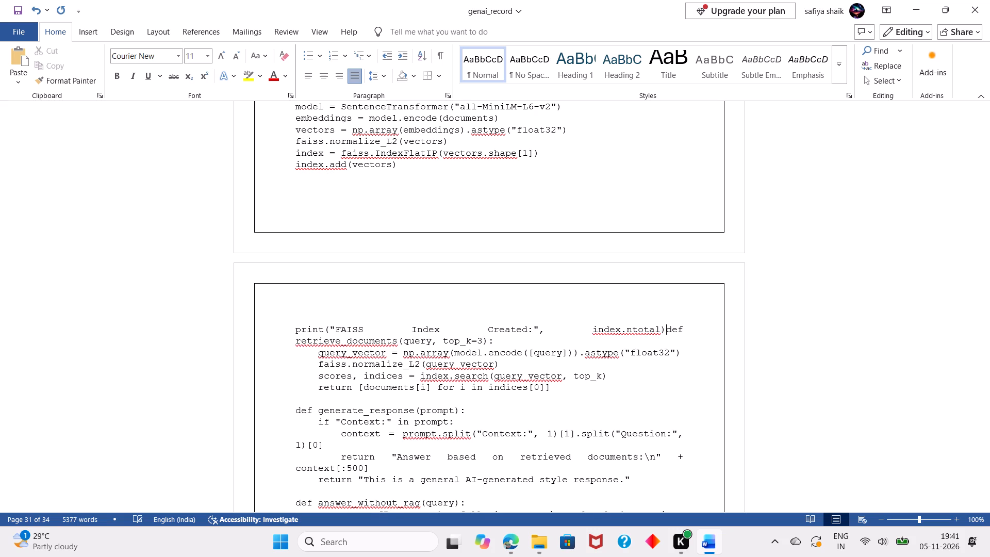
pyautogui.click(295, 338)
# Delete the blank lines before the generate_response, answer_without_rag and answer_with_rag function definitions.
pyautogui.scroll(-1, 295, 338)
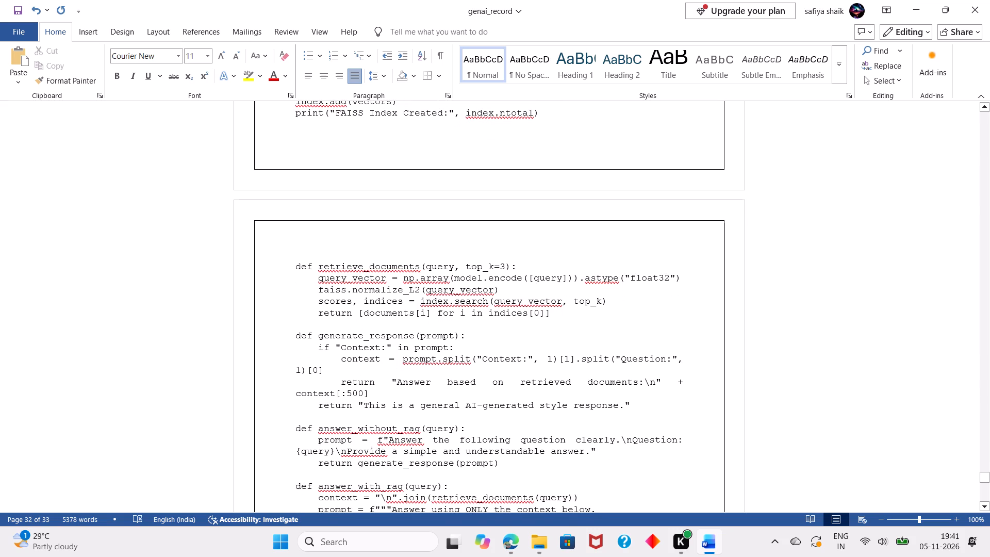
pyautogui.click(337, 327)
pyautogui.press('BackSpace')
pyautogui.press('Down')
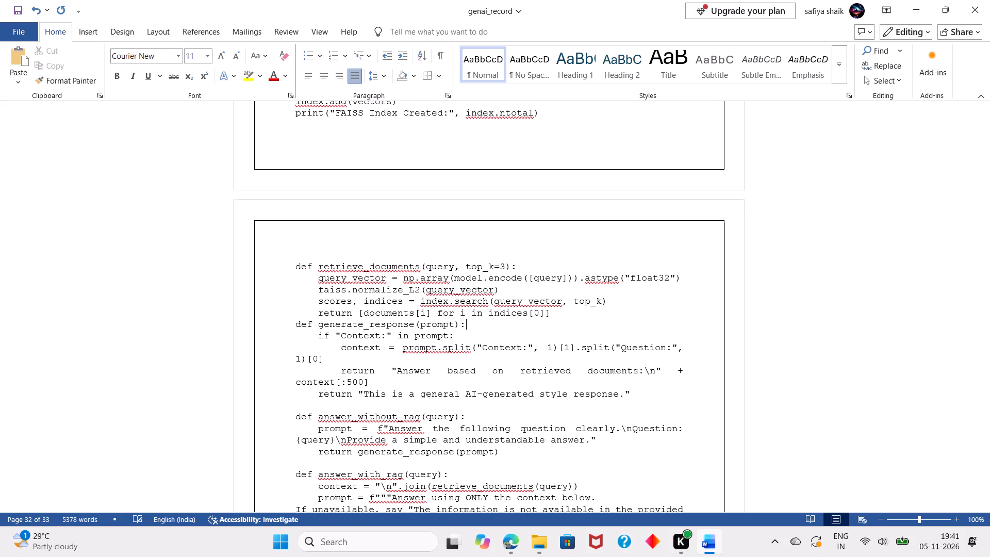
pyautogui.press('Down')
pyautogui.press('Down')
pyautogui.press('Down')
pyautogui.press('Down')
pyautogui.press('Down')
pyautogui.press('Down')
pyautogui.press('Down')
pyautogui.press('BackSpace')
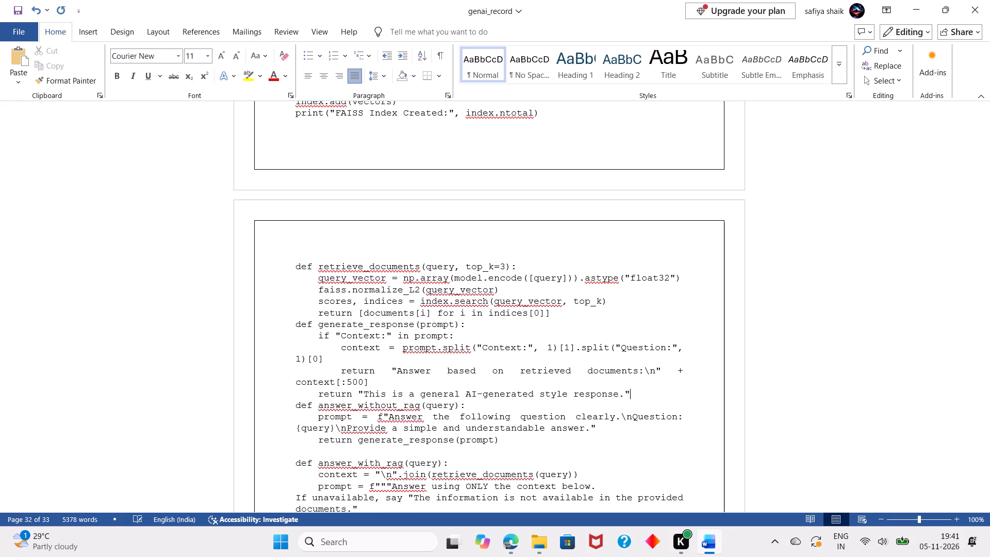
pyautogui.press('Down')
pyautogui.press('Down')
pyautogui.press('Down')
pyautogui.press('Down')
pyautogui.press('Down')
pyautogui.press('BackSpace')
# Delete the blank lines before the queries on Machine Learning, Retrieval Augmented Generation, and the Machine Learning versus Deep Learning difference.
pyautogui.scroll(-2, 337, 327)
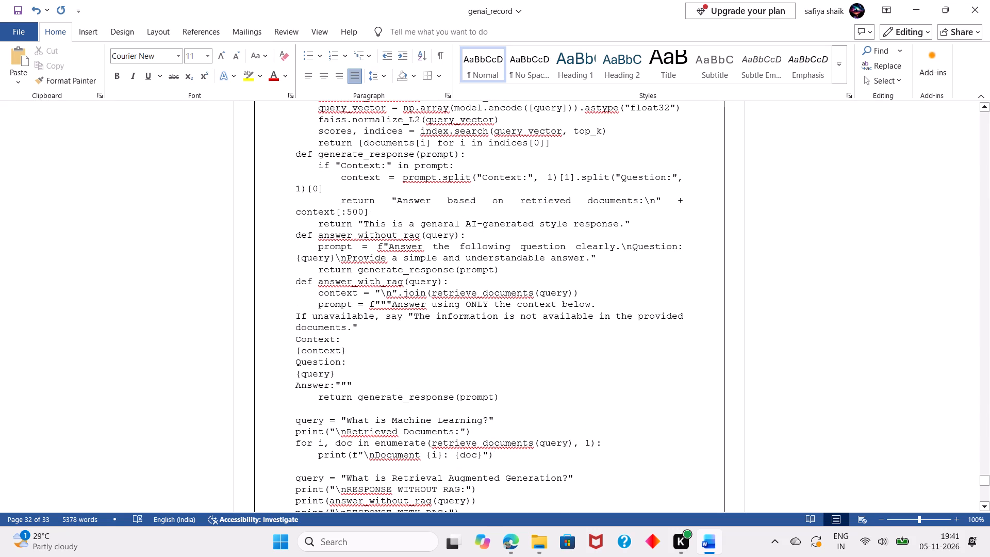
pyautogui.scroll(-2, 337, 327)
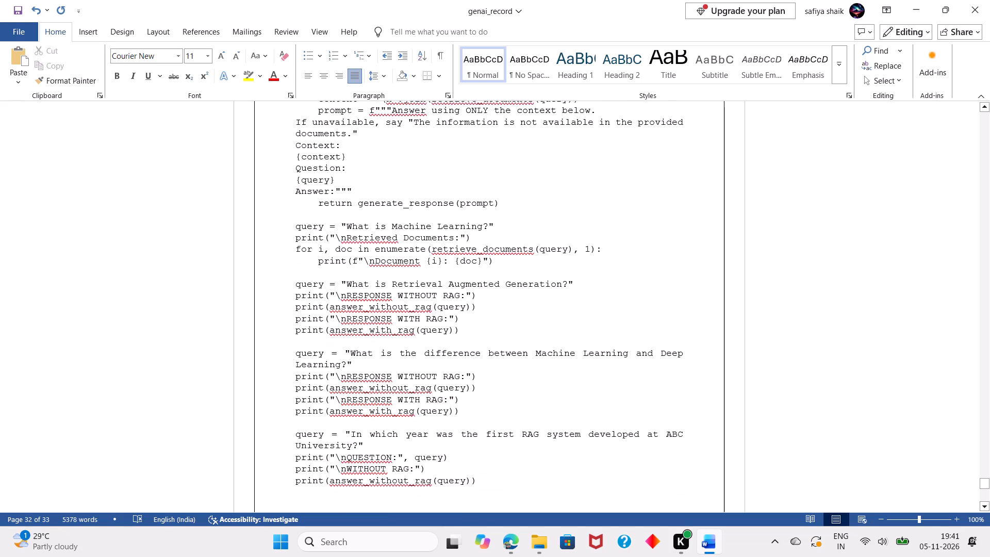
pyautogui.click(356, 215)
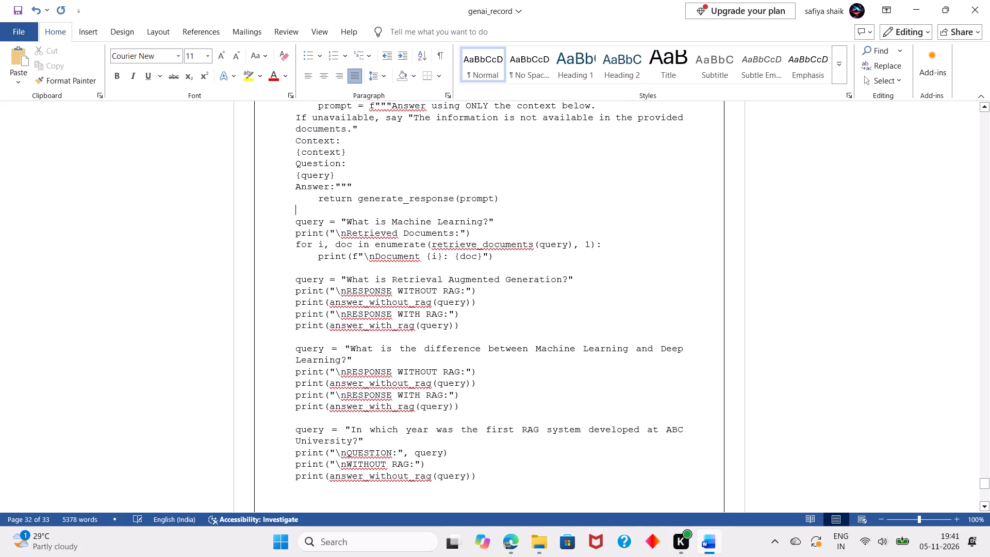
pyautogui.press('BackSpace')
pyautogui.press('Down')
pyautogui.press('Down')
pyautogui.press('Down')
pyautogui.press('Down')
pyautogui.press('Down')
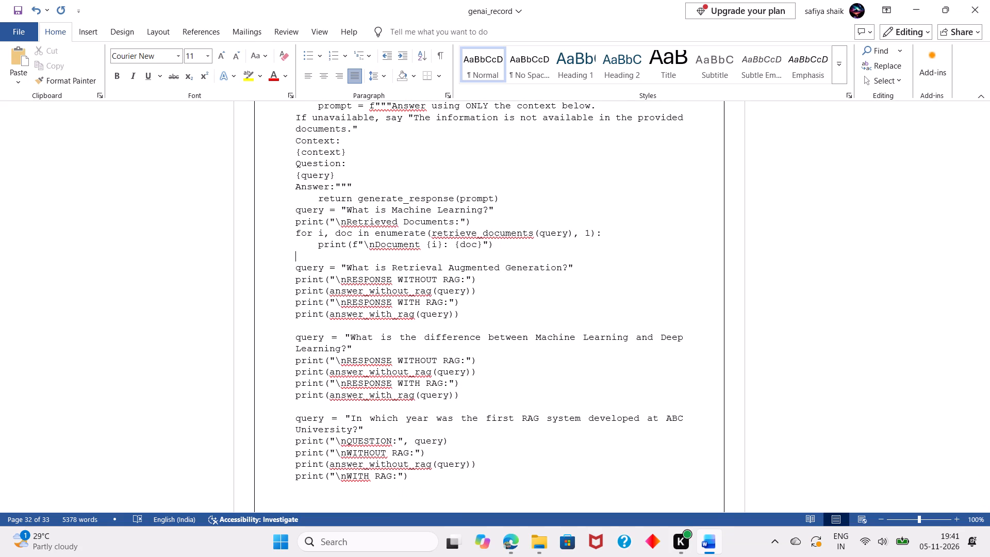
pyautogui.press('BackSpace')
pyautogui.press('Down')
pyautogui.press('Down')
pyautogui.press('Down')
pyautogui.press('Down')
pyautogui.press('Down')
pyautogui.press('Down')
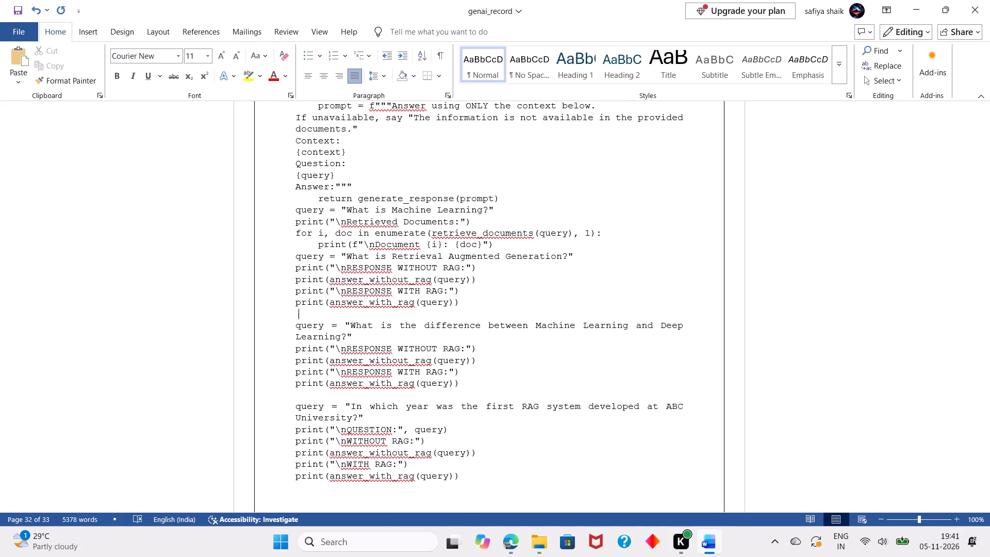
pyautogui.press('BackSpace')
# Delete the blank lines before the ABC University query and the "Explain Artificial Intelligence and Machine Learning." query.
pyautogui.press('Down')
pyautogui.press('Down')
pyautogui.press('Down')
pyautogui.press('Down')
pyautogui.press('Down')
pyautogui.press('Down')
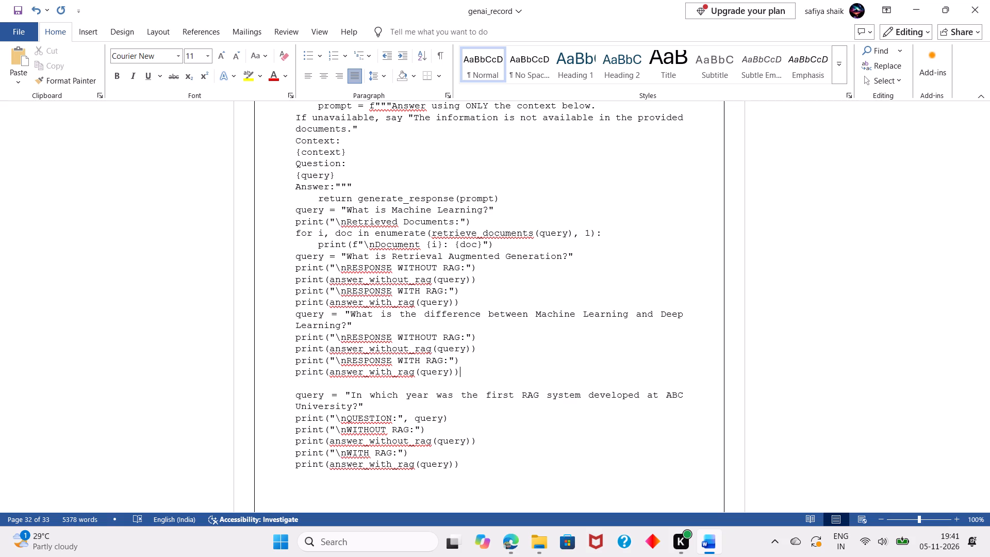
pyautogui.press('Down')
pyautogui.press('BackSpace')
pyautogui.press('Down')
pyautogui.press('Down')
pyautogui.press('Down')
pyautogui.press('Down')
pyautogui.press('Down')
pyautogui.press('Down')
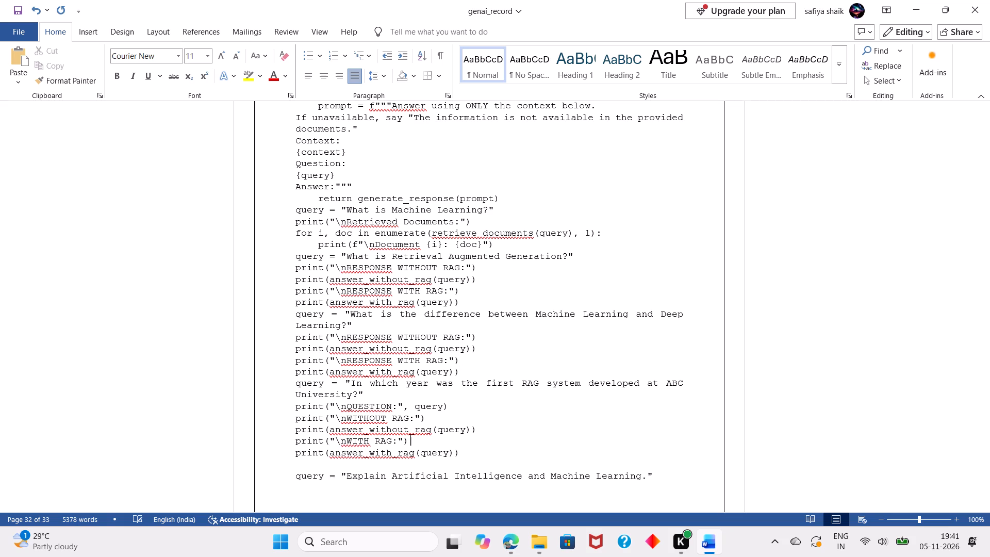
pyautogui.press('Down')
pyautogui.press('Down')
pyautogui.press('BackSpace')
# Delete the blank lines around the response timing code, from the first "start = time.time()" through "comparison = pd.DataFrame({".
pyautogui.scroll(-2, 356, 215)
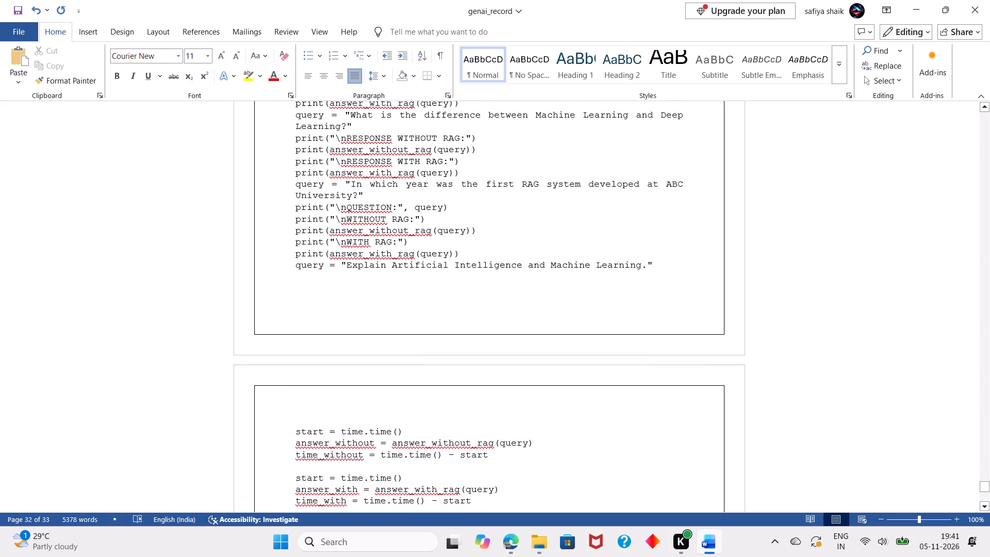
pyautogui.click(295, 424)
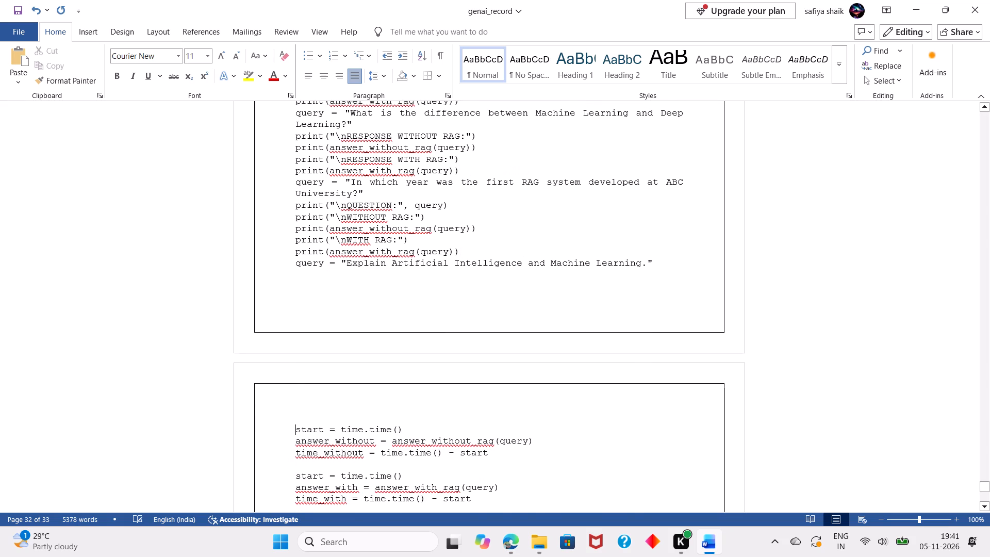
pyautogui.press('BackSpace')
pyautogui.scroll(-2, 295, 424)
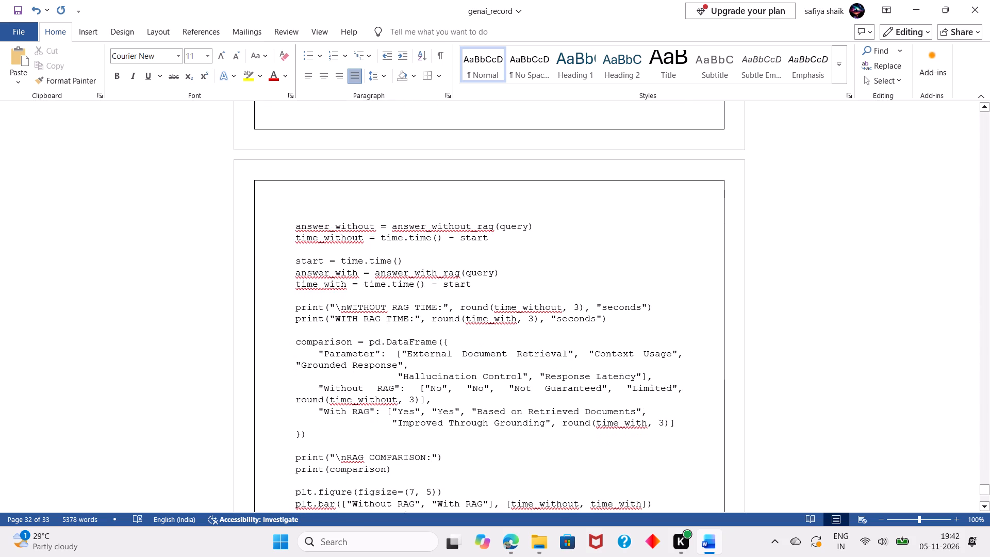
pyautogui.click(336, 249)
pyautogui.press('BackSpace')
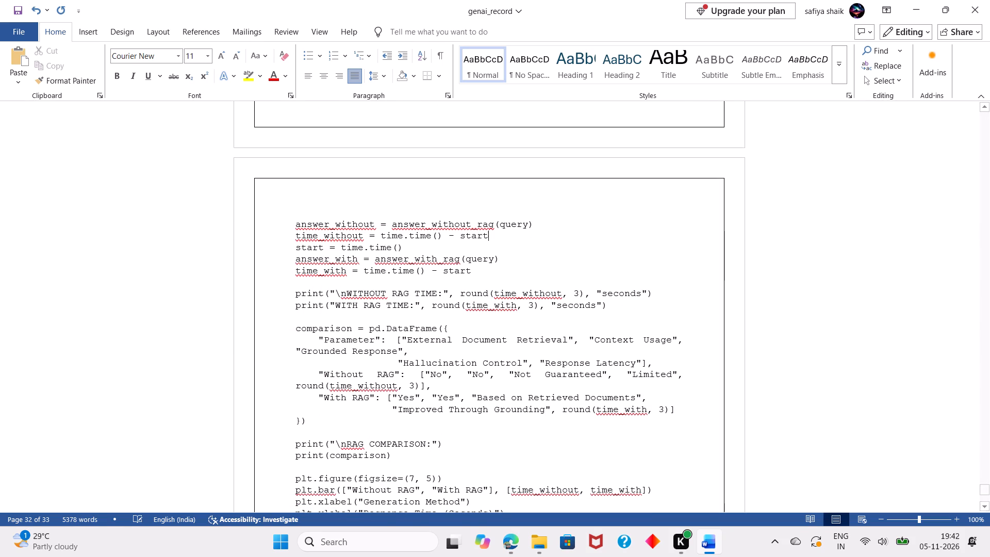
pyautogui.press('Down')
pyautogui.press('Down')
pyautogui.press('Down')
pyautogui.press('Down')
pyautogui.press('BackSpace')
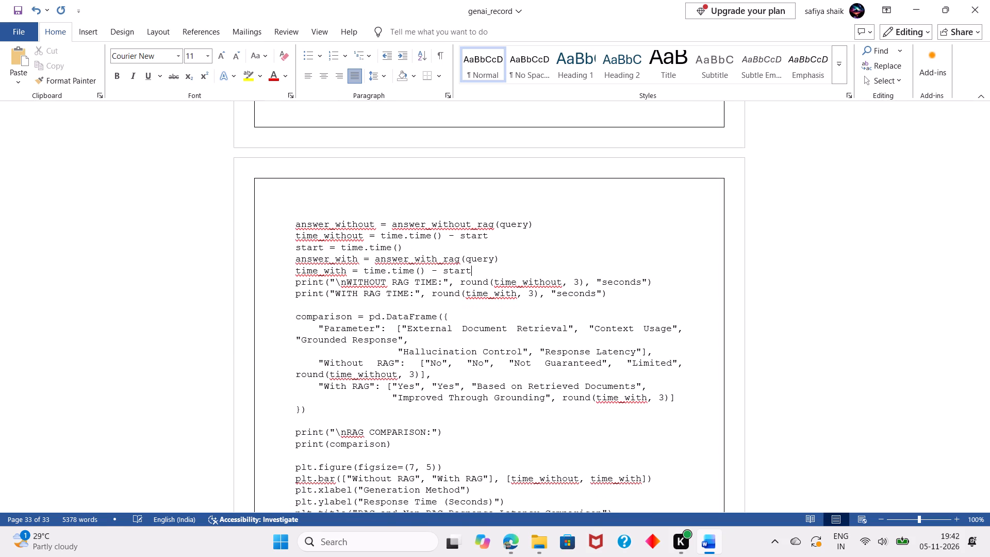
pyautogui.press('Down')
pyautogui.press('Down')
pyautogui.press('Down')
pyautogui.press('BackSpace')
# Join the comparison DataFrame's closing "})" to the end of its "With RAG" entry.
pyautogui.press('Down')
pyautogui.press('Down')
pyautogui.press('Down')
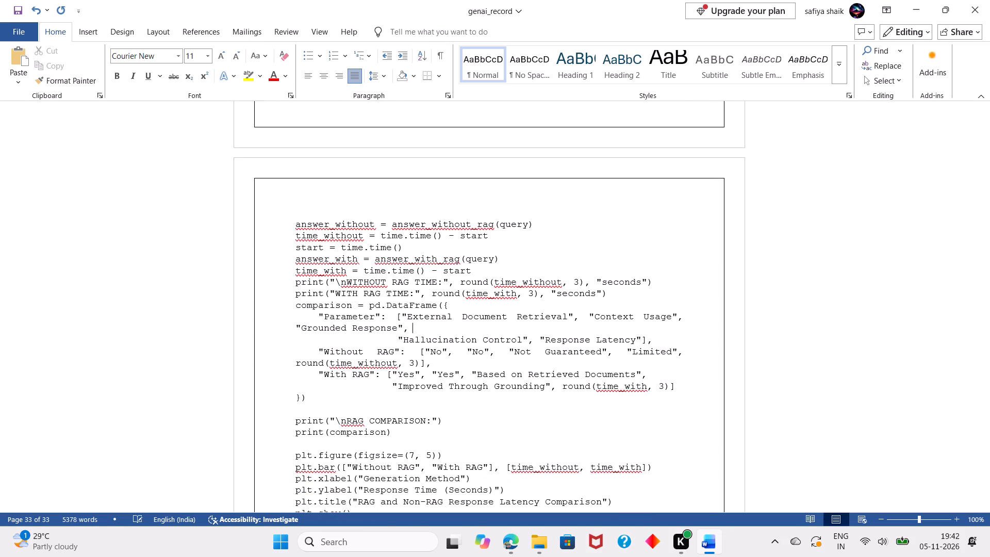
pyautogui.press('Down')
pyautogui.scroll(-1, 336, 249)
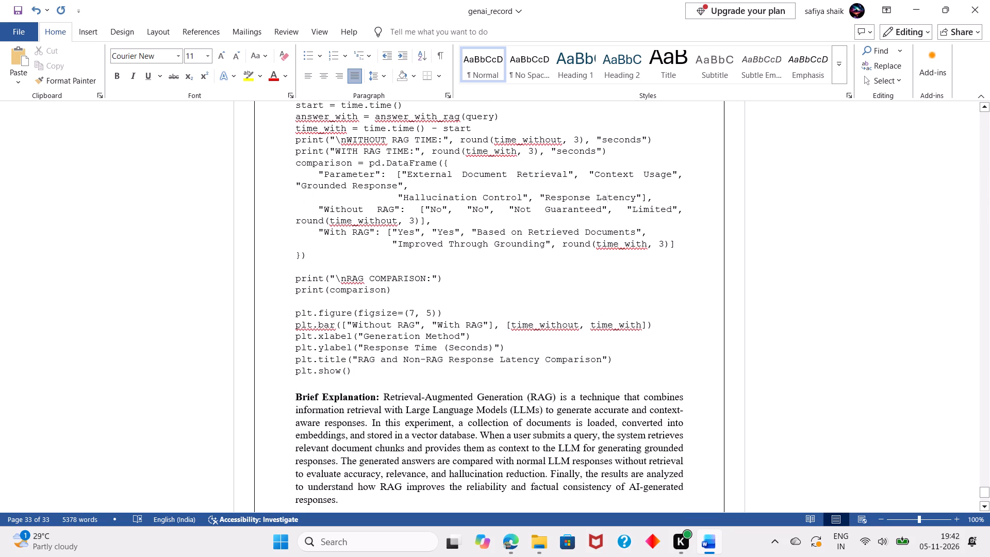
pyautogui.click(296, 253)
pyautogui.press('BackSpace')
pyautogui.press('BackSpace')
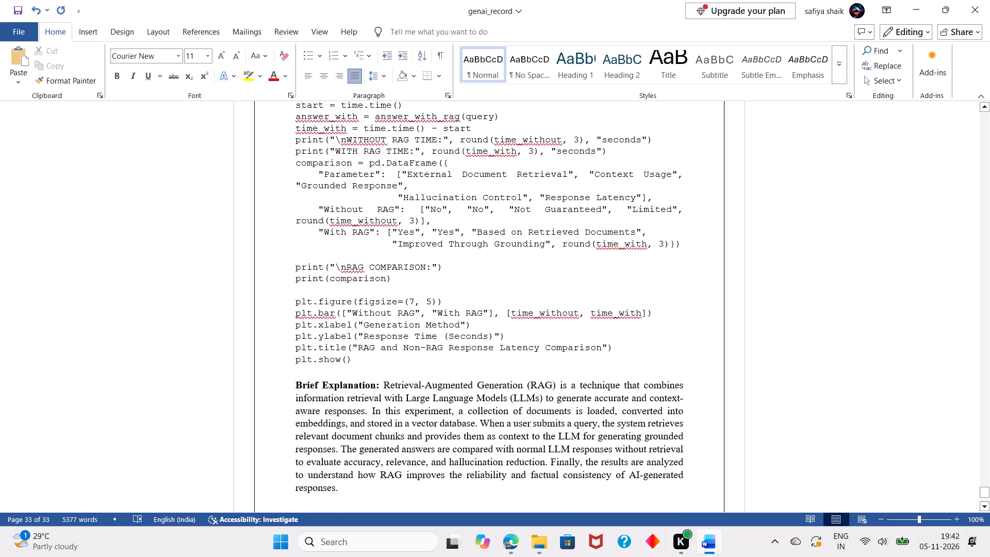
# Delete the blank lines before the "RAG COMPARISON:" print statement and before "plt.figure(figsize=(7, 5))".
pyautogui.click(317, 253)
pyautogui.press('BackSpace')
pyautogui.press('Down')
pyautogui.press('Down')
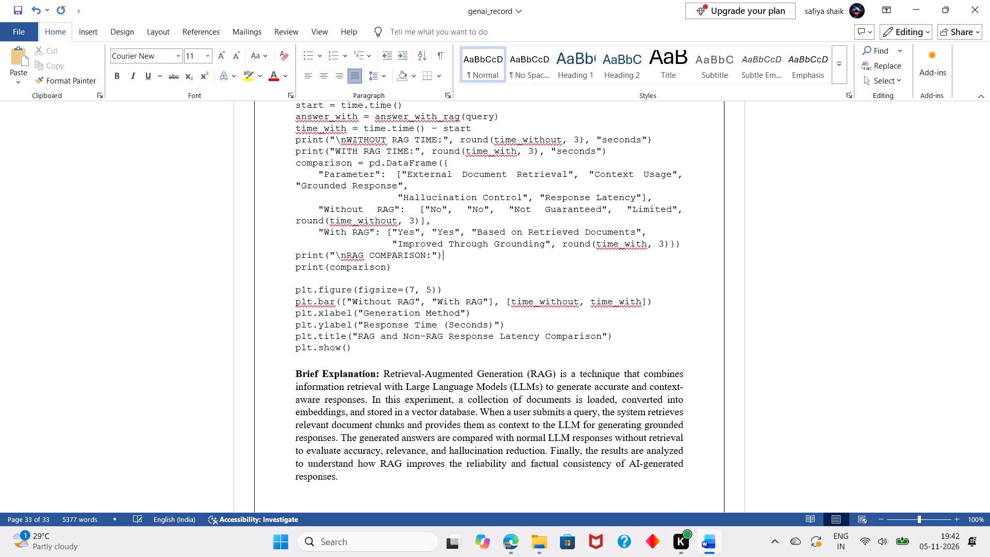
pyautogui.press('Down')
pyautogui.press('BackSpace')
# Review the compacted Experiment 11 code from the imports through to the Brief Explanation paragraph for leftover gaps.
pyautogui.scroll(-1, 317, 253)
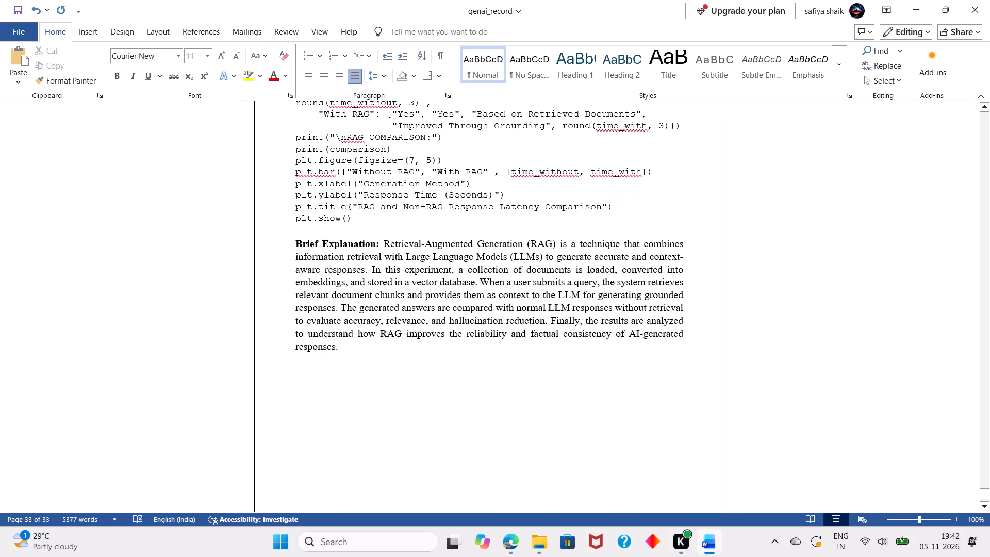
pyautogui.scroll(-2, 322, 296)
pyautogui.scroll(3, 322, 296)
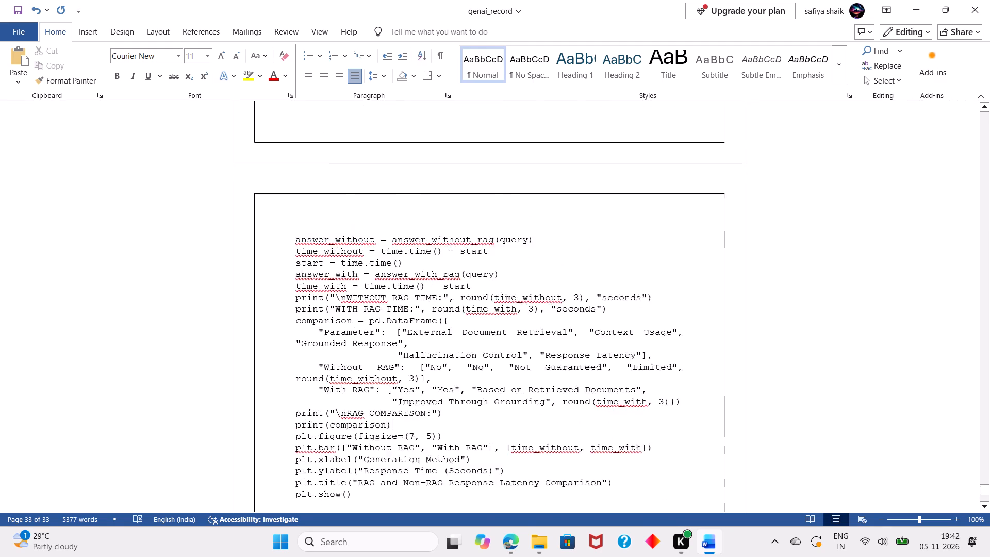
pyautogui.scroll(3, 322, 296)
pyautogui.hscroll(1, 322, 296)
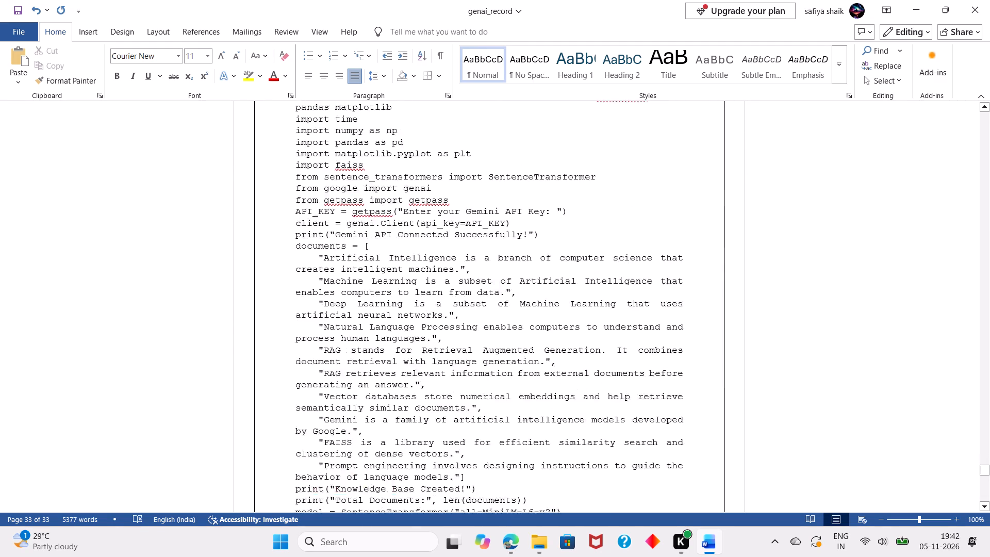
pyautogui.scroll(-4, 322, 296)
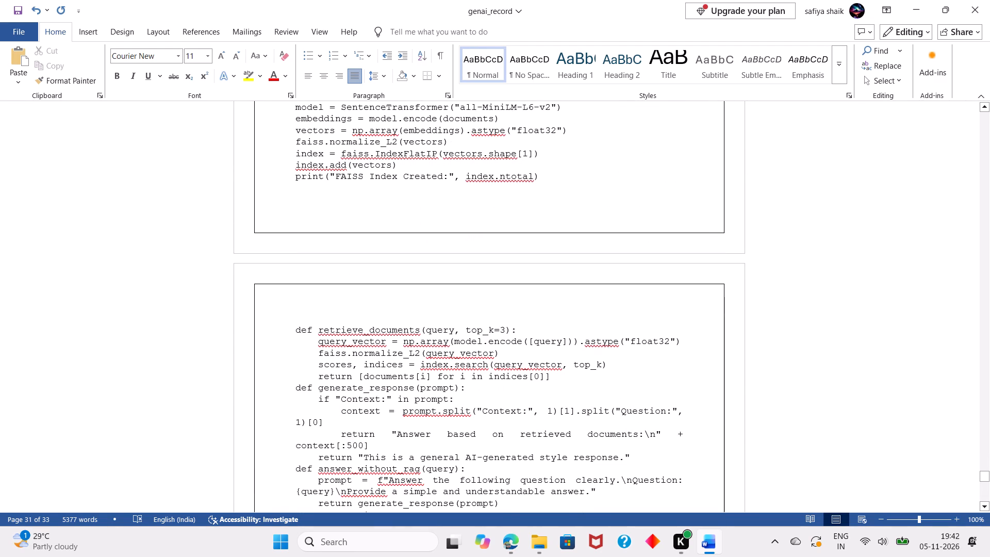
pyautogui.scroll(-6, 350, 281)
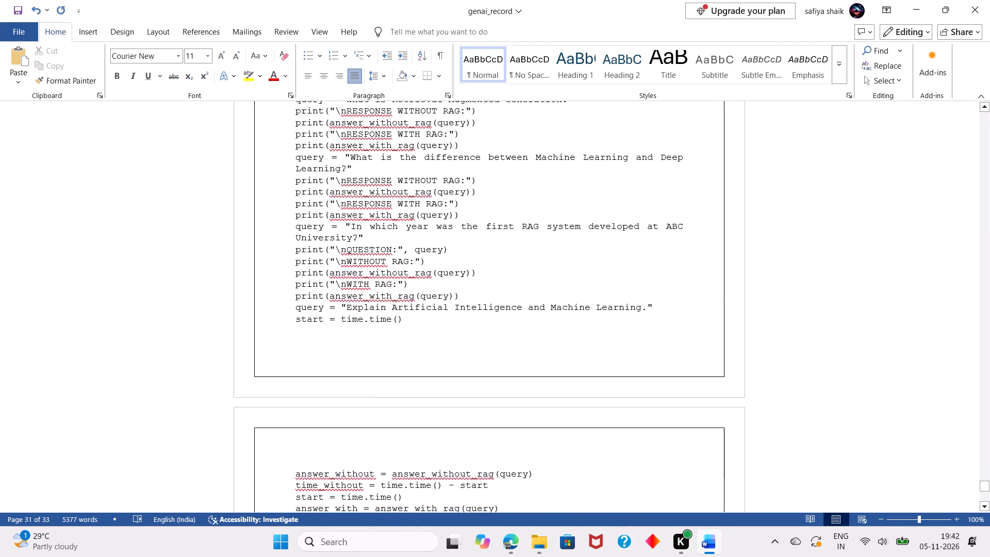
pyautogui.scroll(-2, 350, 281)
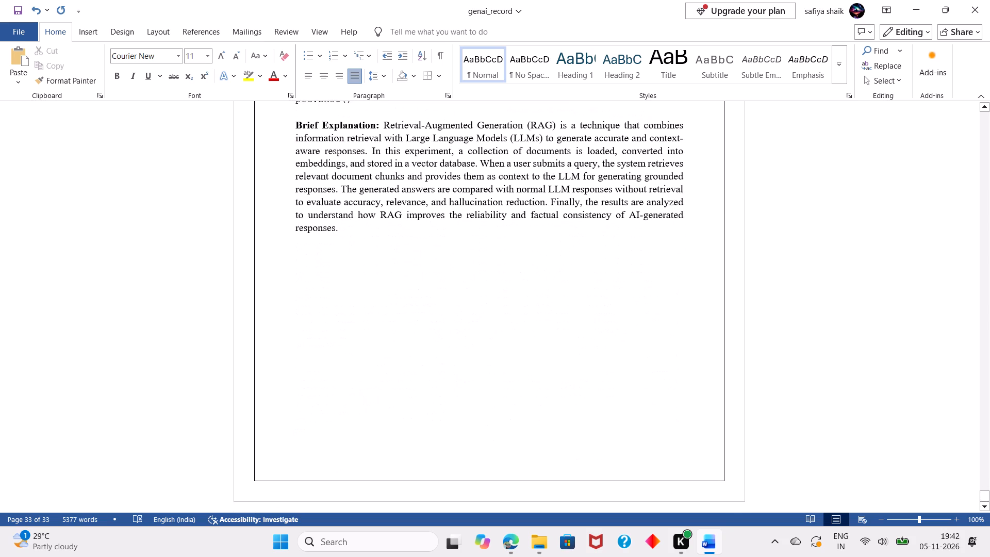
# Add a "Results:" heading below the code's closing "plt.show()" line, leaving one blank line between them.
pyautogui.scroll(1, 395, 244)
pyautogui.click(357, 273)
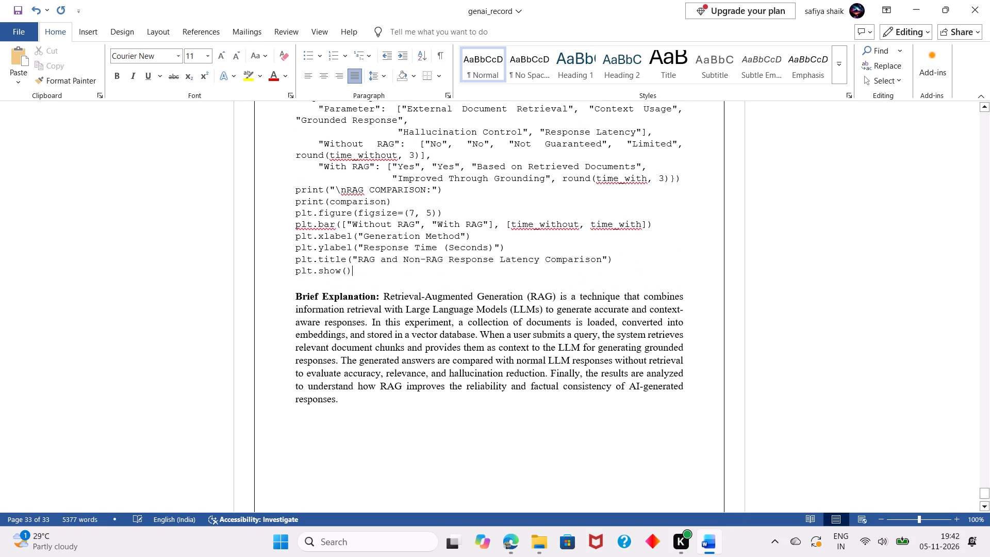
pyautogui.press('Return')
pyautogui.press('Return')
pyautogui.write('Resy')
pyautogui.press('BackSpace')
pyautogui.write('ults:')
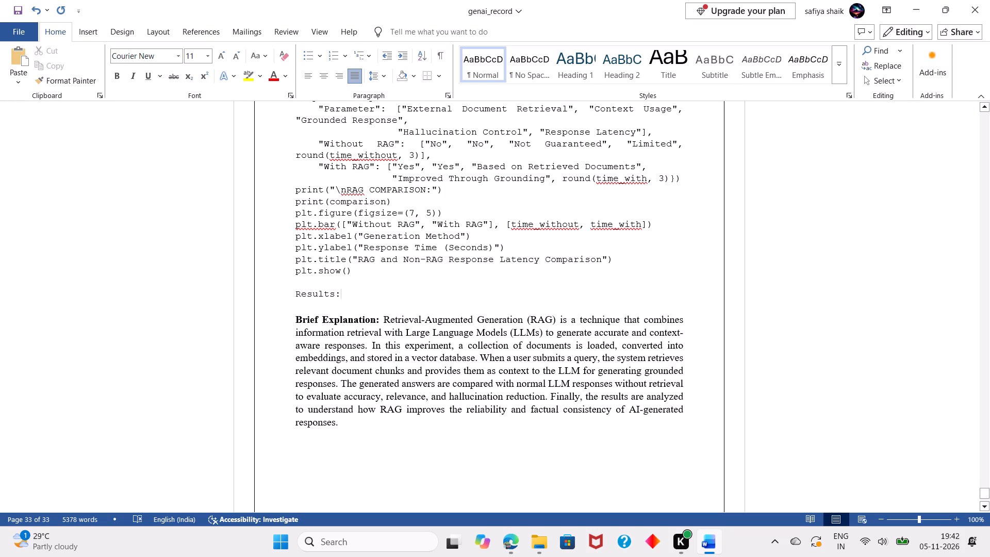
# Format the "Results:" heading as bold Times New Roman, size 12, and place the cursor on the line below it.
pyautogui.moveTo(292, 293); pyautogui.dragTo(376, 302)
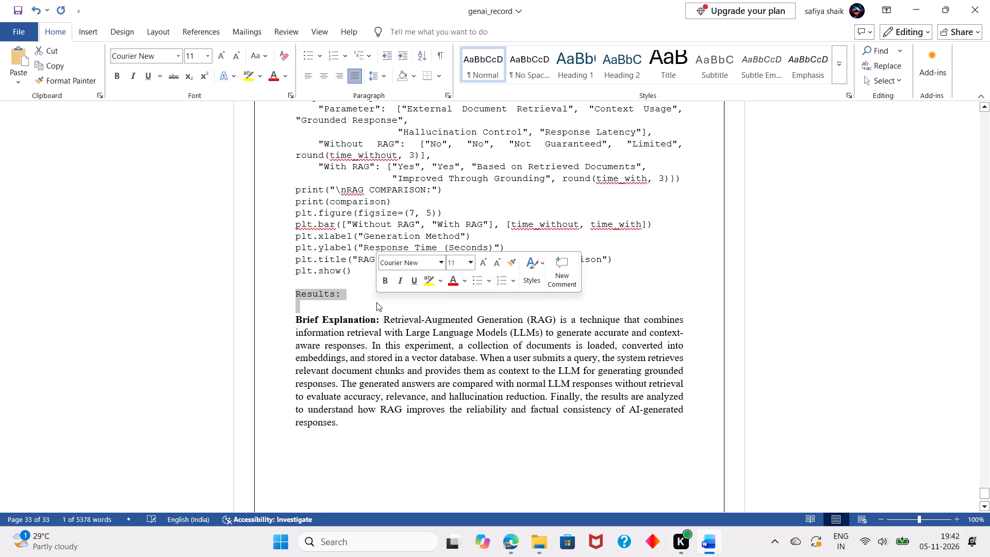
pyautogui.click(389, 275)
pyautogui.click(436, 265)
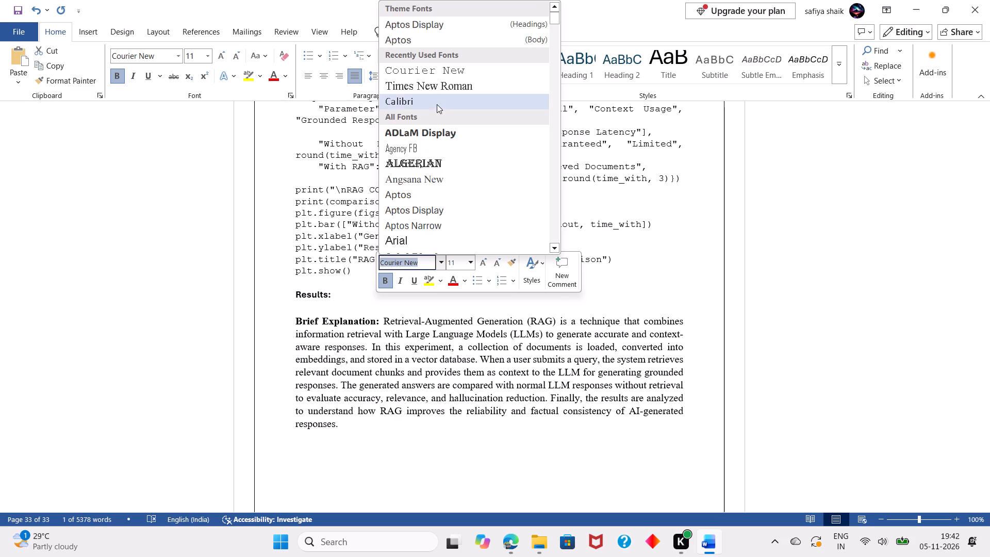
pyautogui.click(432, 88)
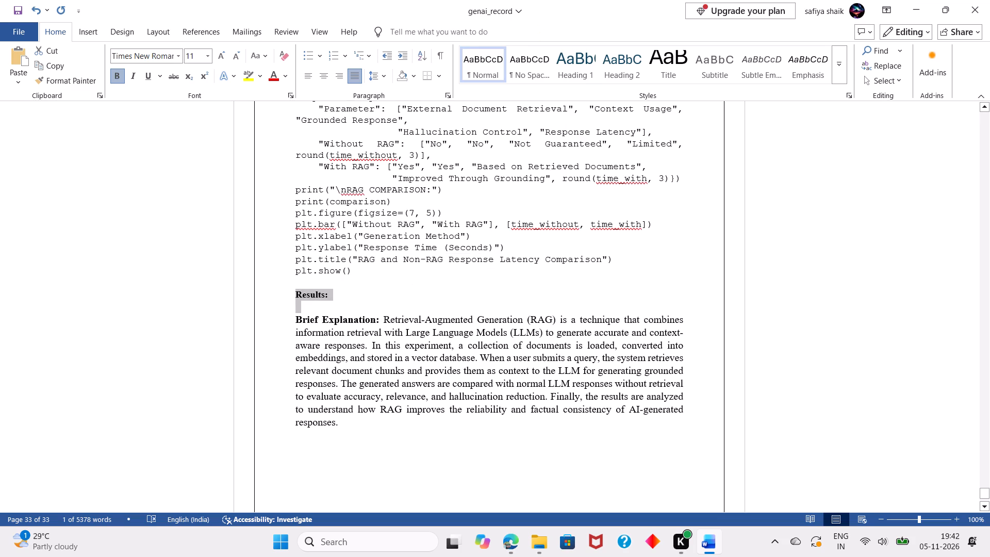
pyautogui.click(208, 54)
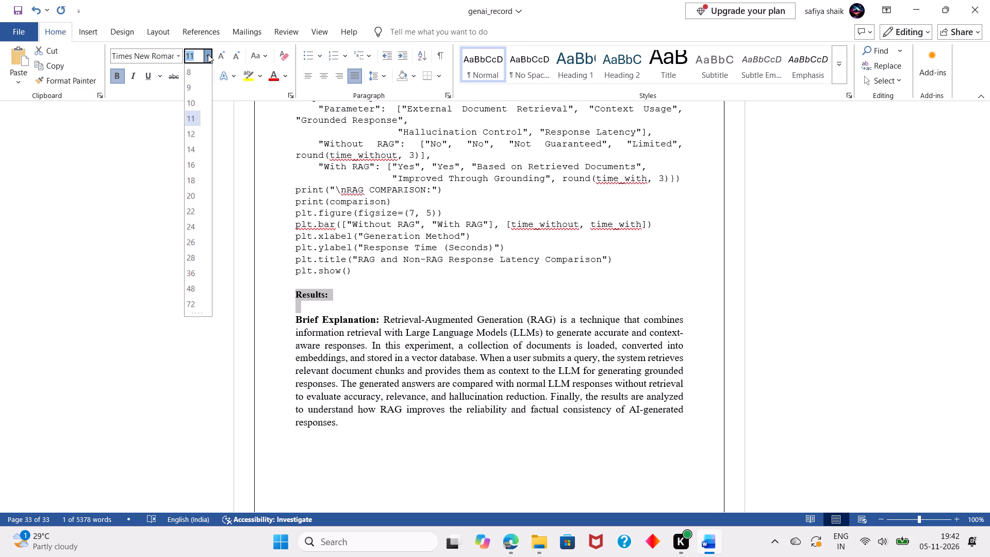
pyautogui.click(194, 136)
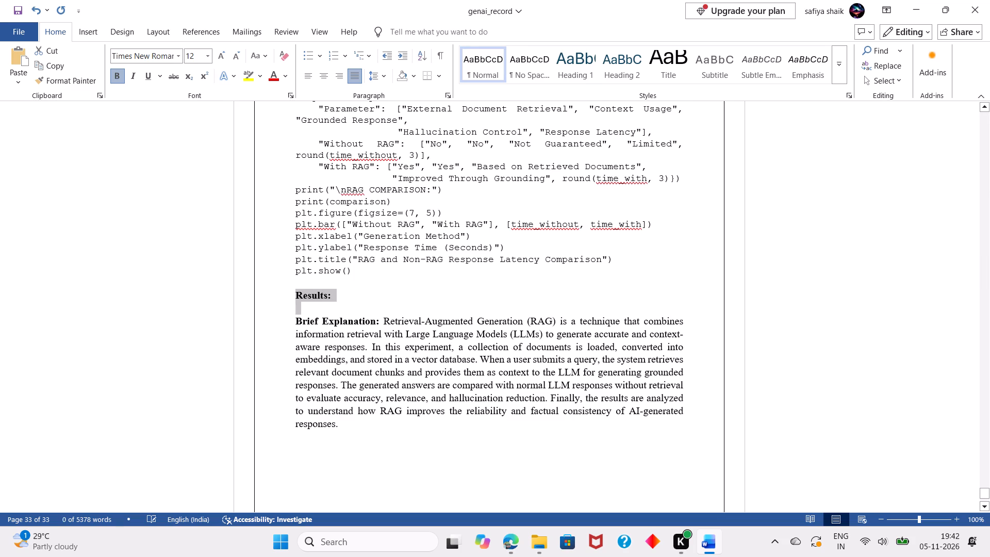
pyautogui.click(346, 305)
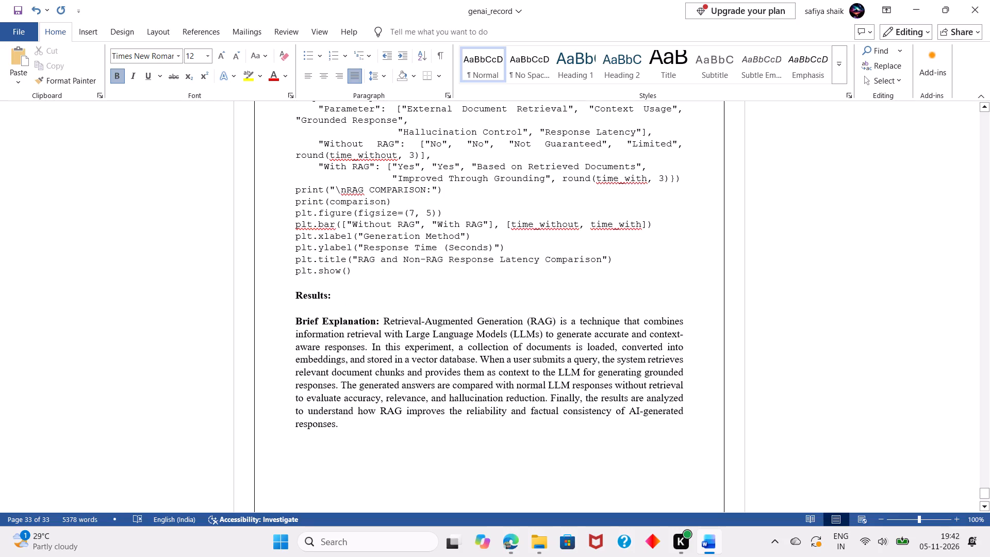
# Switch to the genai-14 notebook in Edge and examine its cell outputs from the comparison table back to the retrieved documents.
pyautogui.hotkey('alt', 'Tab')
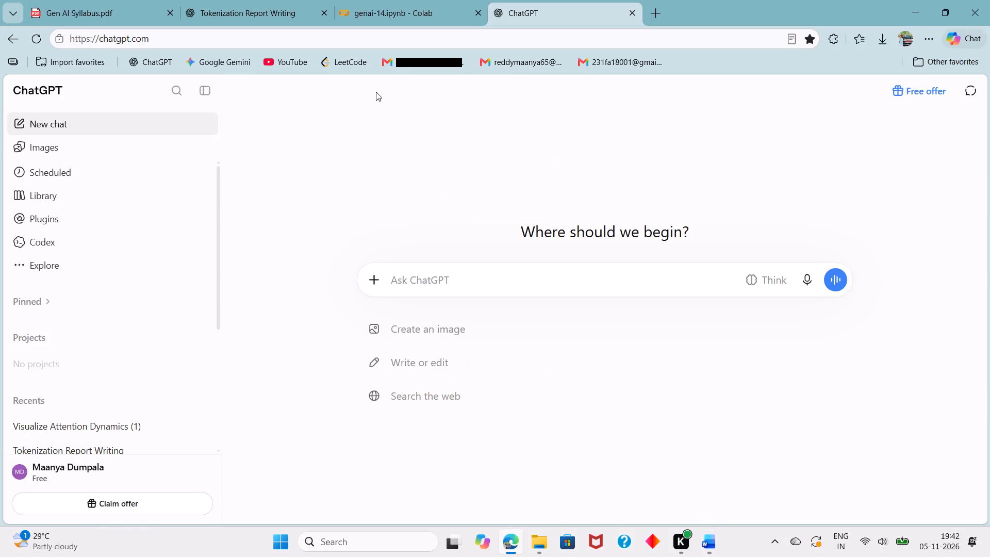
pyautogui.click(398, 14)
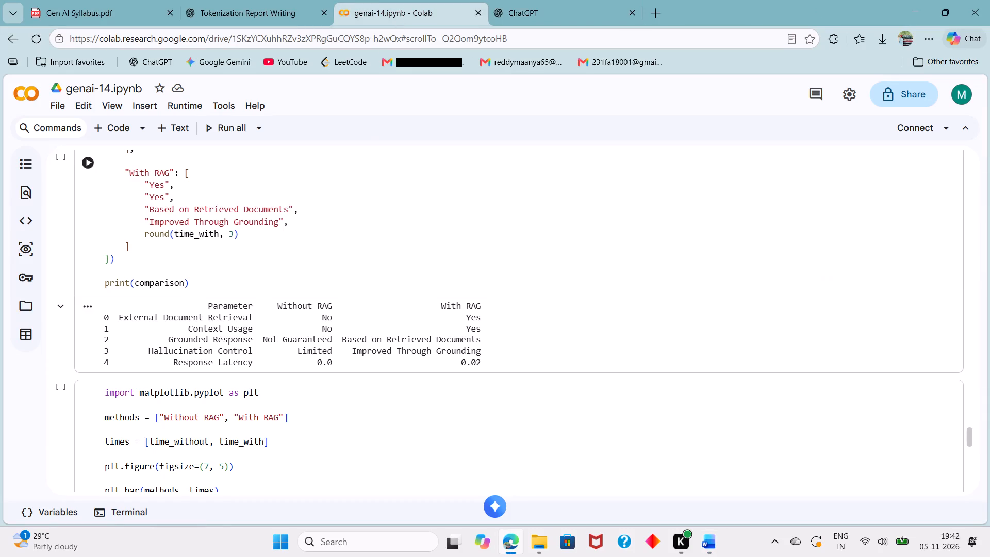
pyautogui.scroll(2, 337, 373)
pyautogui.scroll(3, 309, 325)
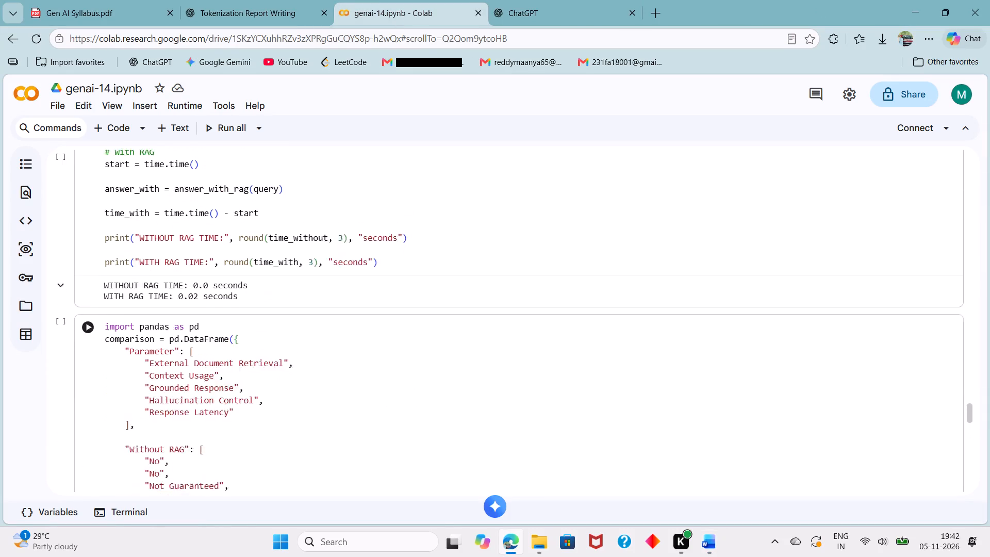
pyautogui.scroll(3, 309, 325)
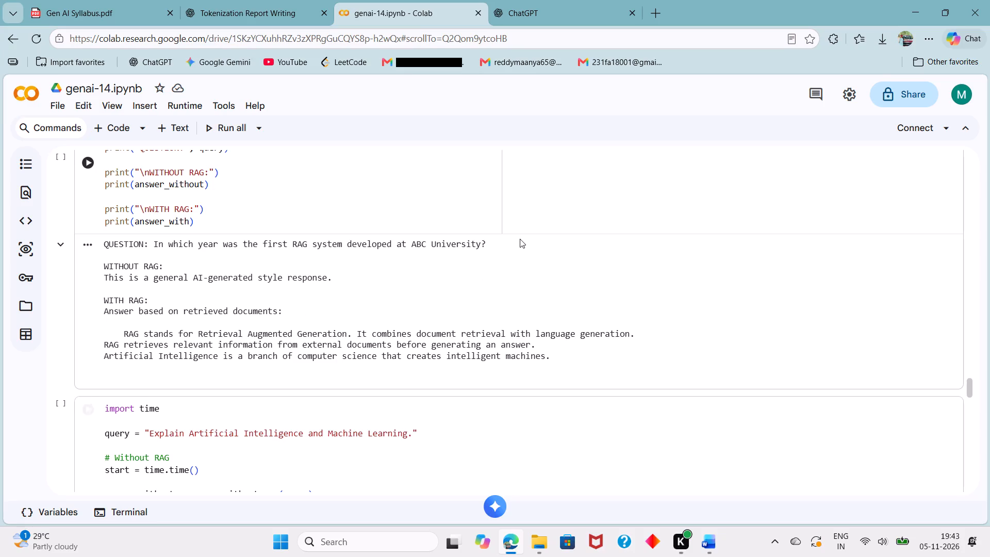
pyautogui.scroll(7, 520, 239)
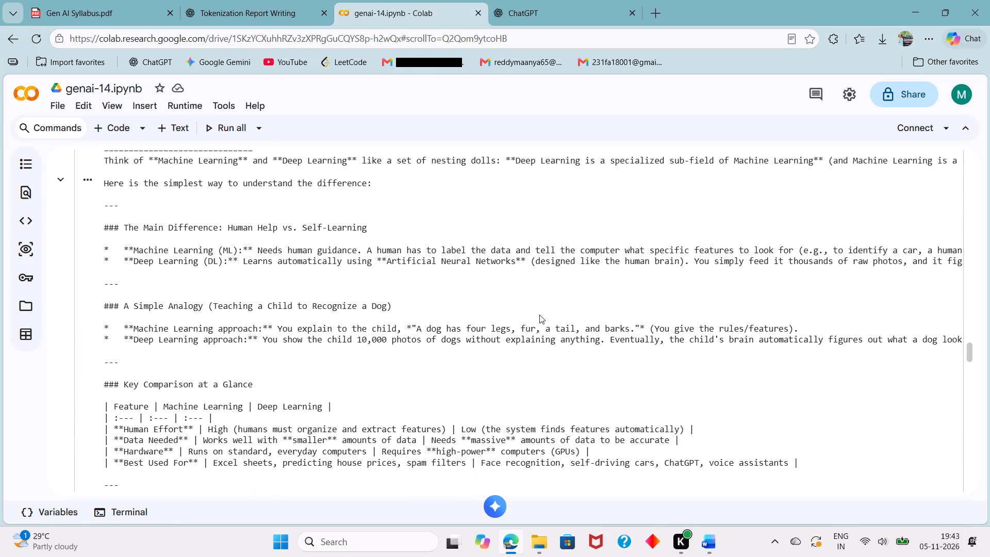
pyautogui.scroll(6, 539, 315)
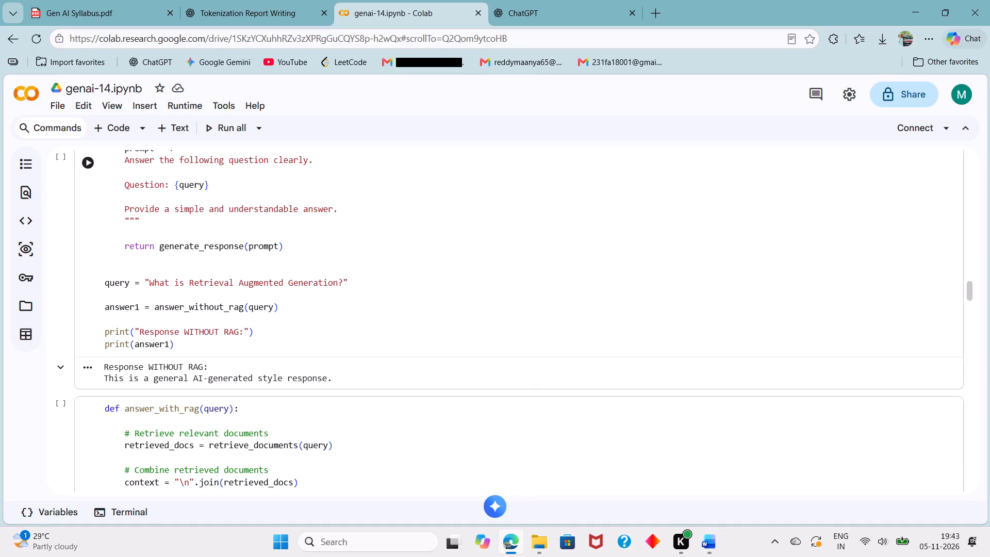
pyautogui.scroll(1, 408, 355)
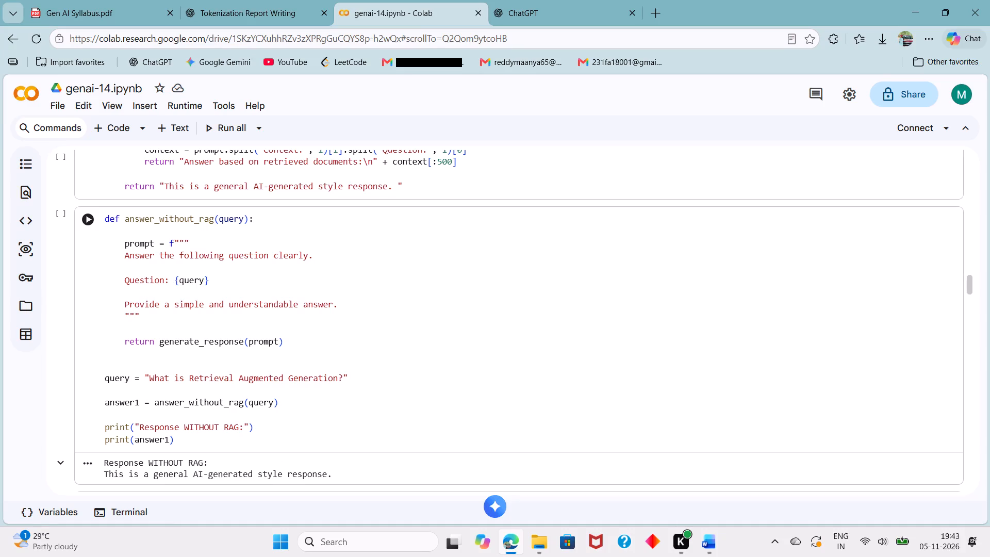
pyautogui.scroll(2, 240, 414)
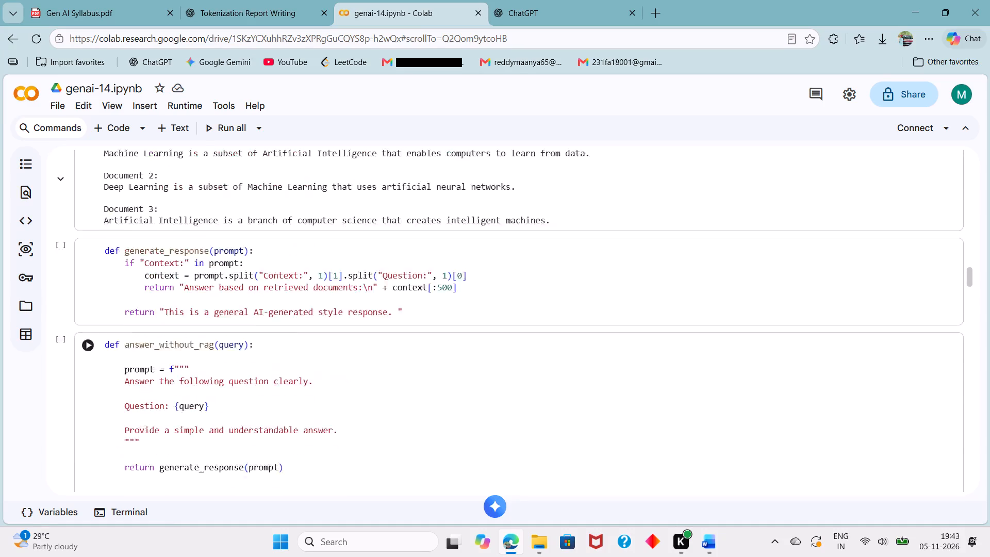
pyautogui.scroll(1, 240, 414)
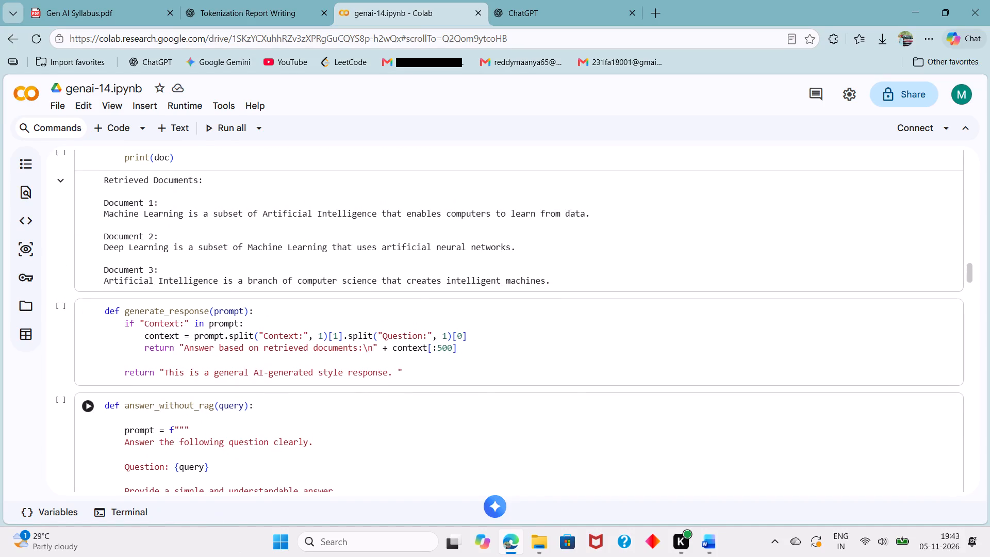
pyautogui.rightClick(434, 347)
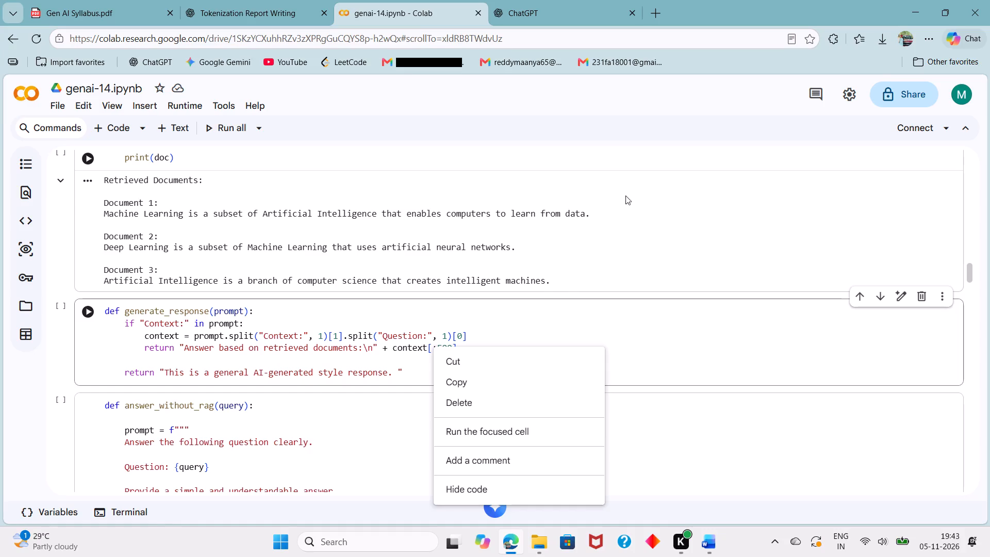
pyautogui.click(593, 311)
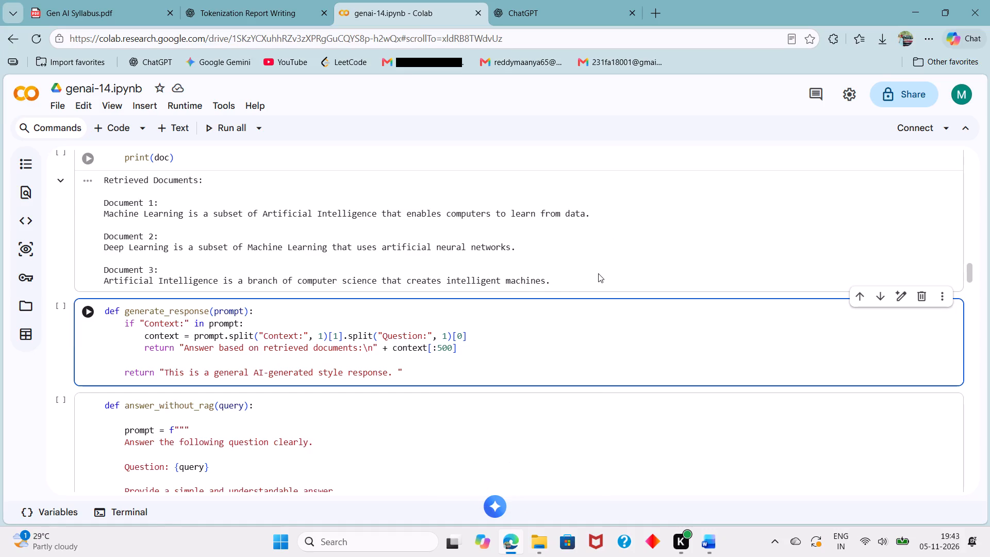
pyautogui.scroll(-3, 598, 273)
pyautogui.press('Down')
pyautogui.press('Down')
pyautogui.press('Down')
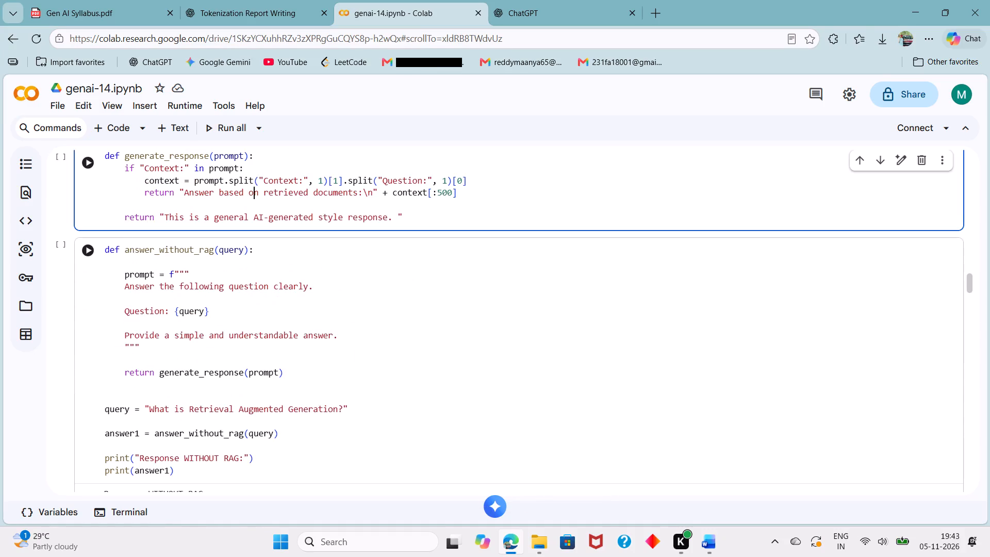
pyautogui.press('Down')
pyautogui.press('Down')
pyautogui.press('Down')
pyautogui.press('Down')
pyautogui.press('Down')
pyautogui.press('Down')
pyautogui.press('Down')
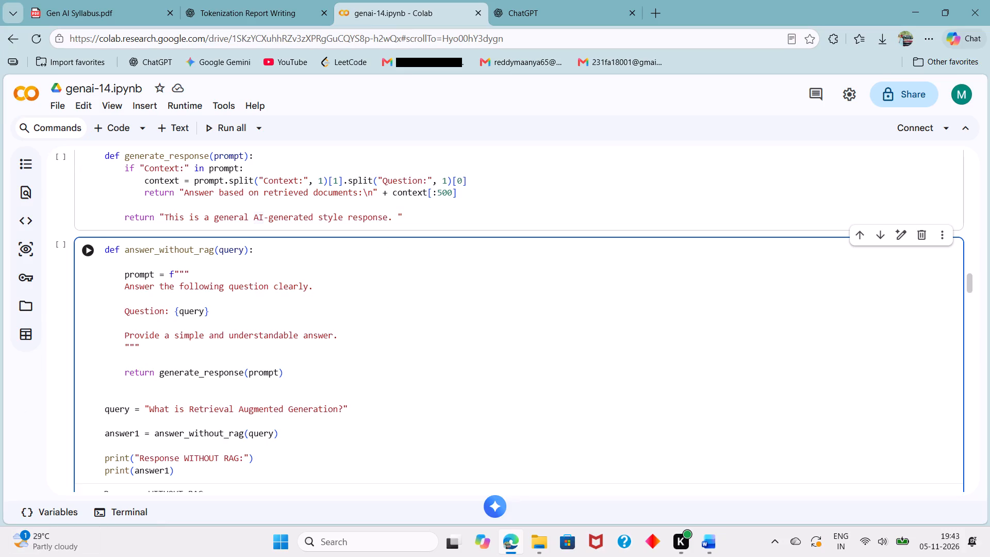
# Copy the image of the bar chart comparing response times without and with RAG, and return to genai_record in Word.
pyautogui.scroll(-3, 278, 345)
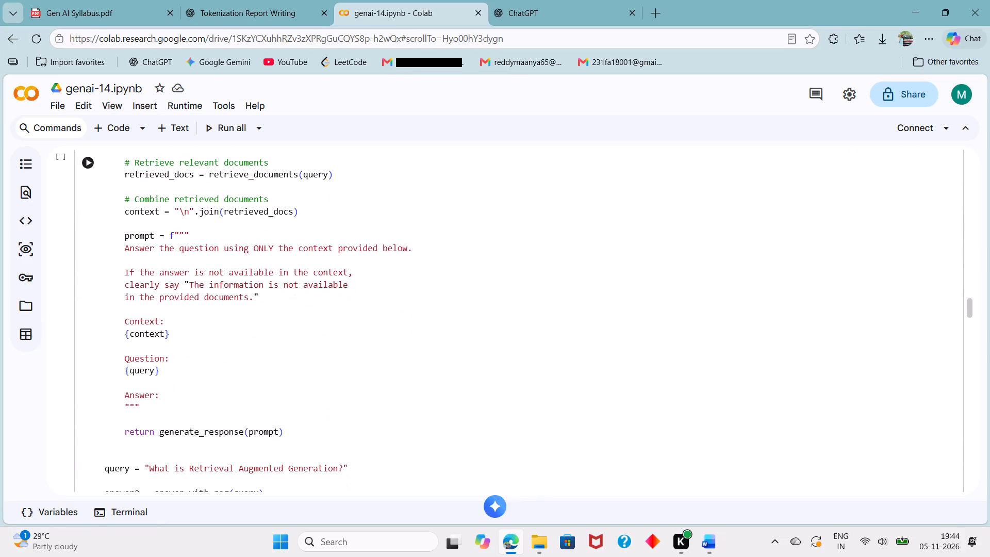
pyautogui.scroll(-4, 348, 151)
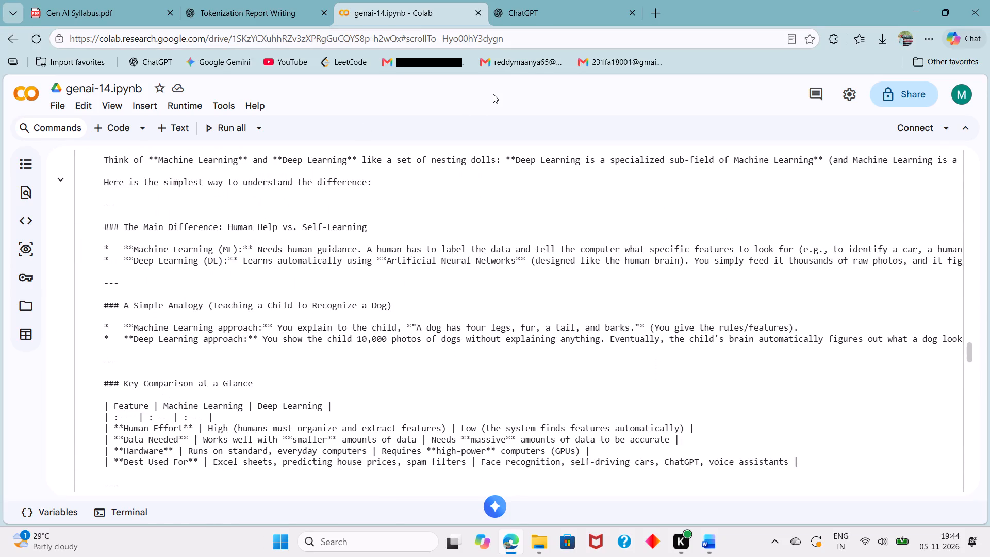
pyautogui.scroll(-2, 496, 85)
pyautogui.scroll(-3, 490, 227)
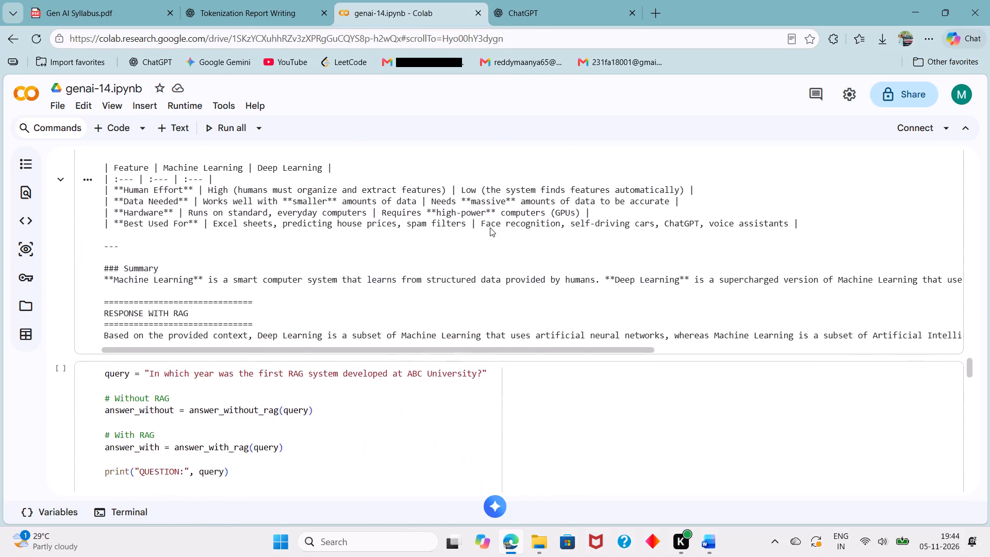
pyautogui.scroll(-7, 494, 212)
pyautogui.rightClick(334, 230)
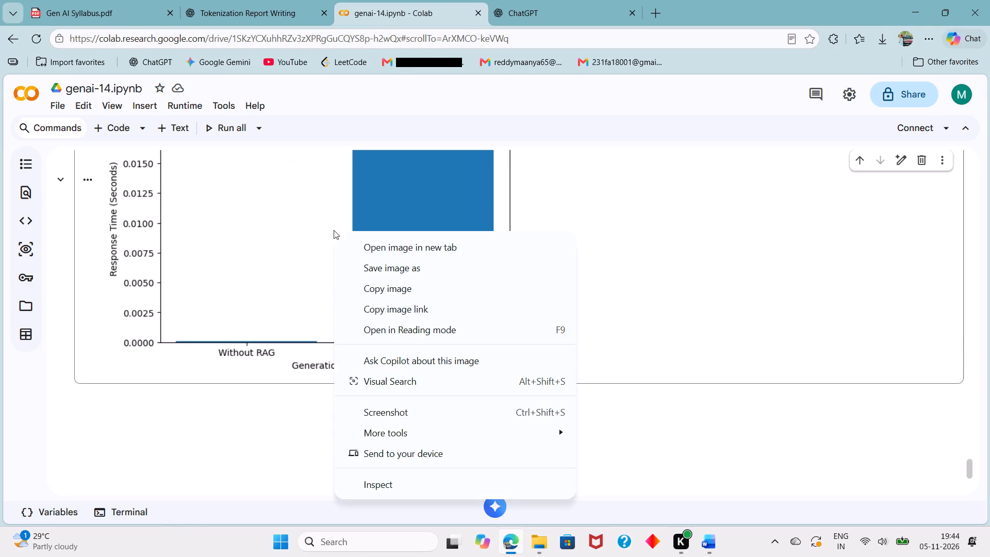
pyautogui.click(428, 292)
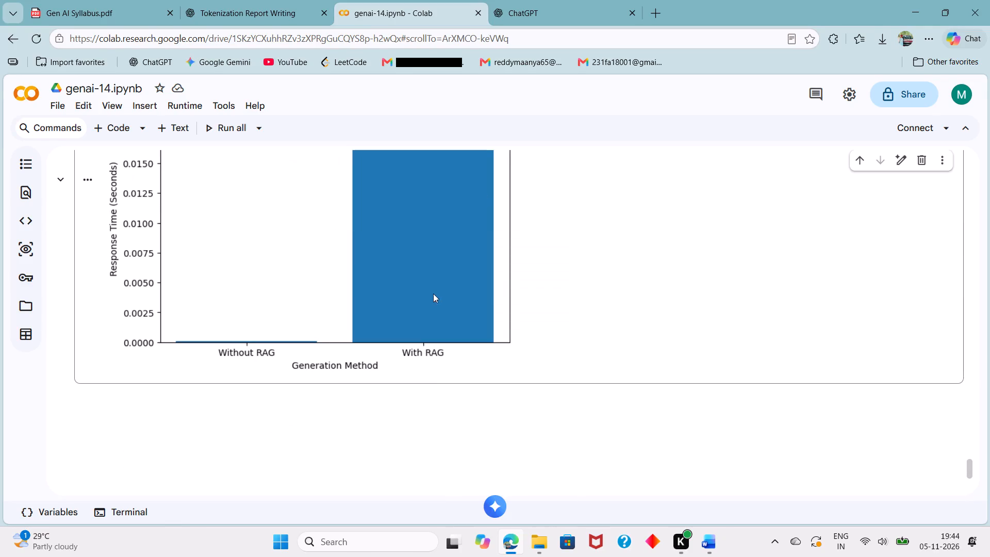
pyautogui.click(712, 551)
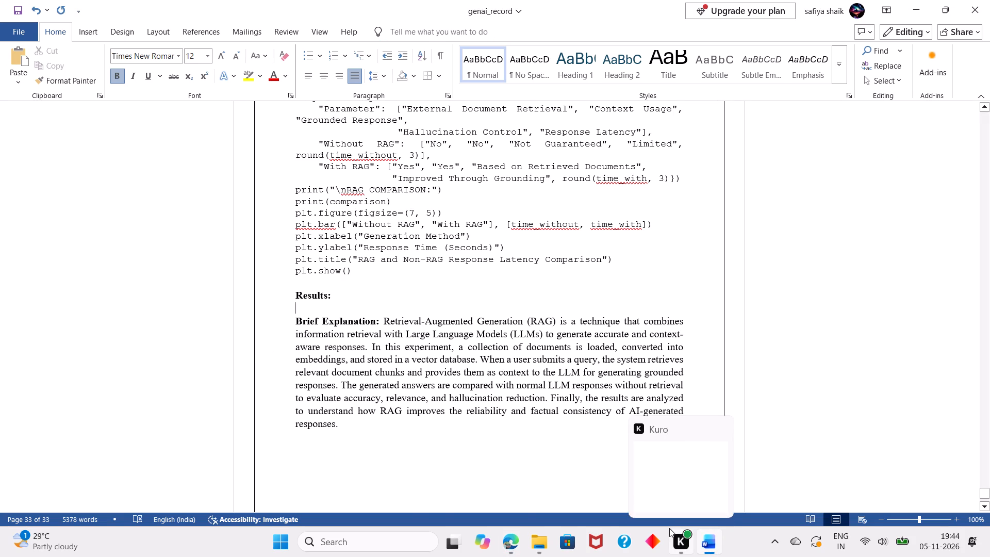
# Paste the response-time bar chart below the "Results:" heading and set its text wrapping to In Front of Text.
pyautogui.hotkey('ctrl', 'v')
pyautogui.scroll(-1, 669, 528)
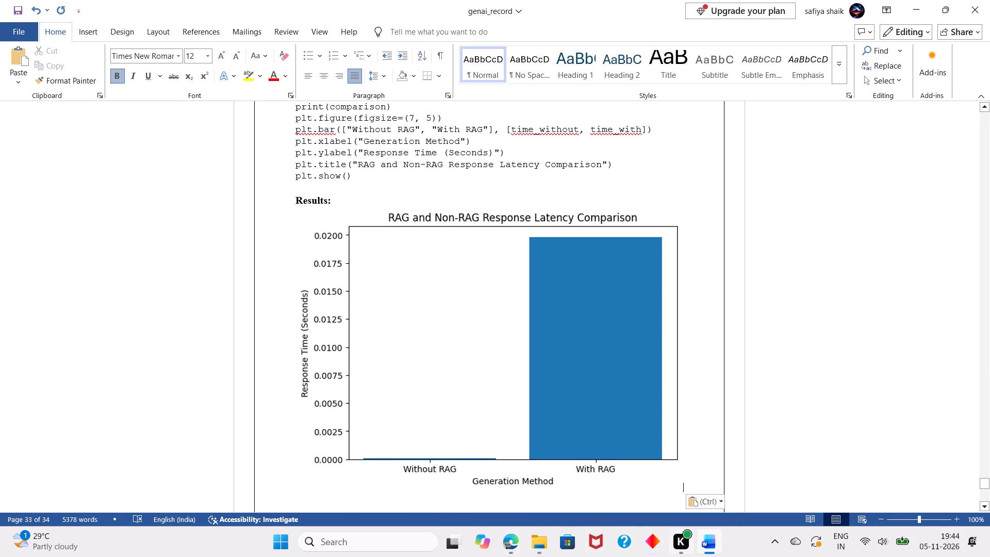
pyautogui.click(564, 408)
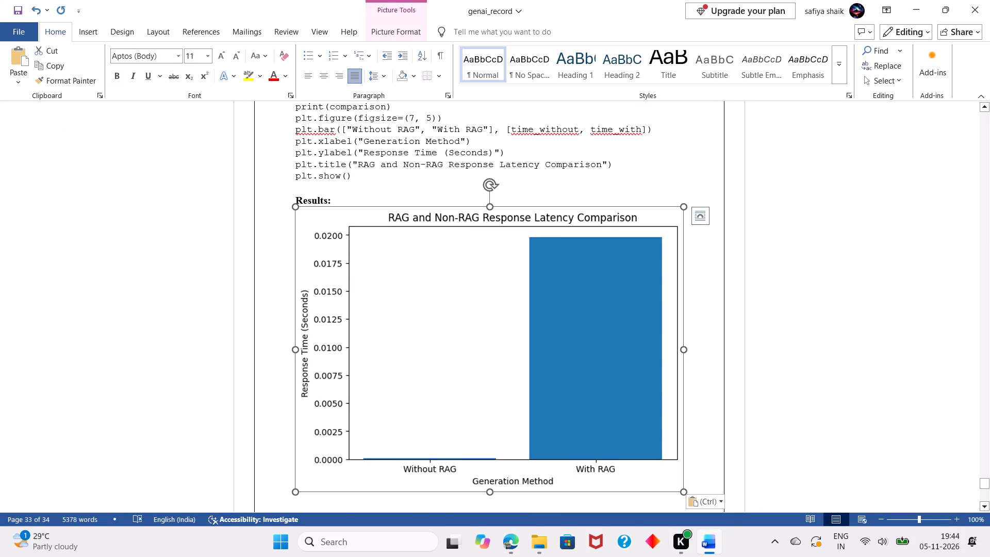
pyautogui.click(706, 216)
pyautogui.doubleClick(797, 322)
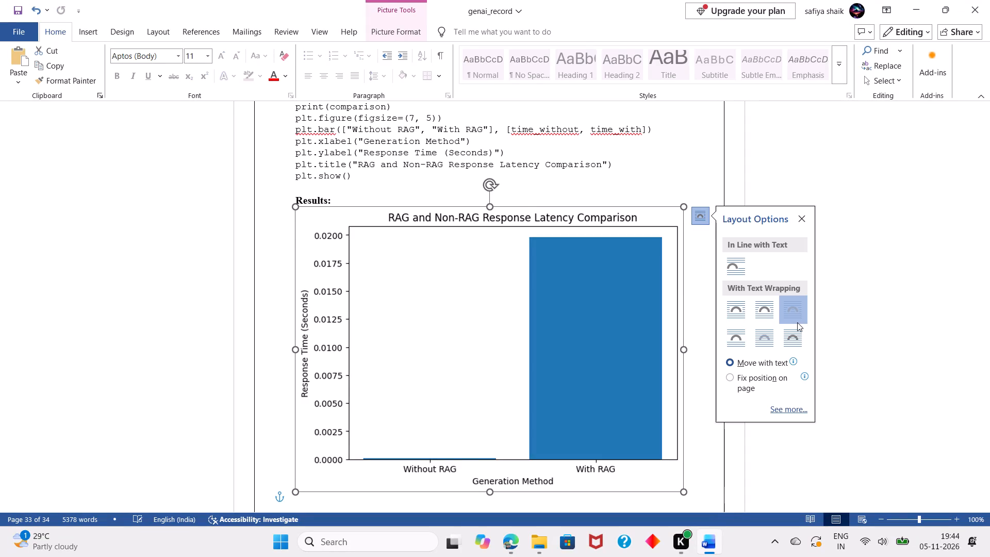
pyautogui.click(792, 335)
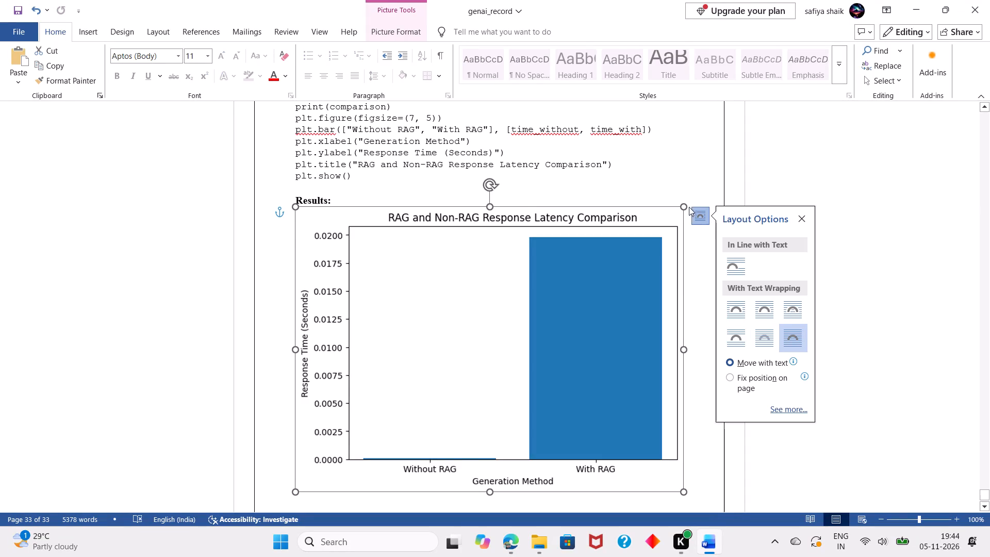
# Shrink the bar chart proportionally to about two-thirds of its pasted width.
pyautogui.moveTo(683, 207); pyautogui.dragTo(577, 365)
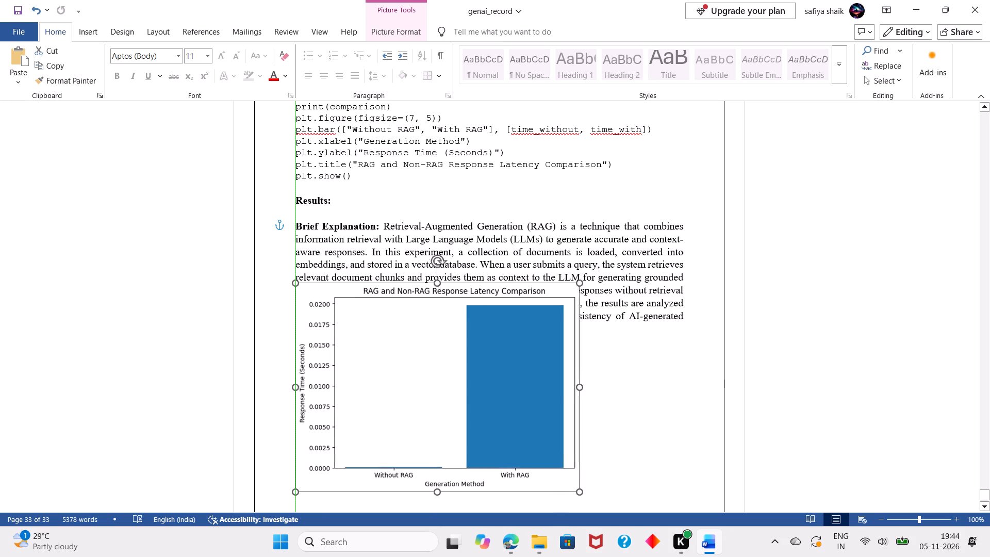
pyautogui.moveTo(577, 365); pyautogui.dragTo(554, 394)
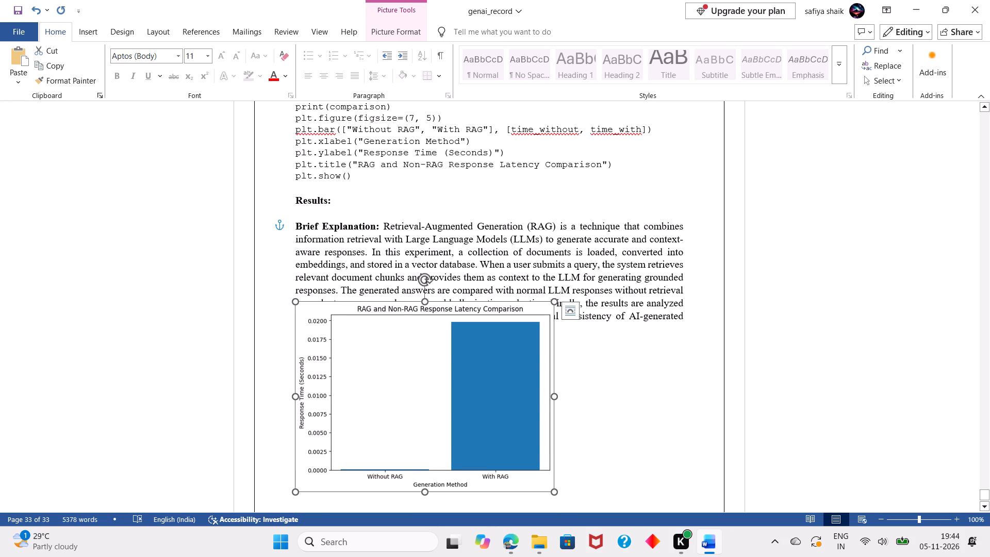
# Insert nine blank lines before the "Brief Explanation:" paragraph and move the bar chart up into that space near "Results:".
pyautogui.click(294, 220)
pyautogui.press('Return')
pyautogui.press('Return')
pyautogui.press('Return')
pyautogui.press('Return')
pyautogui.press('Return')
pyautogui.press('Return')
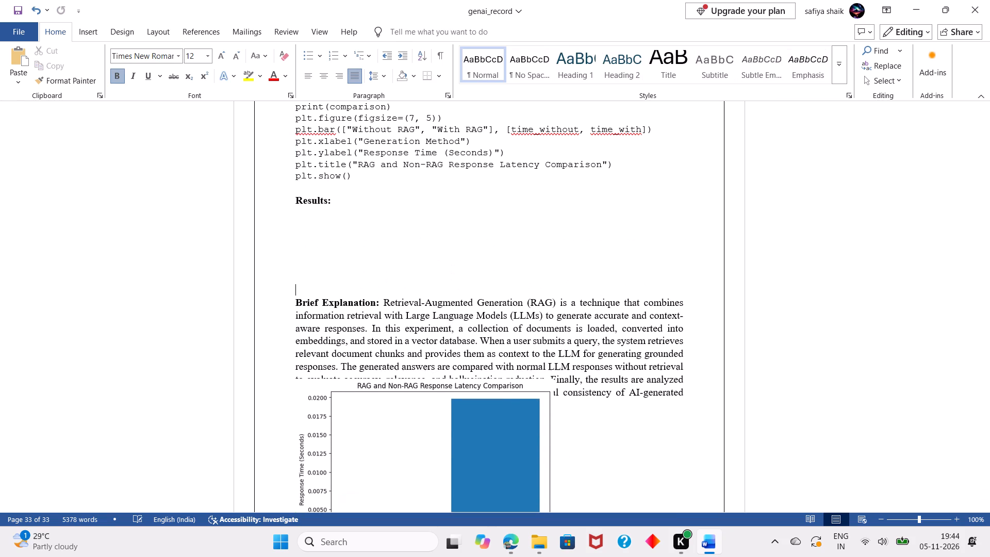
pyautogui.press('Return')
pyautogui.press('Return')
pyautogui.press('Return')
pyautogui.moveTo(396, 467); pyautogui.dragTo(431, 222)
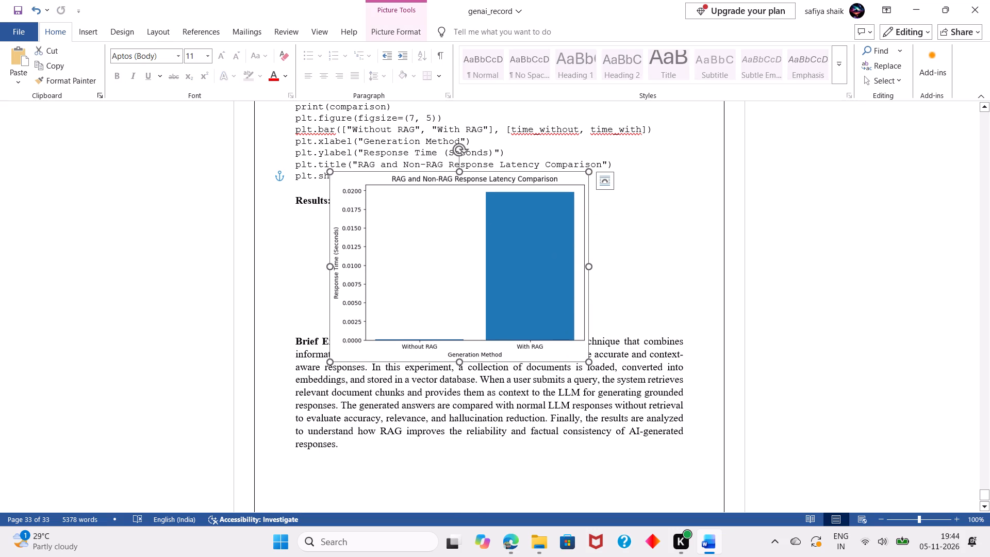
# Add five more blank lines before the "Brief Explanation:" paragraph so that it starts below the bar chart.
pyautogui.click(291, 336)
pyautogui.press('Return')
pyautogui.press('Return')
pyautogui.press('Return')
pyautogui.press('Return')
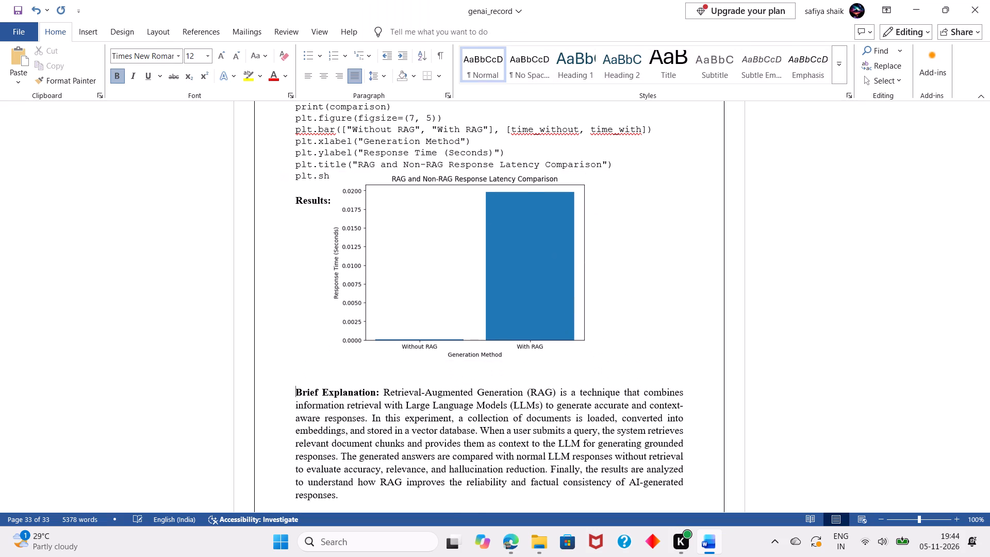
pyautogui.scroll(-1, 291, 336)
pyautogui.press('Return')
pyautogui.press('Return')
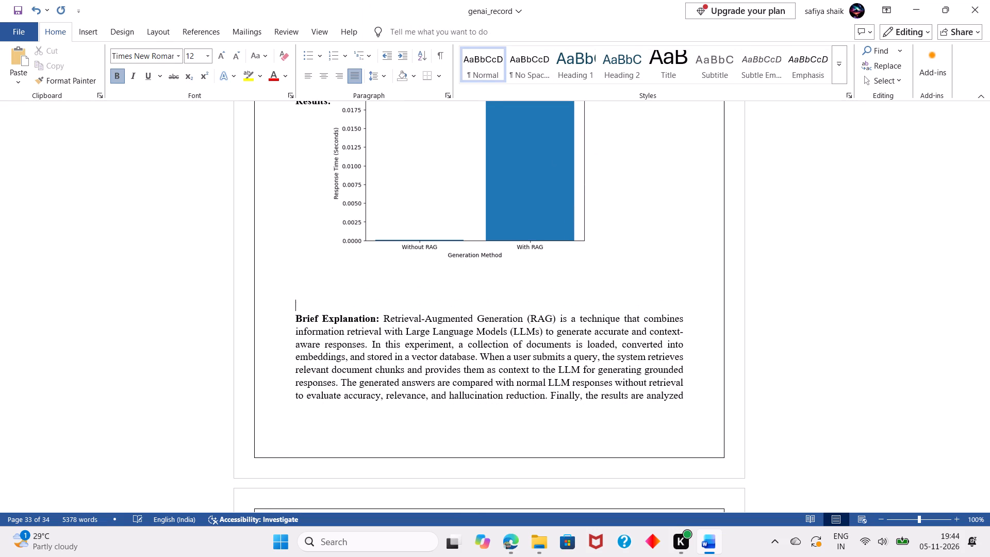
pyautogui.press('BackSpace')
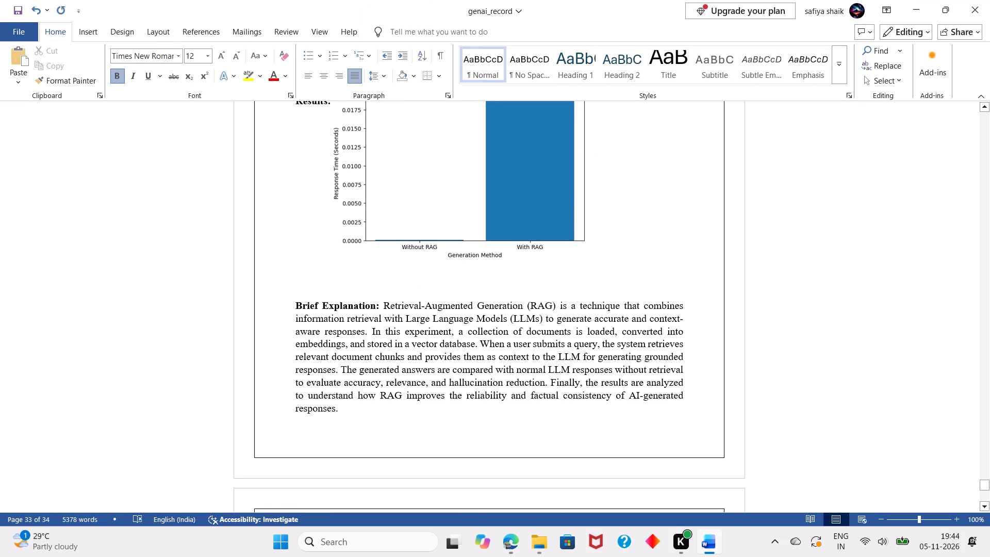
# Shrink the bar chart to about half its pasted width and place it directly under "Results:" at the left text margin.
pyautogui.scroll(2, 412, 250)
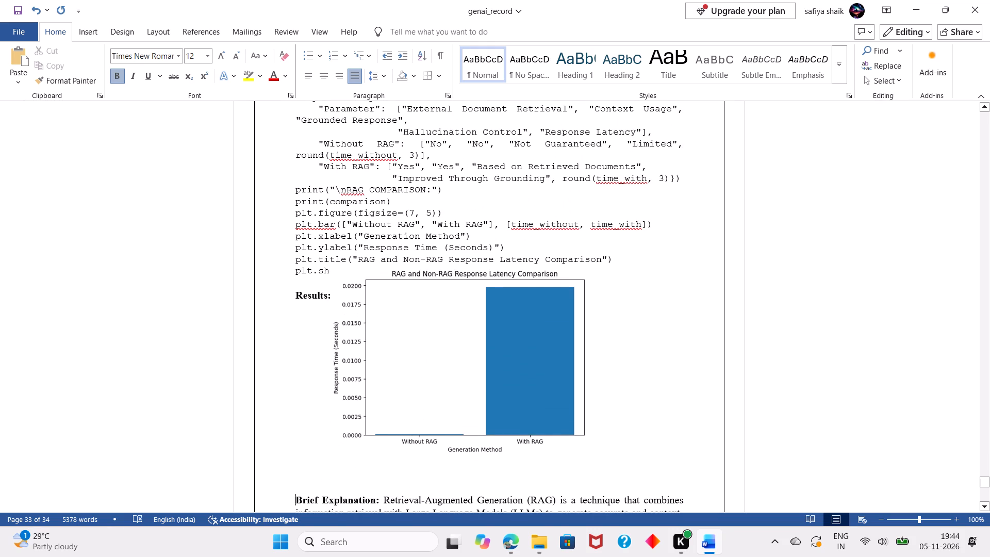
pyautogui.click(539, 475)
pyautogui.click(514, 432)
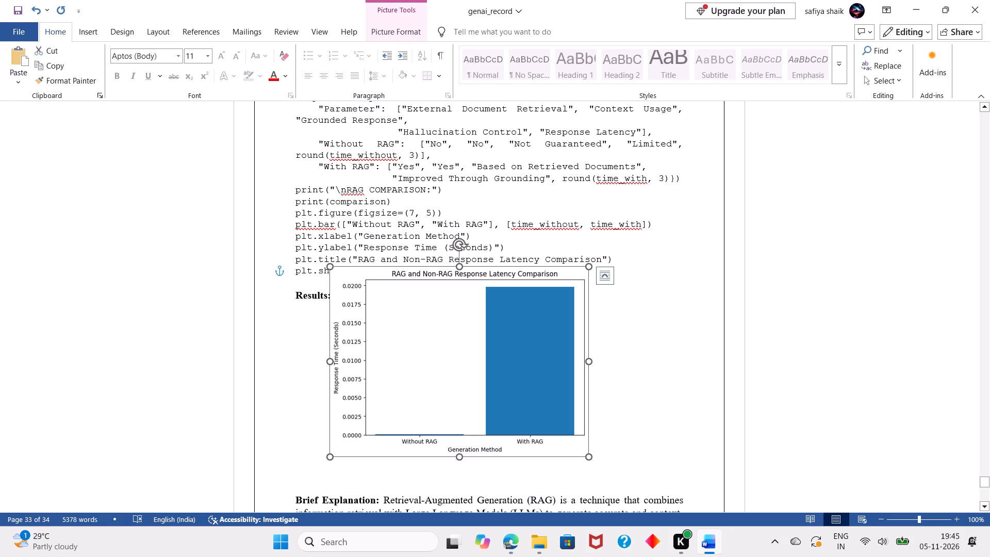
pyautogui.moveTo(588, 265); pyautogui.dragTo(551, 325)
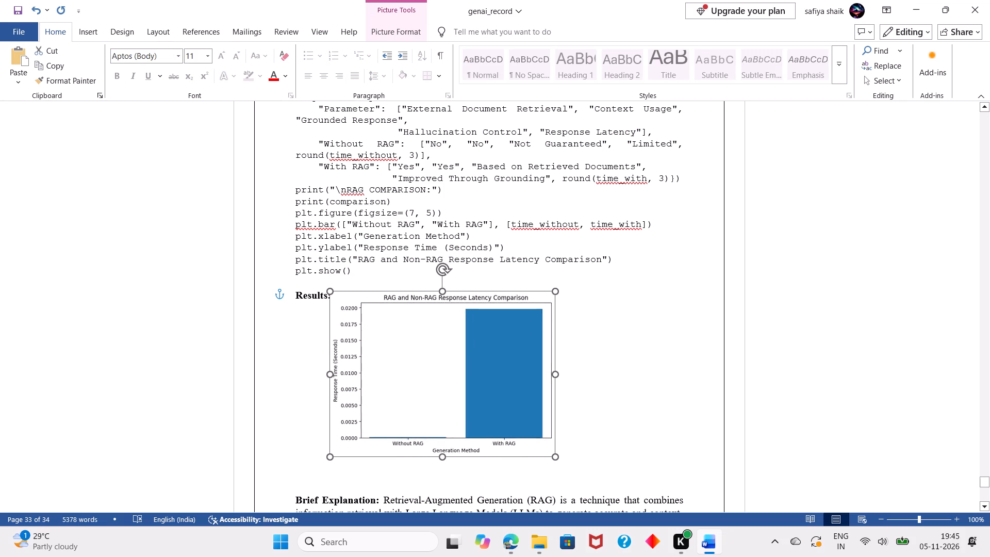
pyautogui.moveTo(551, 325); pyautogui.dragTo(536, 343)
pyautogui.moveTo(426, 354); pyautogui.dragTo(385, 361)
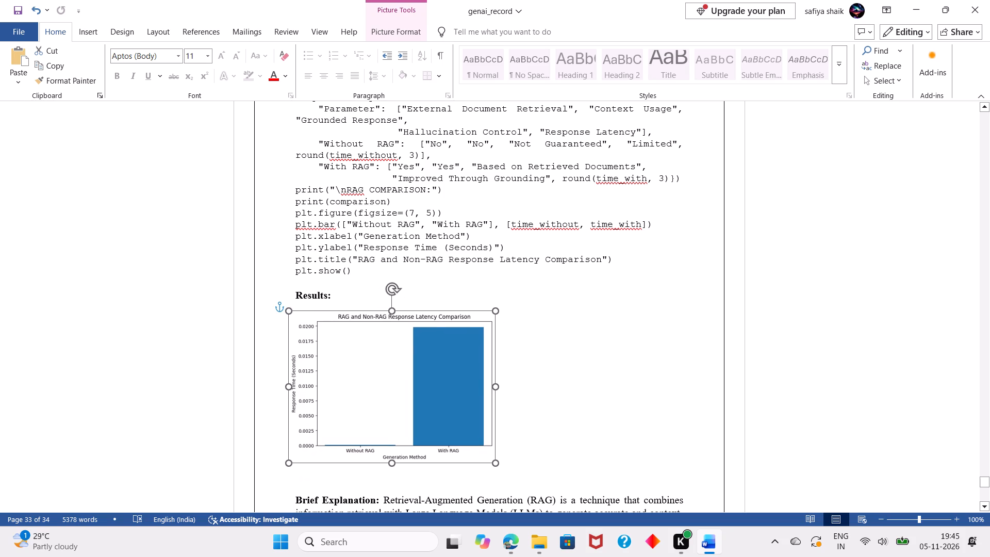
pyautogui.moveTo(385, 361); pyautogui.dragTo(388, 361)
pyautogui.scroll(-2, 388, 334)
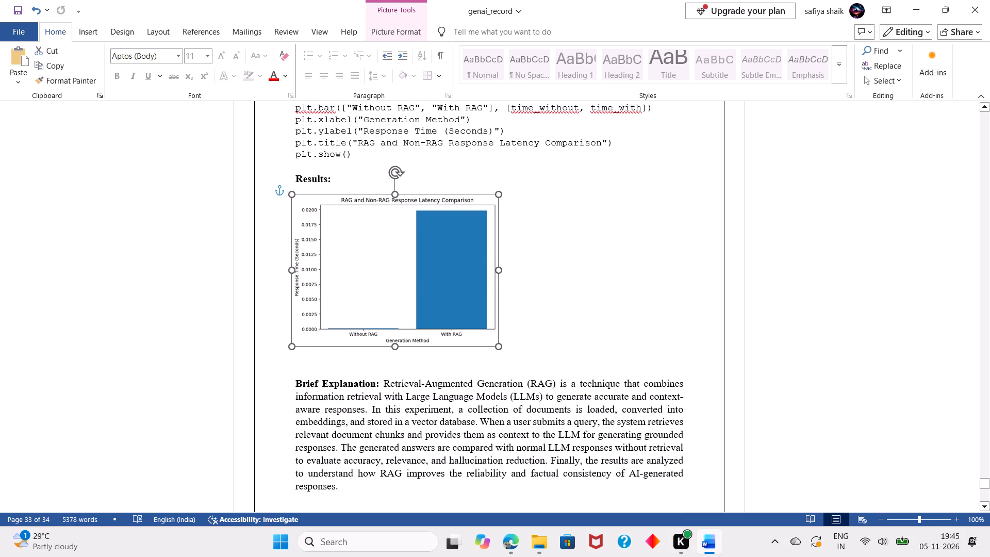
# Switch to the genai-14 notebook in Edge and capture a screenshot of the Without RAG versus With RAG comparison table output.
pyautogui.hotkey('alt', 'Tab')
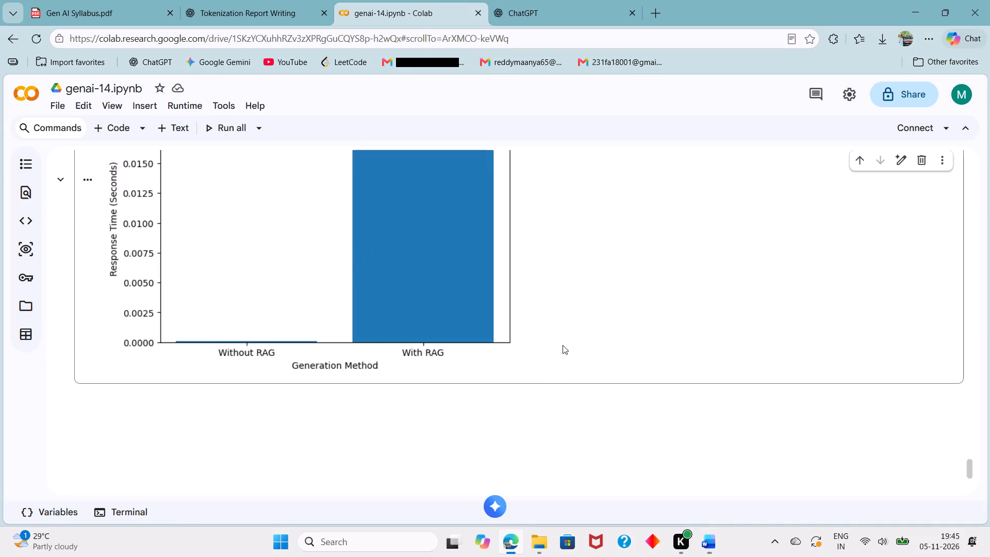
pyautogui.scroll(6, 421, 396)
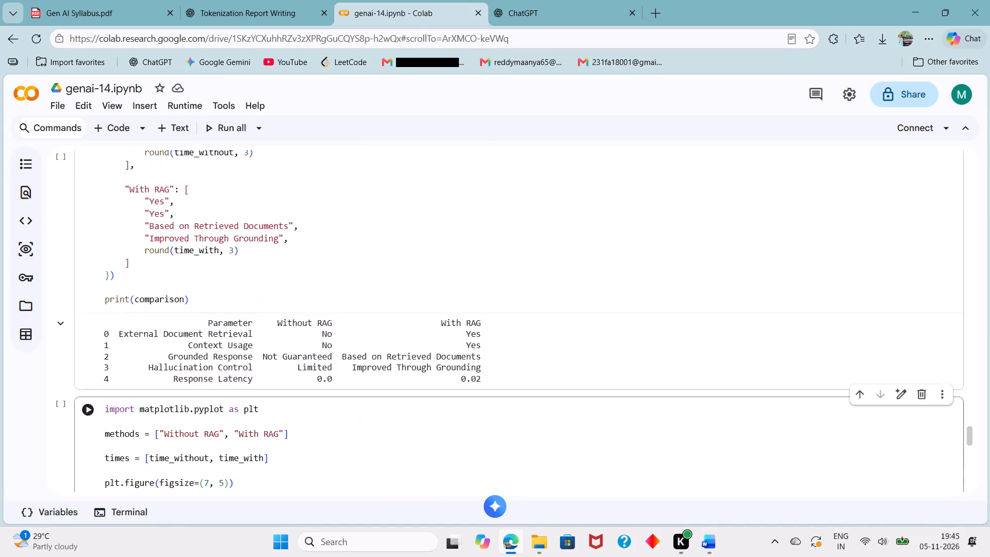
pyautogui.scroll(1, 421, 396)
pyautogui.press('Print')
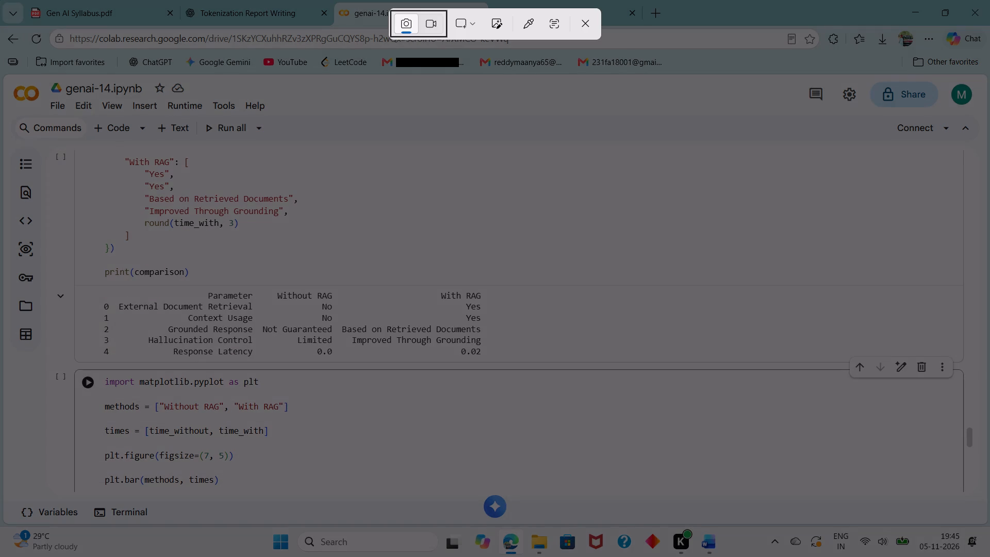
pyautogui.moveTo(88, 285); pyautogui.dragTo(196, 386)
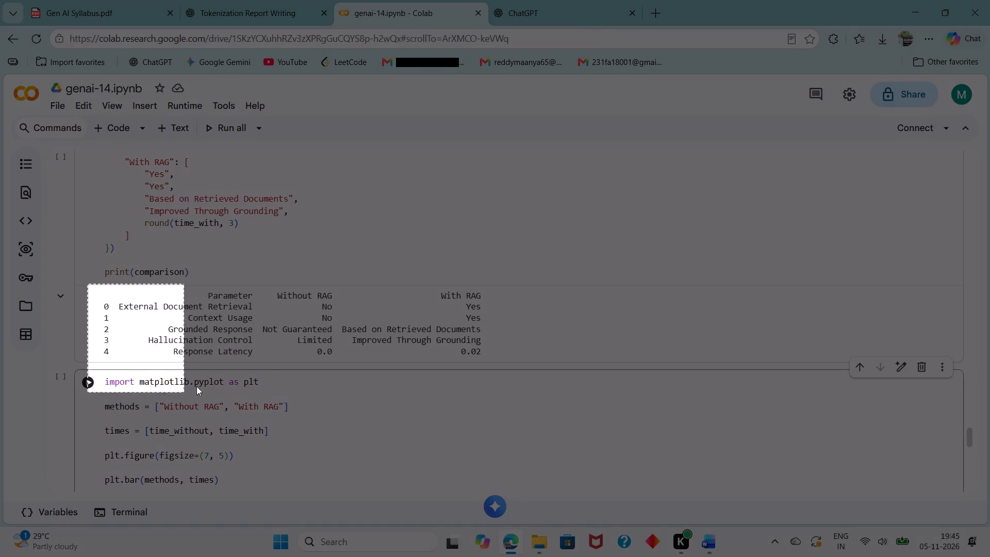
pyautogui.moveTo(196, 386); pyautogui.dragTo(378, 364)
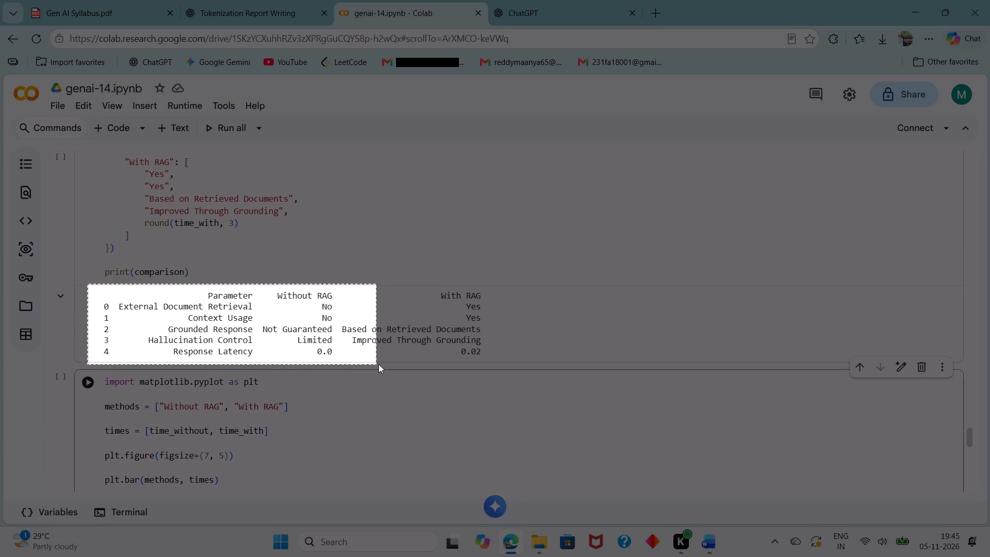
pyautogui.moveTo(378, 364); pyautogui.dragTo(488, 365)
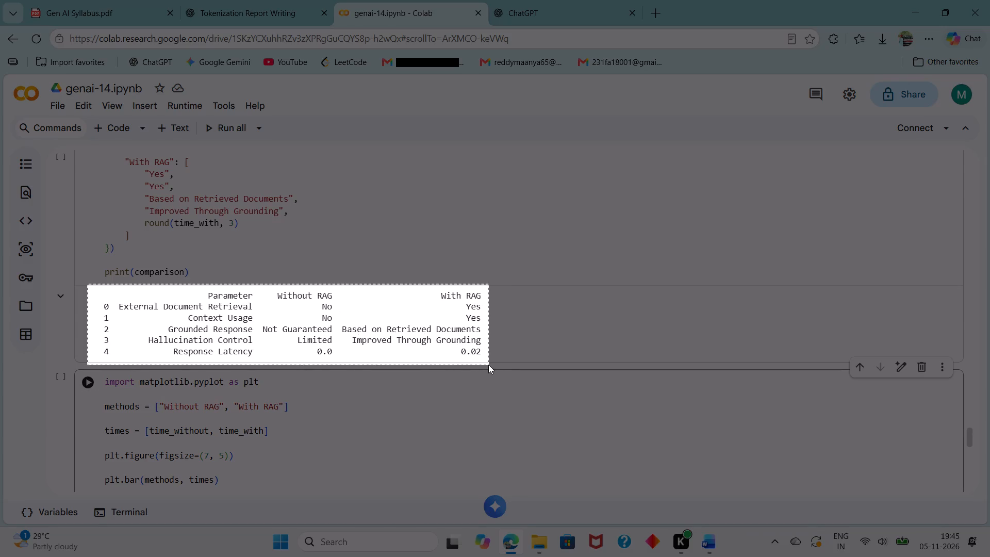
pyautogui.moveTo(488, 365); pyautogui.dragTo(487, 365)
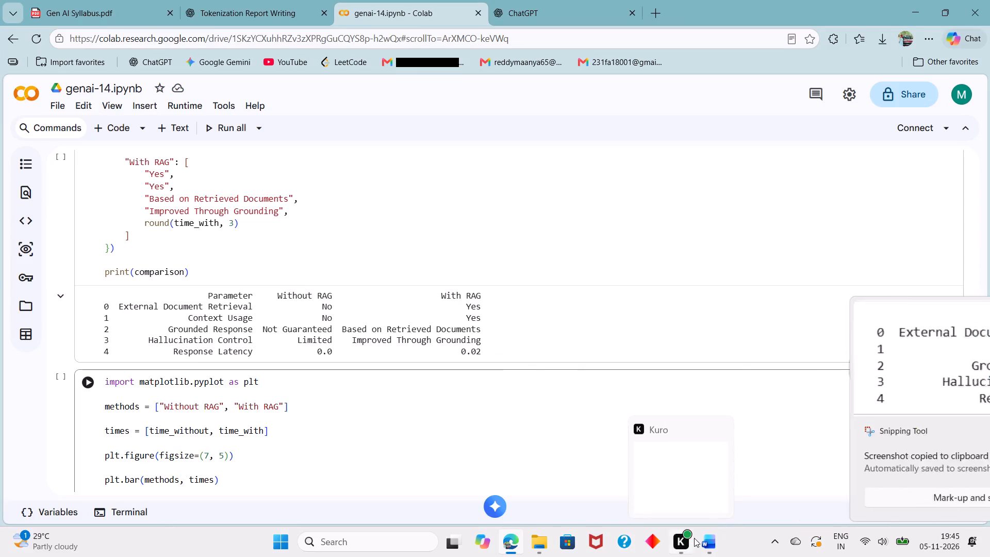
# Return to genai_record in Word, paste the comparison table image under "Results:" and set its wrapping to In Front of Text.
pyautogui.click(710, 546)
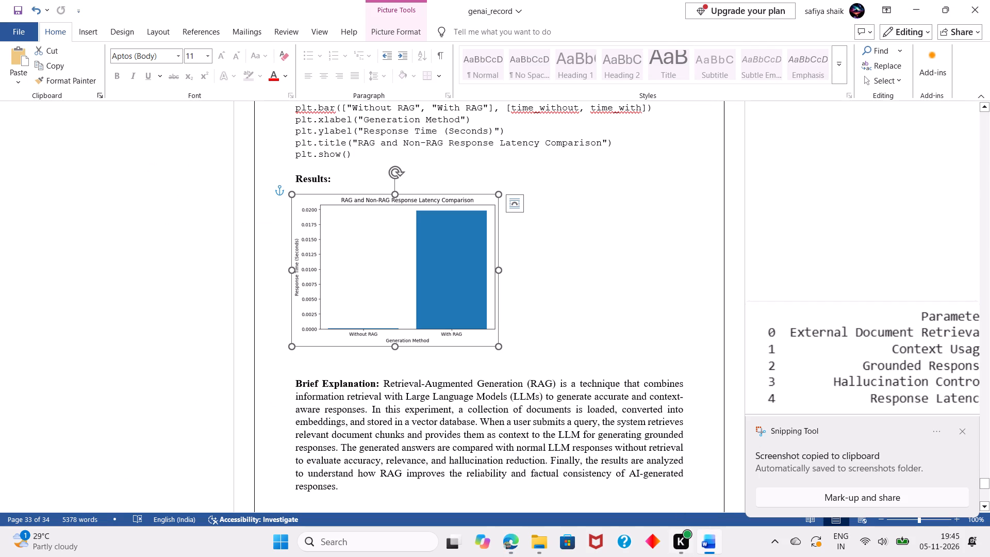
pyautogui.hotkey('ctrl', 'v')
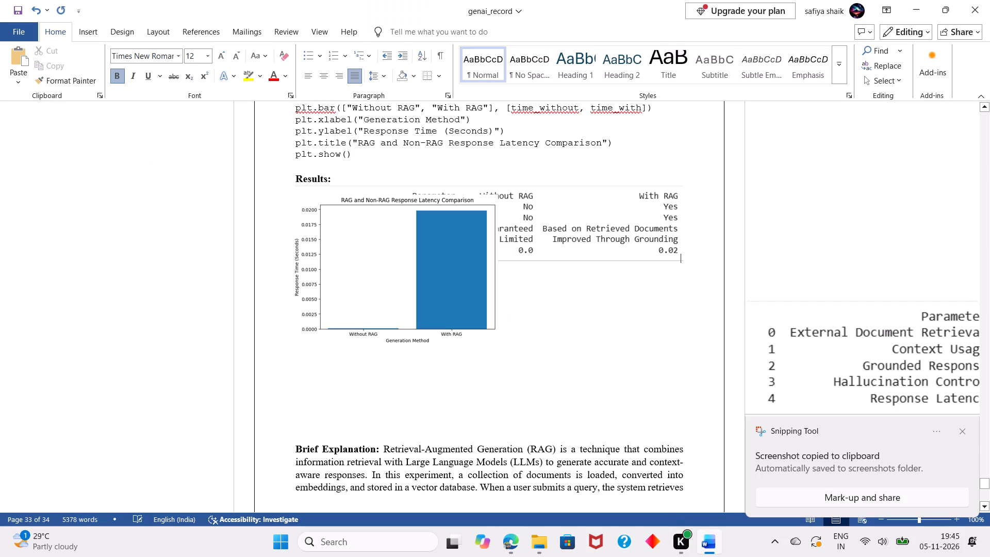
pyautogui.click(574, 224)
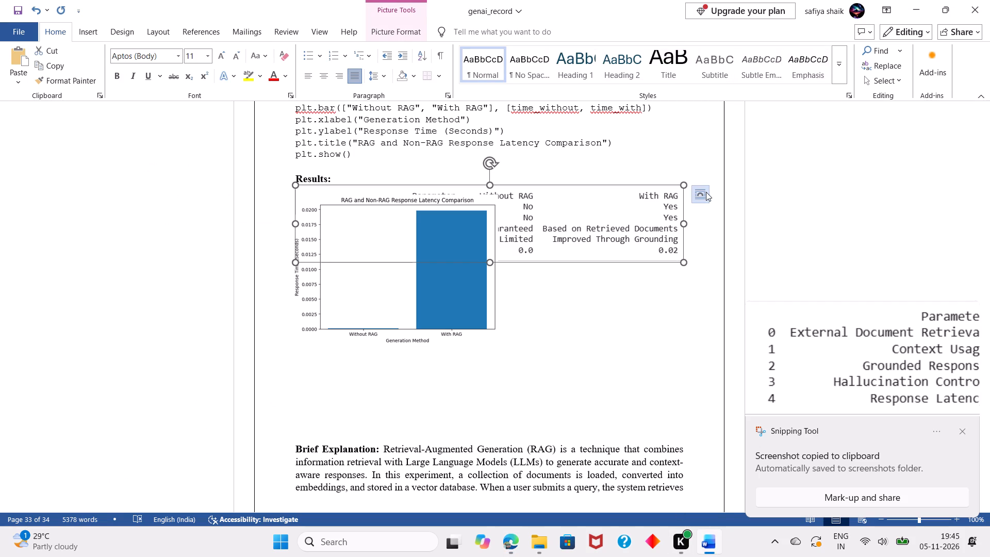
pyautogui.click(706, 192)
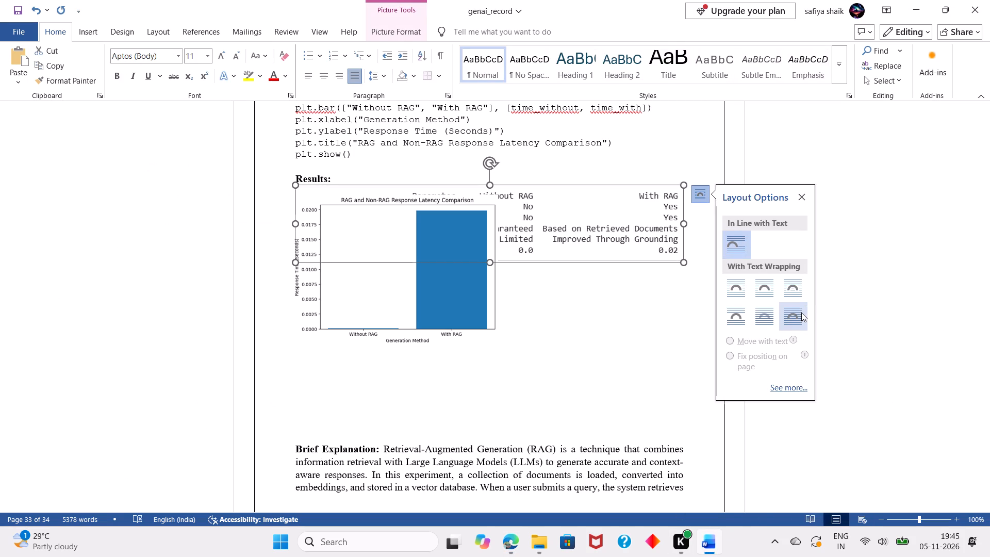
pyautogui.click(801, 313)
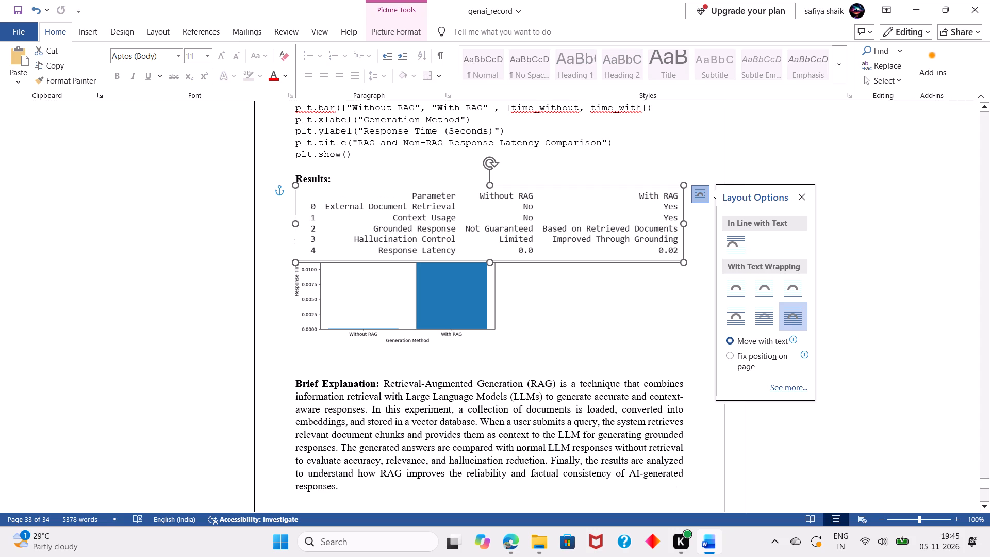
# Shrink the comparison table image to about 8.53 cm wide and place it to the right of the bar chart.
pyautogui.click(545, 208)
pyautogui.moveTo(295, 185); pyautogui.dragTo(475, 232)
pyautogui.moveTo(570, 232); pyautogui.dragTo(599, 247)
# Shift the bar chart toward the left page border and move the comparison table image close beside it.
pyautogui.moveTo(403, 267); pyautogui.dragTo(381, 263)
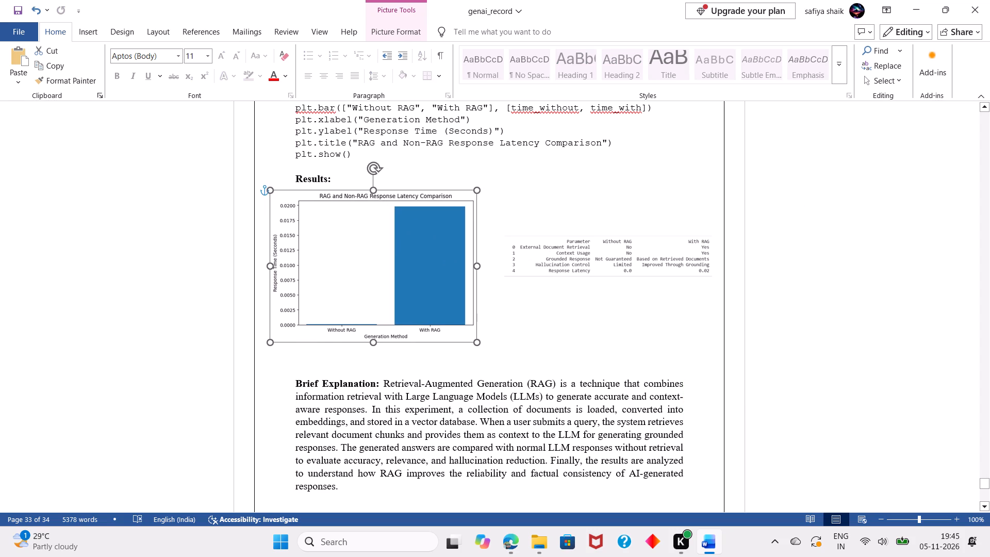
pyautogui.moveTo(381, 263); pyautogui.dragTo(378, 264)
pyautogui.click(566, 260)
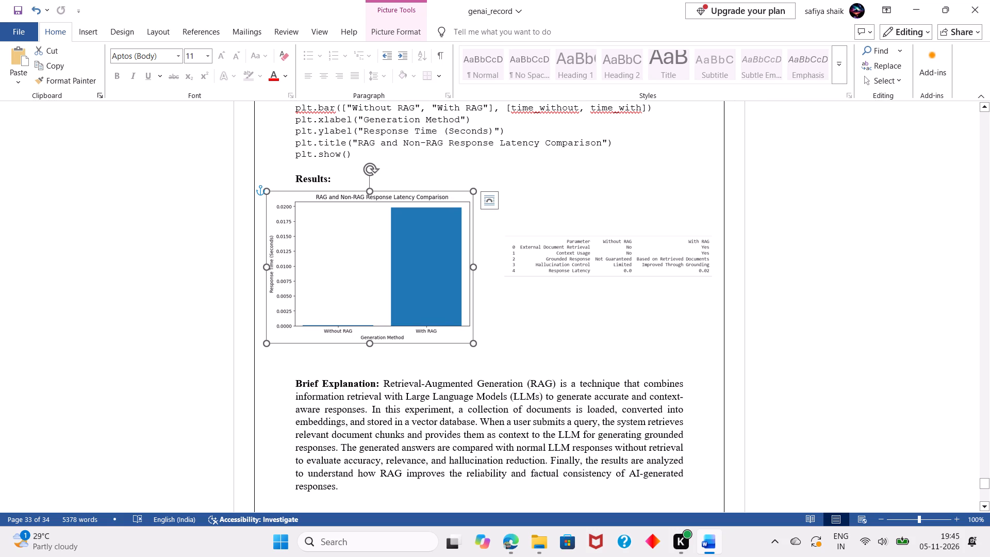
pyautogui.moveTo(566, 260); pyautogui.dragTo(546, 257)
pyautogui.moveTo(546, 257); pyautogui.dragTo(526, 254)
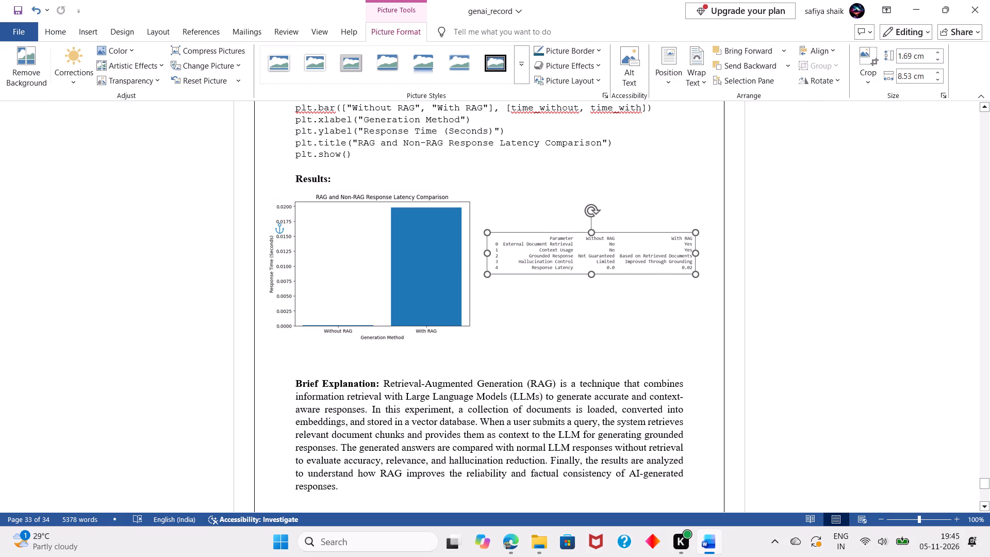
pyautogui.moveTo(526, 254); pyautogui.dragTo(520, 250)
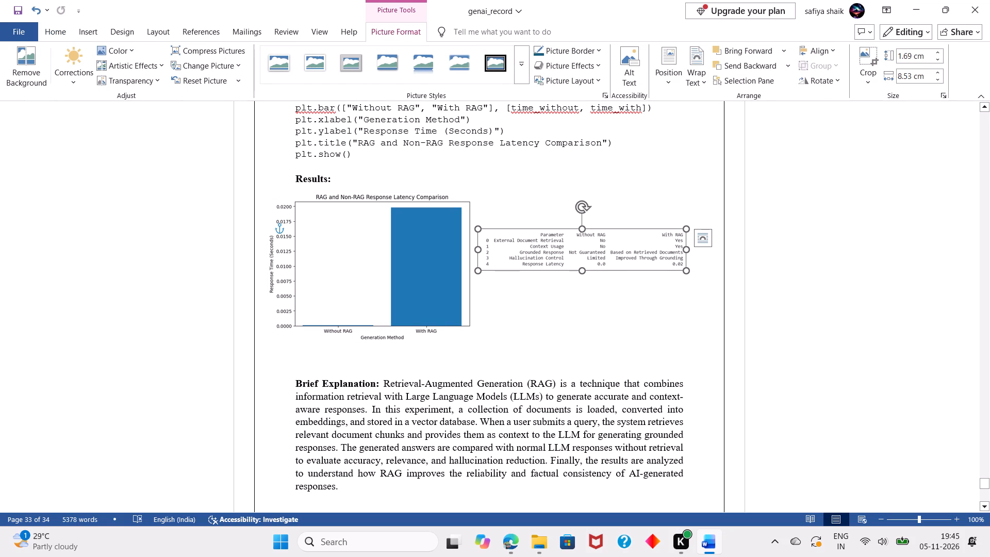
# Enlarge the comparison table image beside the bar chart to about 9.72 cm wide, keeping it inside the page border.
pyautogui.moveTo(684, 270); pyautogui.dragTo(666, 280)
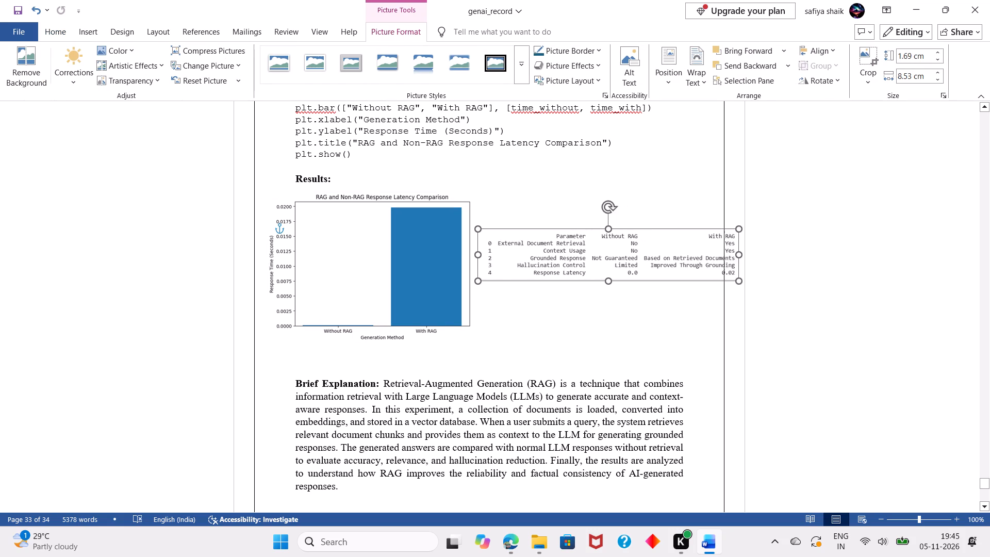
pyautogui.moveTo(666, 280); pyautogui.dragTo(651, 276)
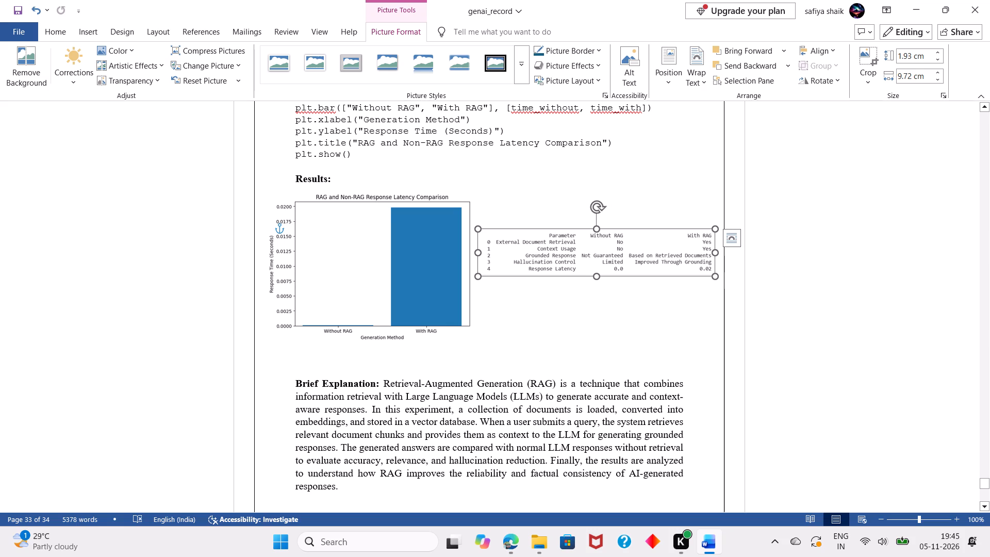
# Save the genai_record document.
pyautogui.scroll(-3, 588, 334)
pyautogui.scroll(5, 617, 556)
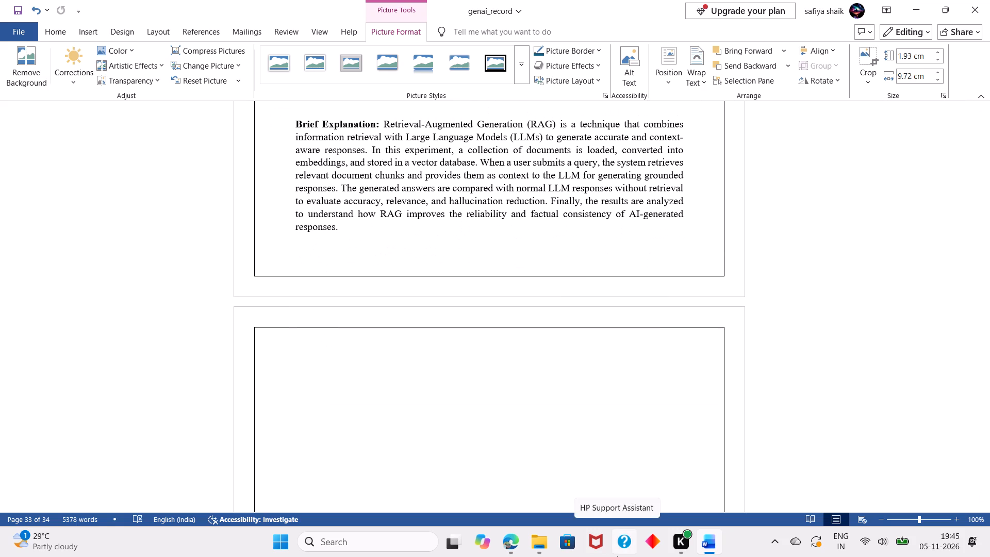
pyautogui.scroll(7, 599, 381)
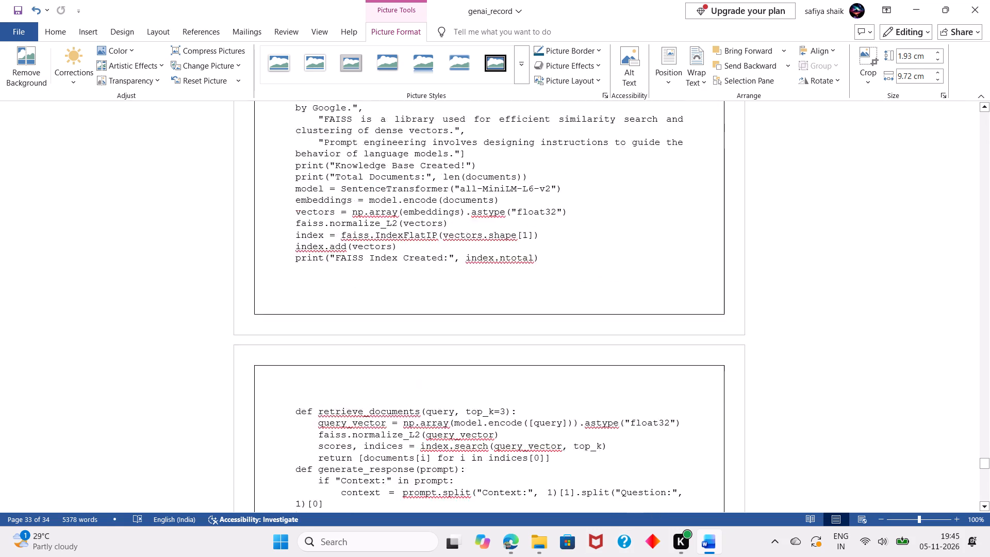
pyautogui.hotkey('ctrl', 's')
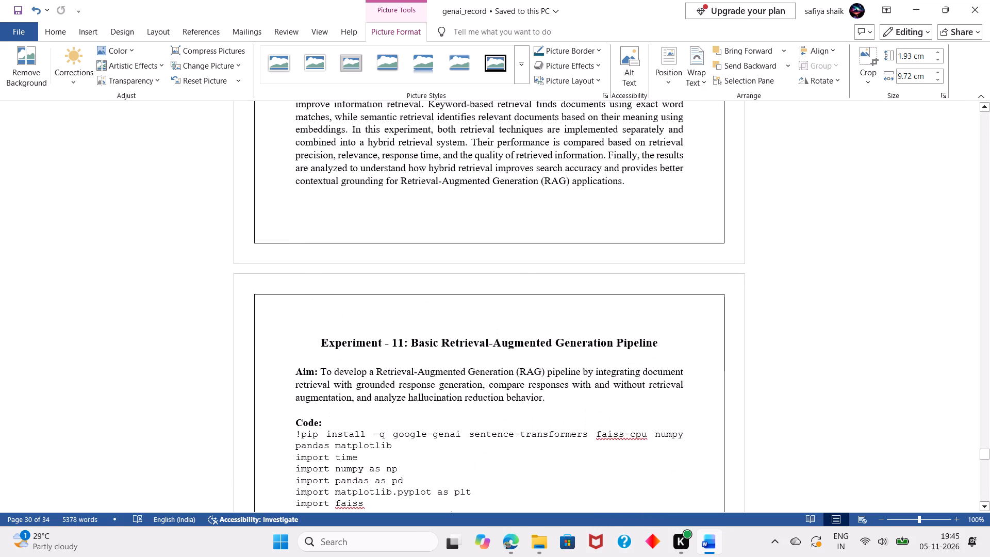
pyautogui.hotkey('ctrl', 's')
pyautogui.hotkey('ctrl', 's')
pyautogui.hotkey('ctrl', 's')
pyautogui.hotkey('ctrl', 's')
pyautogui.hotkey('ctrl', 's')
# Run the Spelling & Grammar check on the whole document and ignore all flagged code terms in Experiment 8's imports and first splitter lines.
pyautogui.scroll(-5, 599, 381)
pyautogui.scroll(20, 599, 381)
pyautogui.scroll(18, 599, 381)
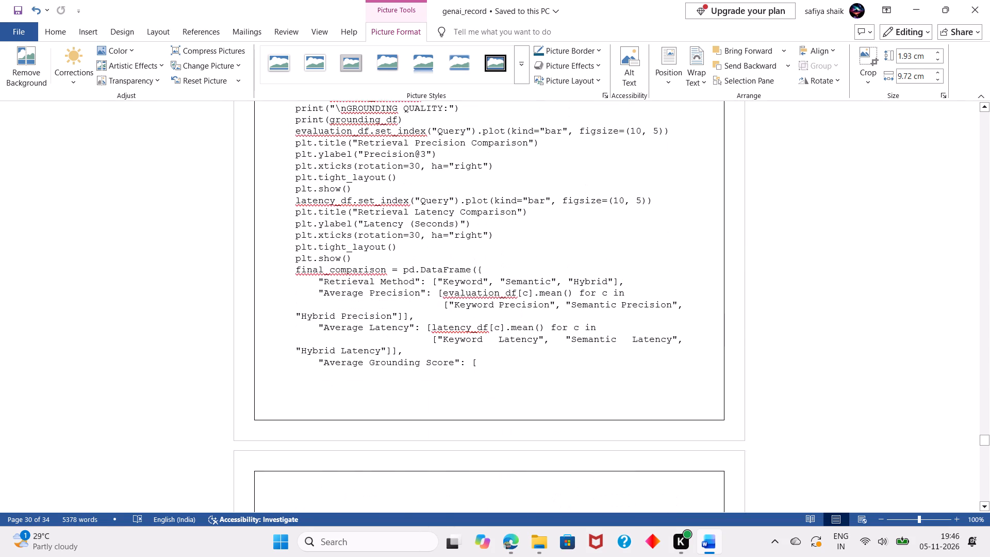
pyautogui.click(286, 31)
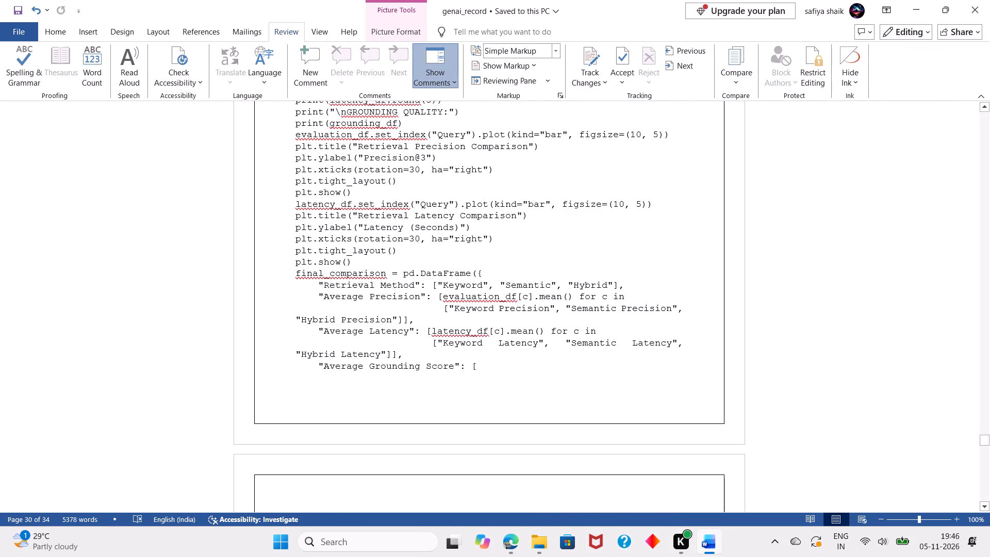
pyautogui.click(21, 60)
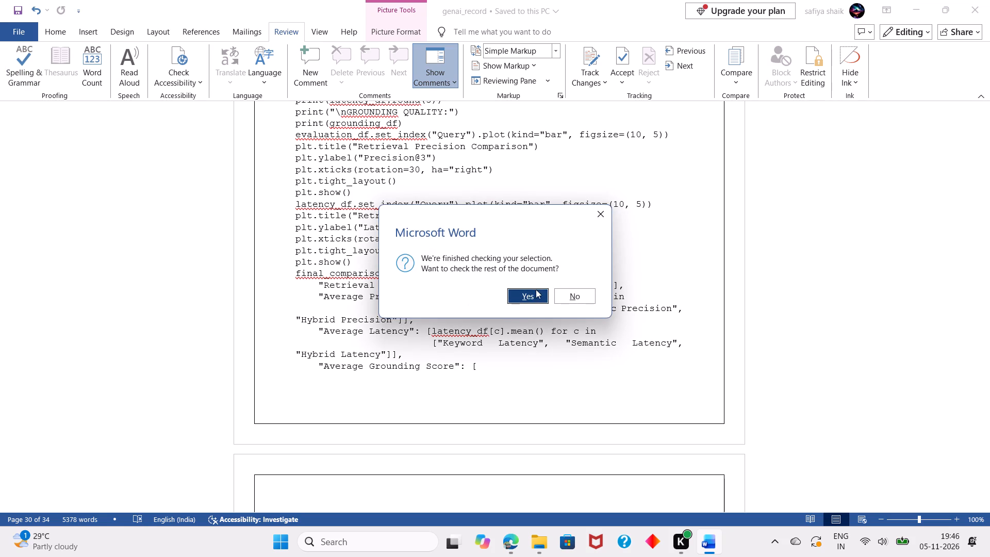
pyautogui.click(534, 291)
pyautogui.click(534, 291)
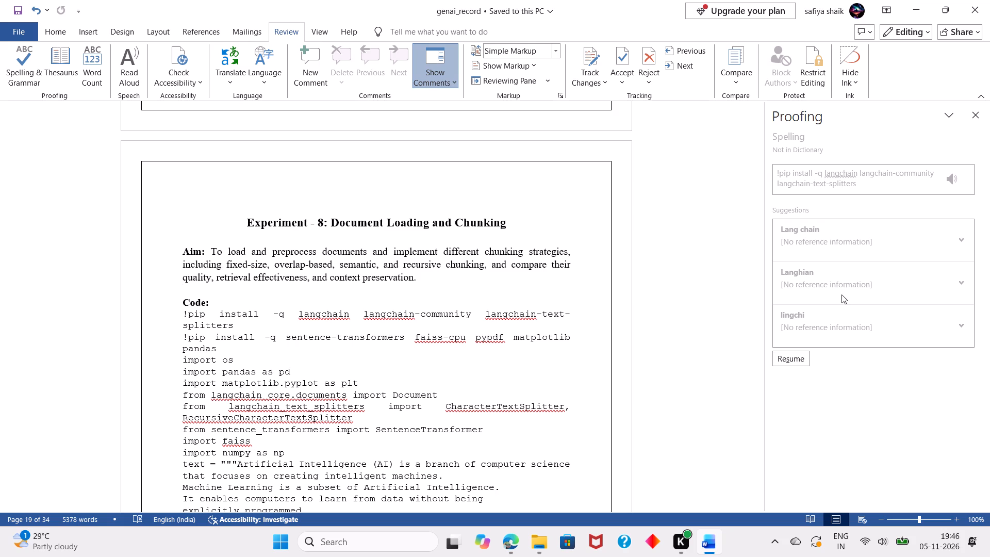
pyautogui.click(980, 121)
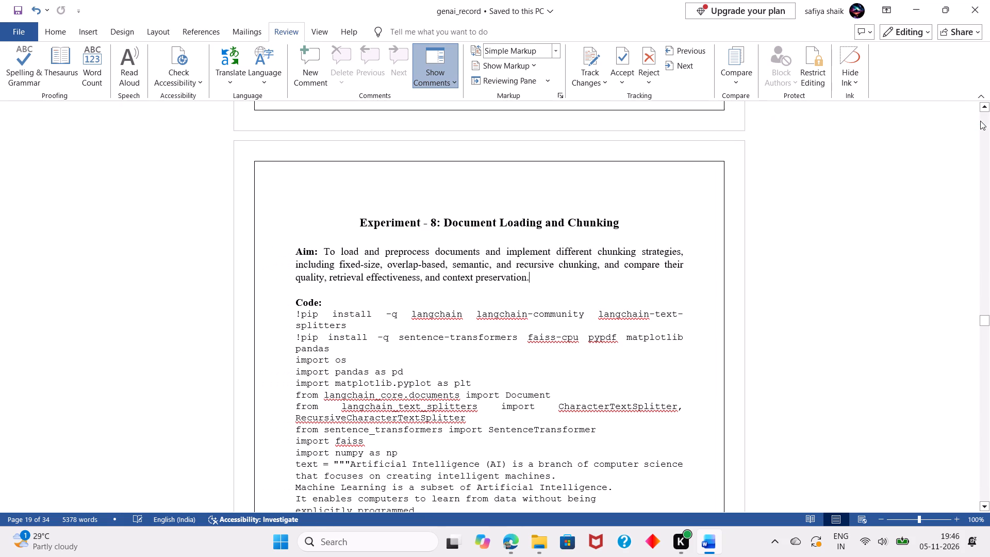
pyautogui.click(14, 52)
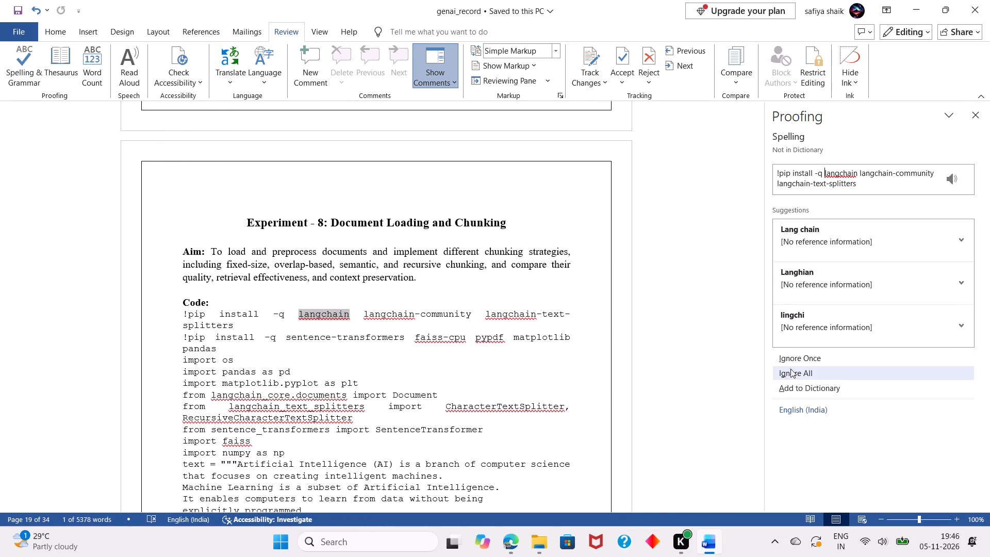
pyautogui.tripleClick(791, 369)
pyautogui.doubleClick(791, 369)
pyautogui.tripleClick(791, 369)
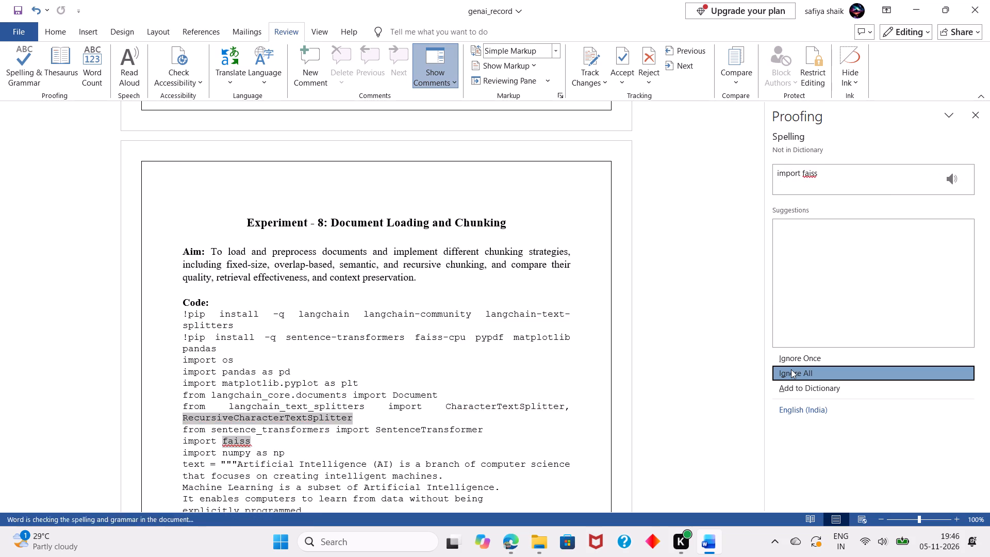
pyautogui.tripleClick(791, 369)
pyautogui.tripleClick(791, 369)
pyautogui.tripleClick(791, 369)
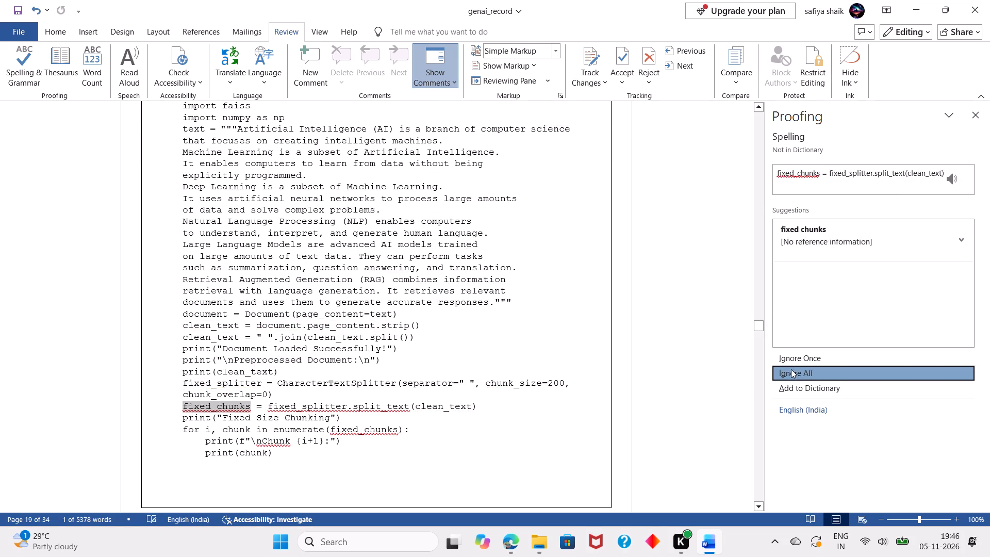
# Ignore all remaining flagged code terms in Experiment 8, from the fixed-size chunking lines through the overlap calculation.
pyautogui.tripleClick(791, 369)
pyautogui.tripleClick(791, 369)
pyautogui.tripleClick(791, 369)
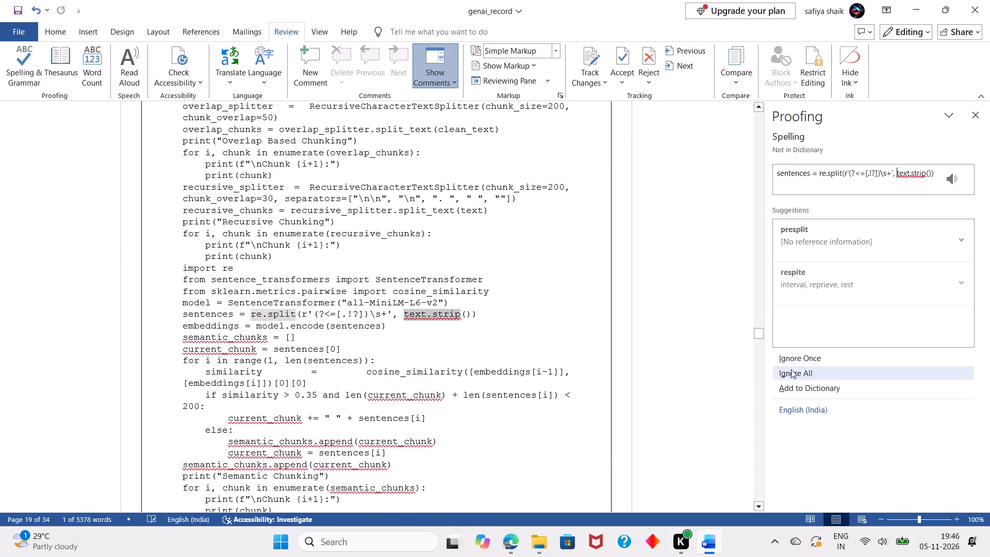
pyautogui.tripleClick(791, 369)
pyautogui.doubleClick(791, 369)
pyautogui.tripleClick(791, 369)
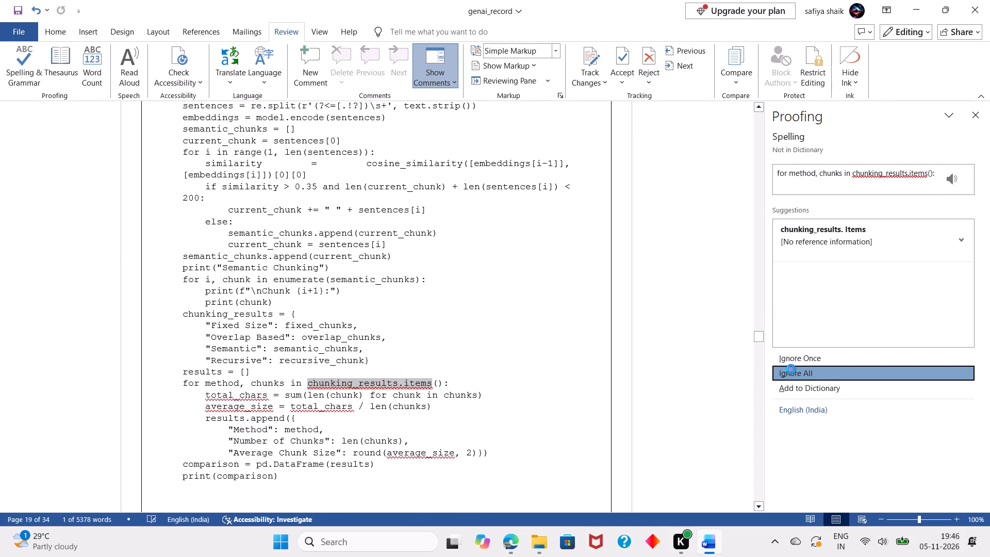
pyautogui.tripleClick(791, 369)
pyautogui.tripleClick(791, 369)
pyautogui.doubleClick(791, 369)
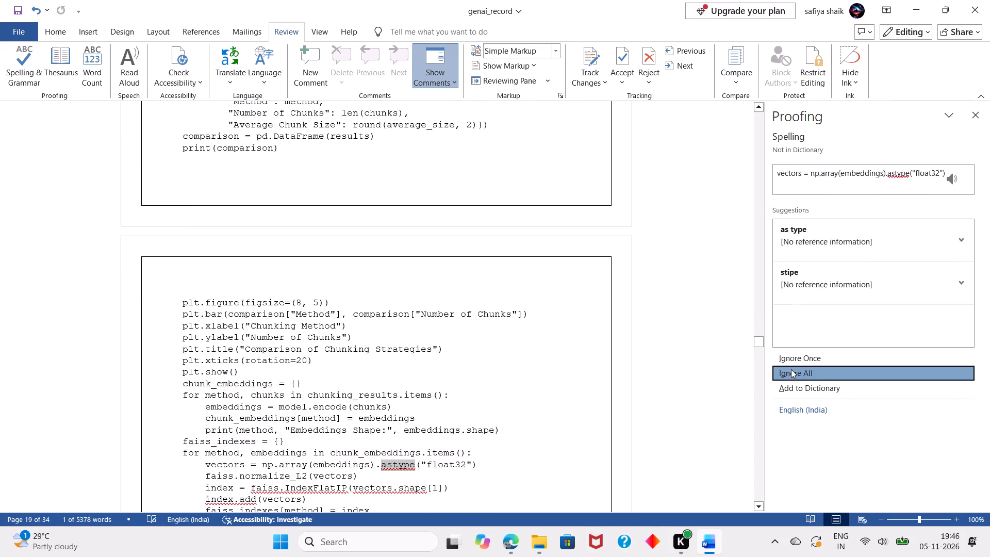
pyautogui.click(791, 369)
pyautogui.tripleClick(791, 369)
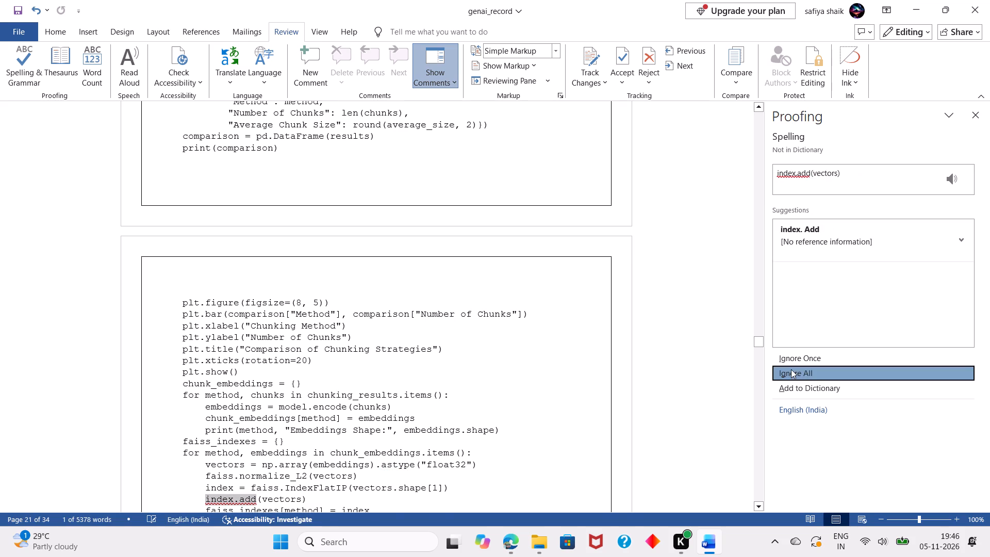
pyautogui.tripleClick(791, 369)
pyautogui.tripleClick(791, 369)
pyautogui.tripleClick(791, 369)
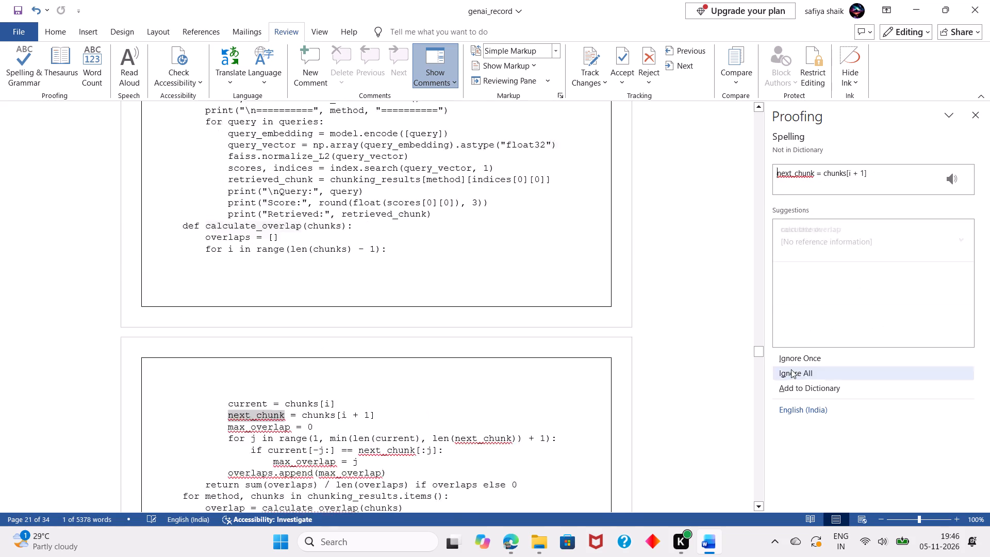
pyautogui.tripleClick(791, 369)
pyautogui.tripleClick(791, 369)
# Ignore all flagged terms in the FAISS and ChromaDB vector database experiment's code.
pyautogui.tripleClick(791, 369)
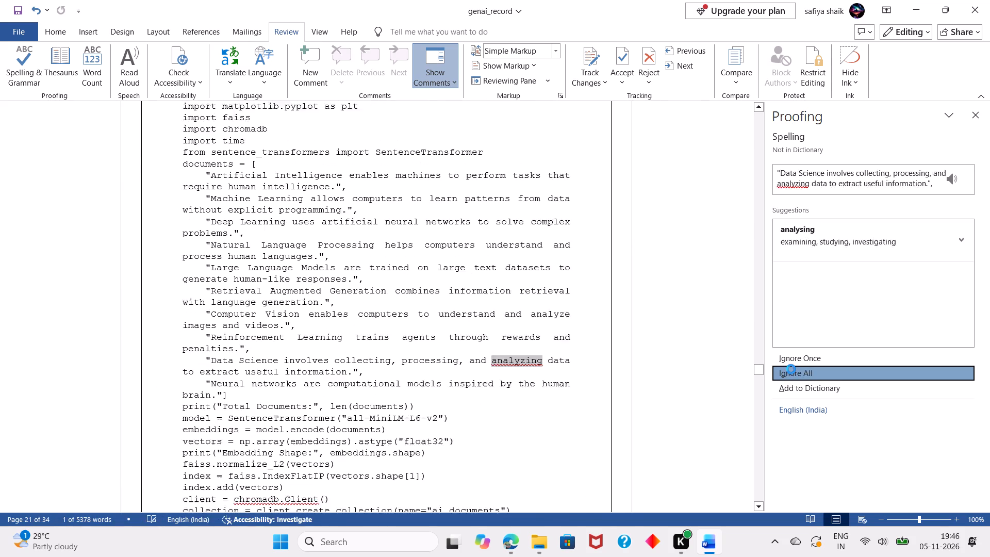
pyautogui.tripleClick(791, 369)
pyautogui.tripleClick(791, 369)
pyautogui.tripleClick(791, 369)
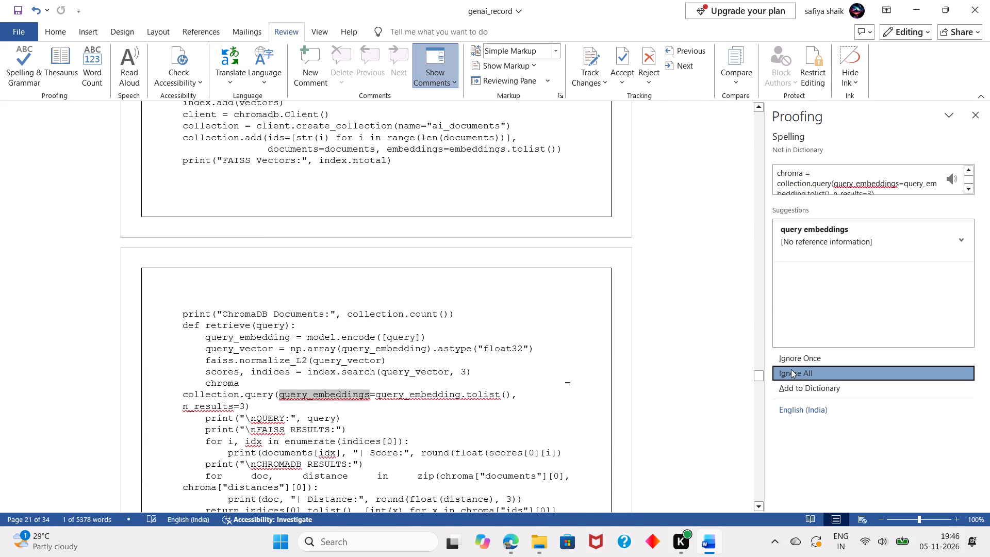
pyautogui.tripleClick(791, 369)
pyautogui.doubleClick(791, 369)
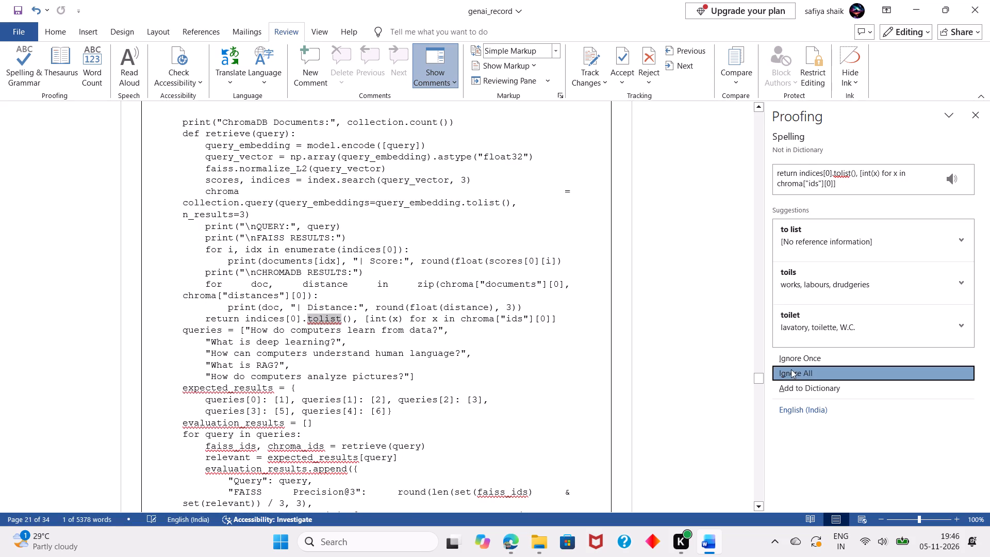
pyautogui.tripleClick(791, 369)
pyautogui.tripleClick(791, 369)
pyautogui.tripleClick(791, 369)
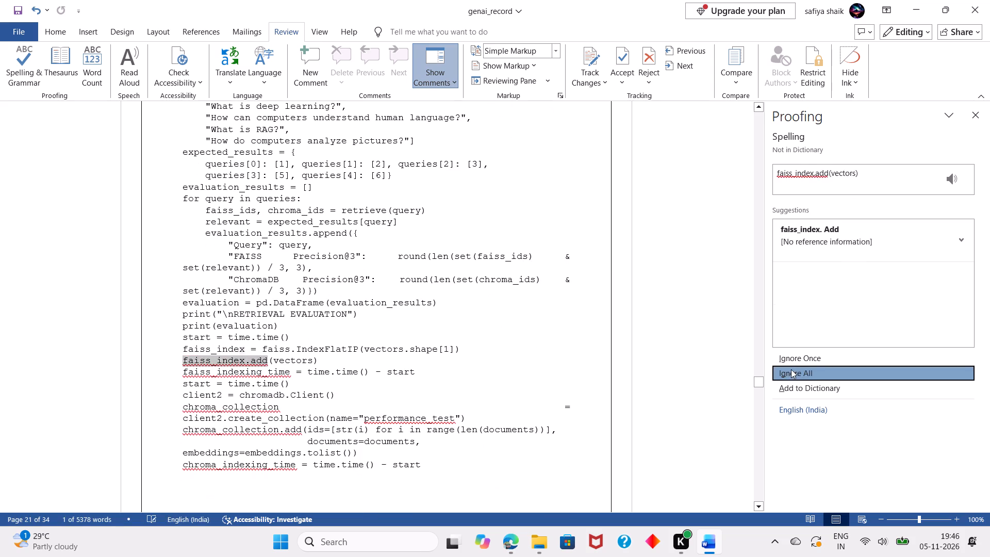
pyautogui.tripleClick(791, 369)
pyautogui.tripleClick(791, 369)
pyautogui.tripleClick(791, 369)
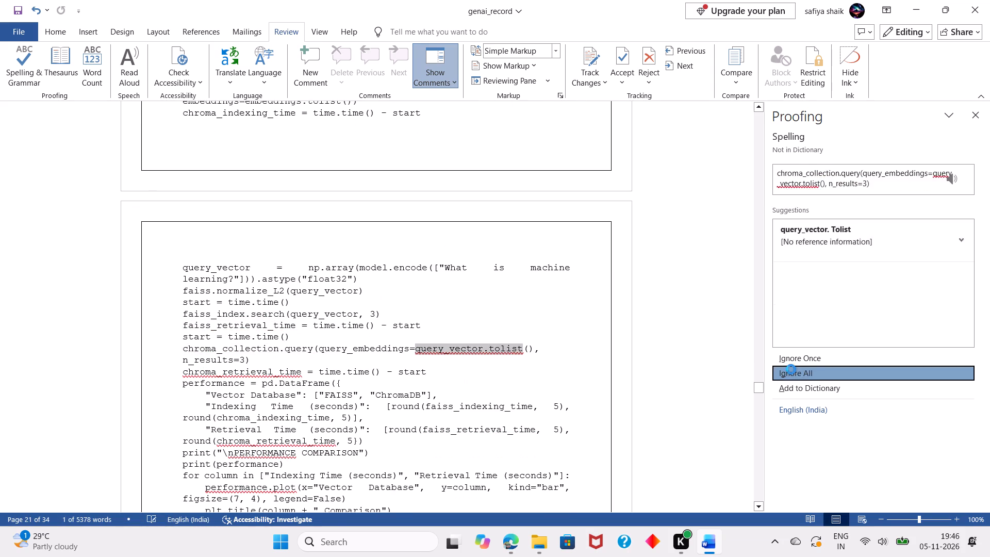
pyautogui.tripleClick(791, 369)
# Ignore all flagged terms in the keyword, semantic and hybrid retrieval experiment's code.
pyautogui.tripleClick(791, 369)
pyautogui.tripleClick(791, 369)
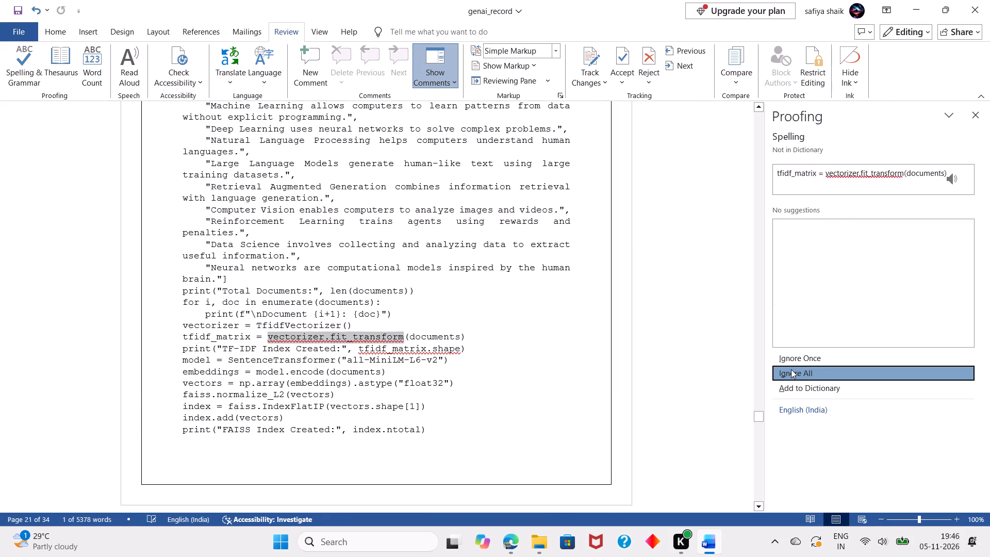
pyautogui.tripleClick(791, 369)
pyautogui.tripleClick(791, 369)
pyautogui.click(791, 369)
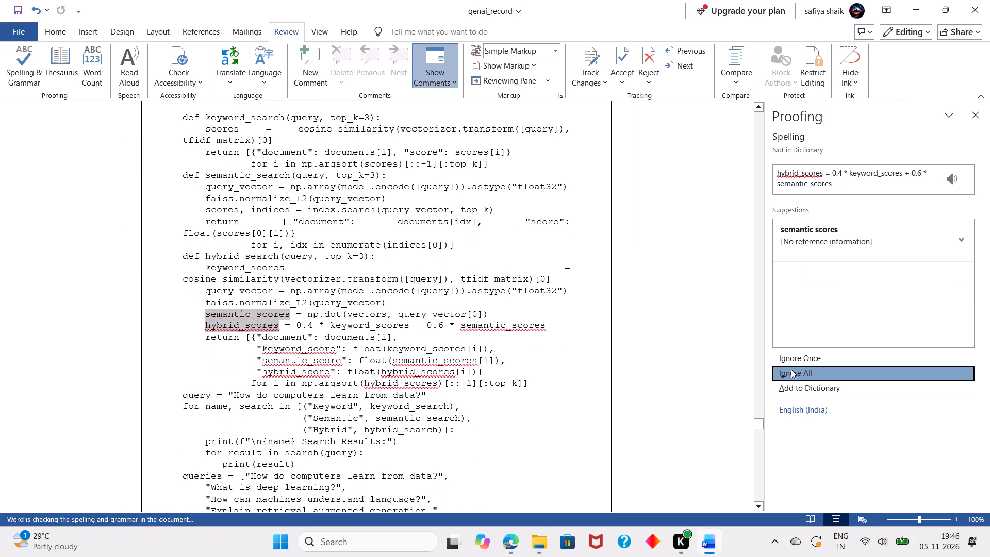
pyautogui.tripleClick(791, 369)
pyautogui.tripleClick(791, 369)
pyautogui.tripleClick(791, 369)
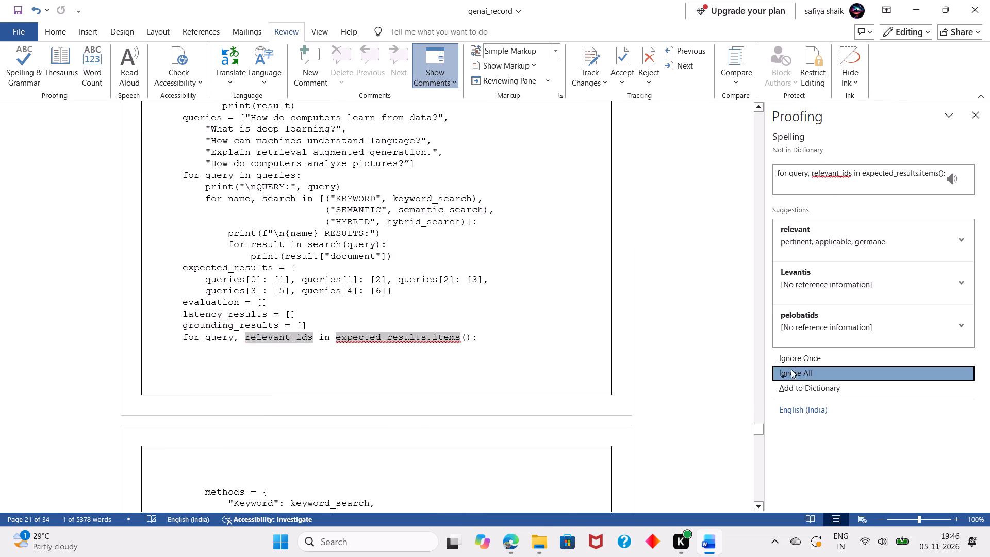
pyautogui.tripleClick(791, 369)
pyautogui.tripleClick(791, 369)
pyautogui.tripleClick(791, 369)
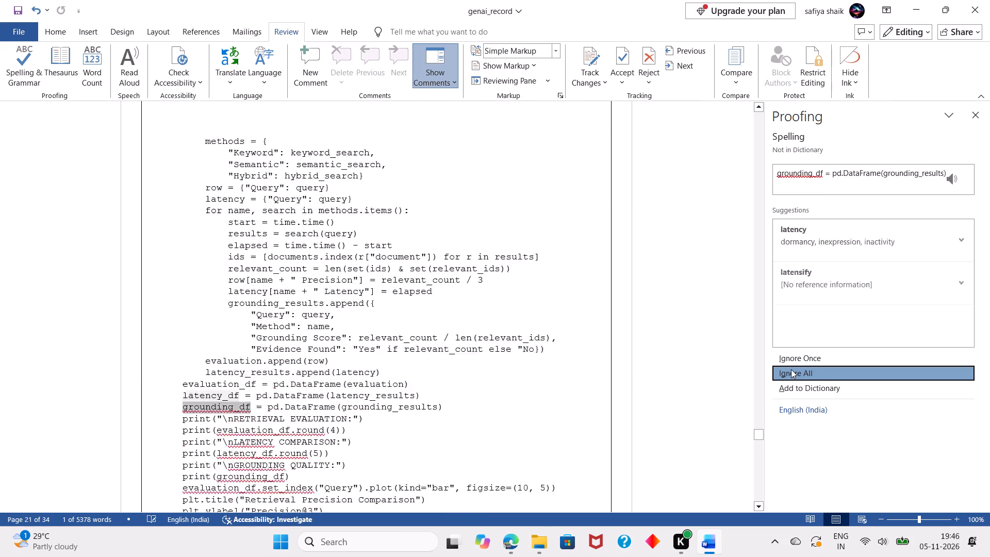
pyautogui.tripleClick(791, 369)
pyautogui.tripleClick(791, 369)
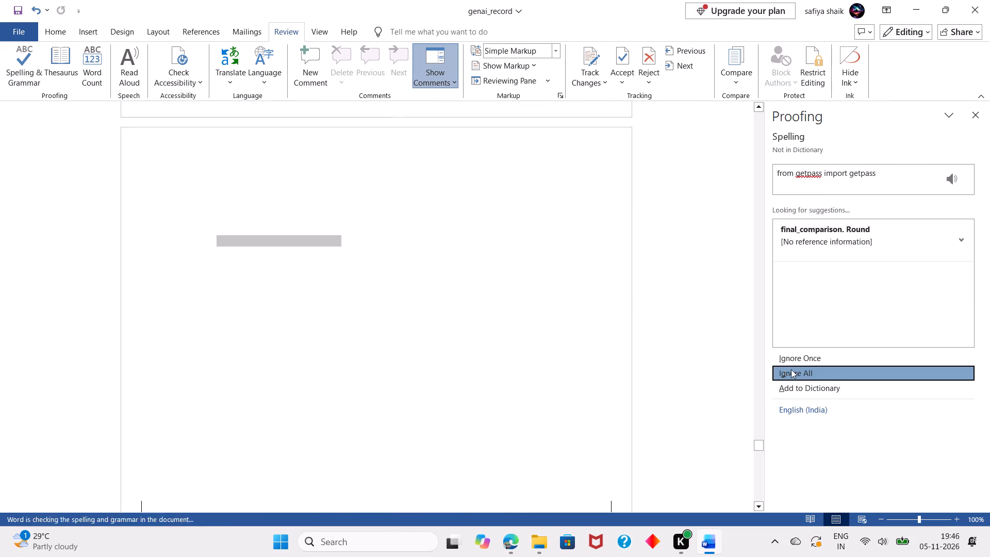
# Ignore all flagged code terms in Experiment 11 and finish the spelling and grammar check.
pyautogui.tripleClick(791, 369)
pyautogui.tripleClick(791, 369)
pyautogui.tripleClick(791, 369)
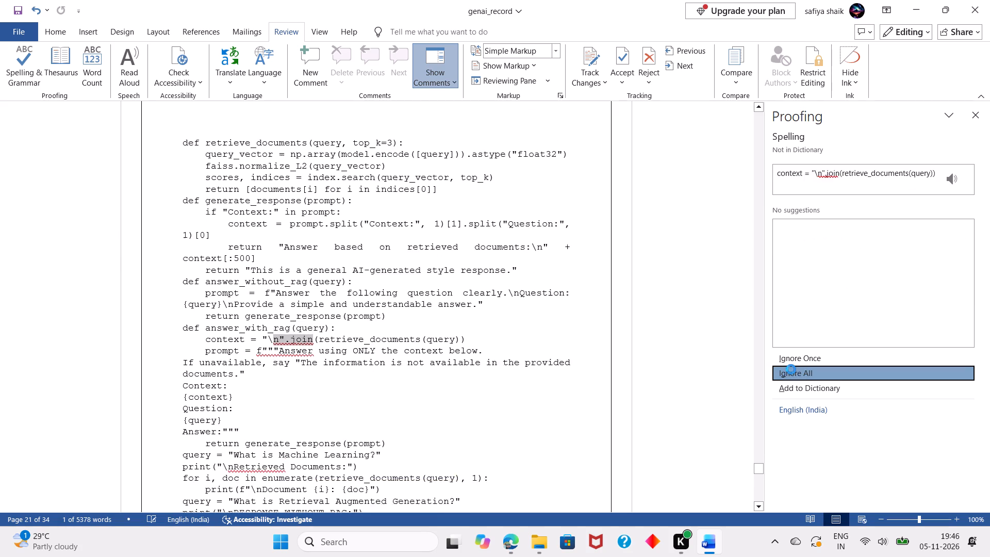
pyautogui.tripleClick(791, 369)
pyautogui.tripleClick(791, 369)
pyautogui.tripleClick(791, 369)
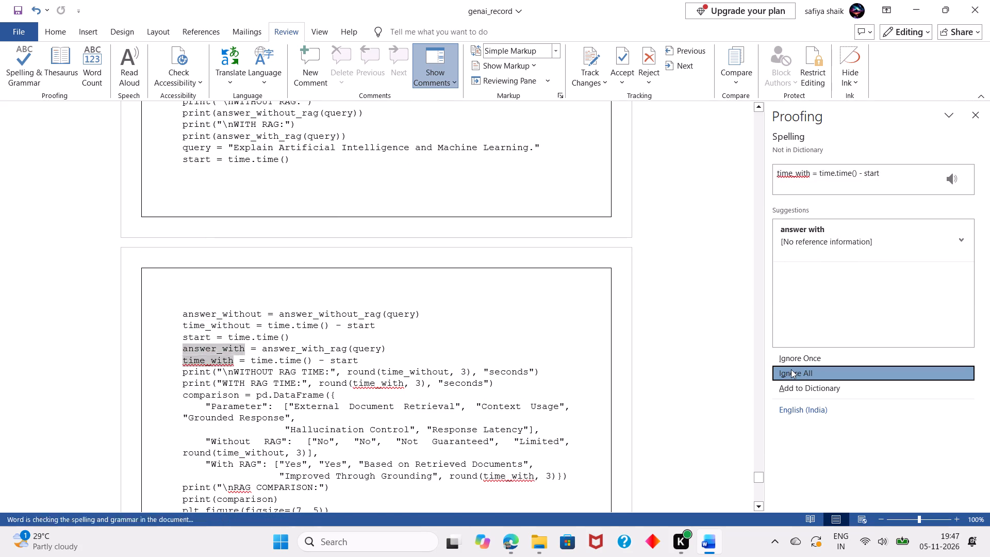
pyautogui.tripleClick(791, 369)
pyautogui.click(791, 369)
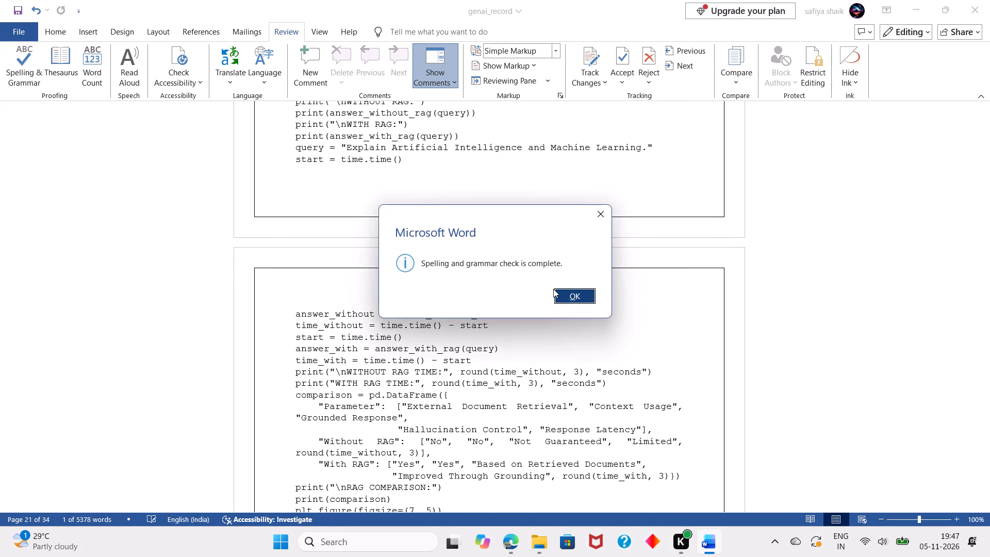
pyautogui.click(553, 289)
pyautogui.click(589, 290)
# Review Experiment 11's code, results images and brief explanation, plus the end of the preceding experiment.
pyautogui.scroll(-2, 589, 290)
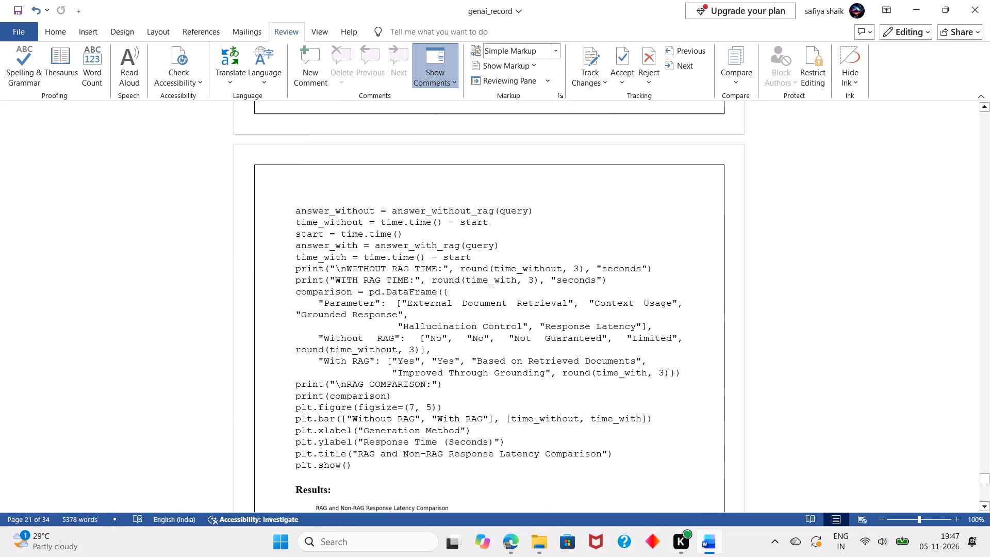
pyautogui.scroll(-3, 589, 290)
pyautogui.scroll(2, 589, 290)
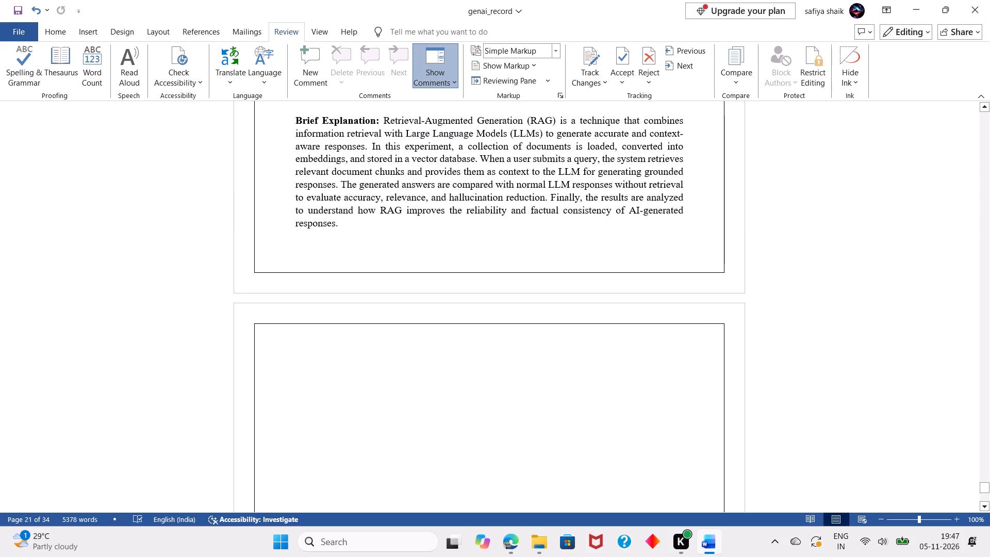
pyautogui.scroll(4, 512, 274)
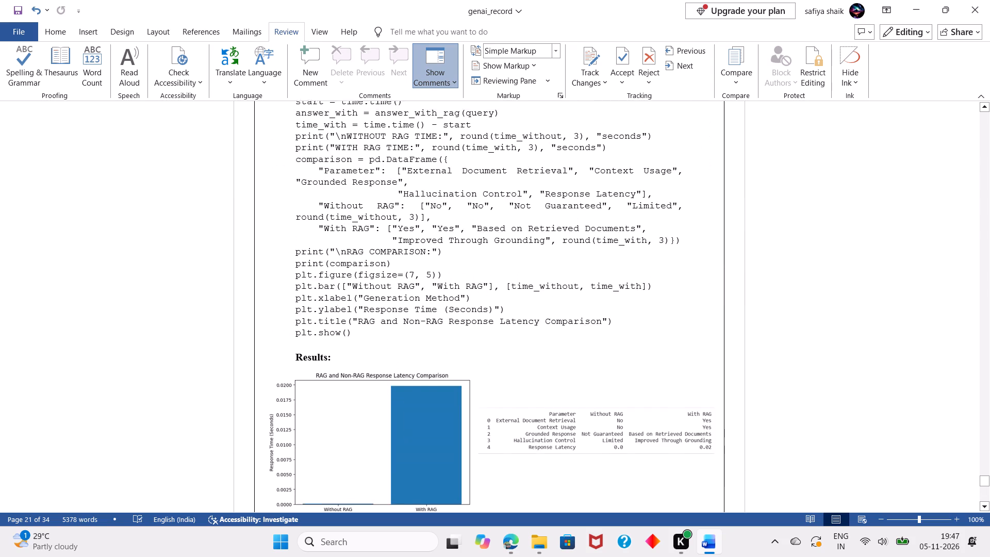
pyautogui.scroll(5, 512, 274)
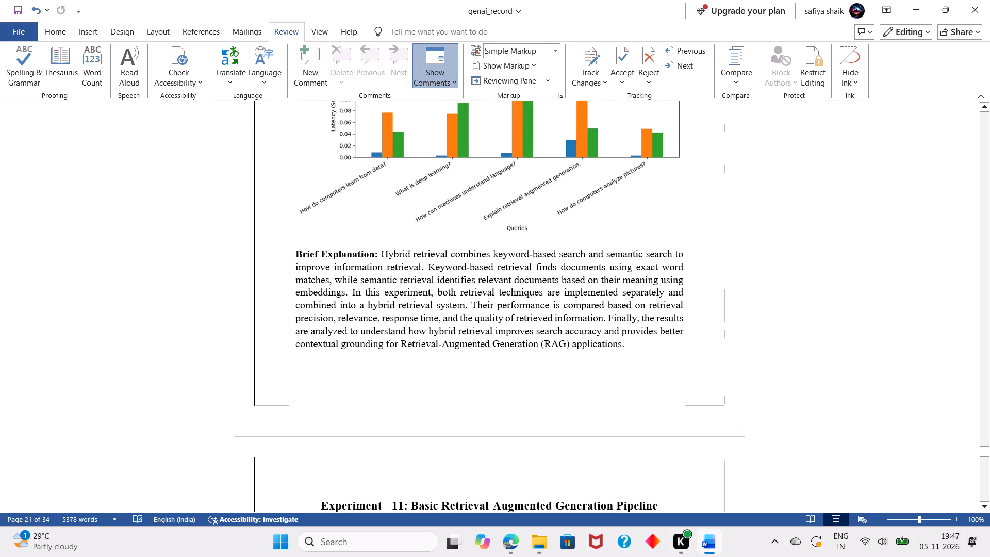
pyautogui.scroll(-1, 512, 274)
# Save the spell-checked genai_record document.
pyautogui.hotkey('ctrl', 's')
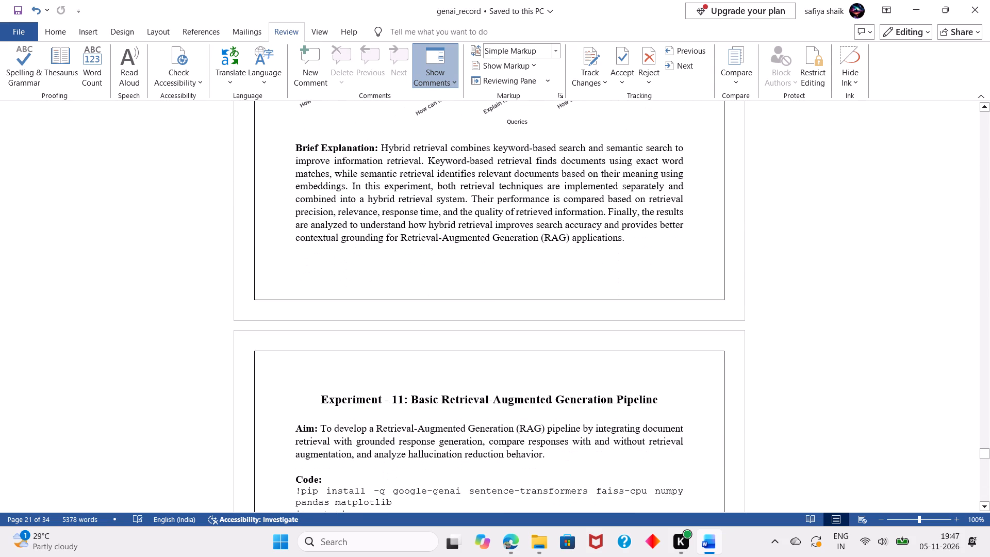
pyautogui.hotkey('ctrl', 's')
pyautogui.hotkey('ctrl', 's')
pyautogui.hotkey('ctrl', 's')
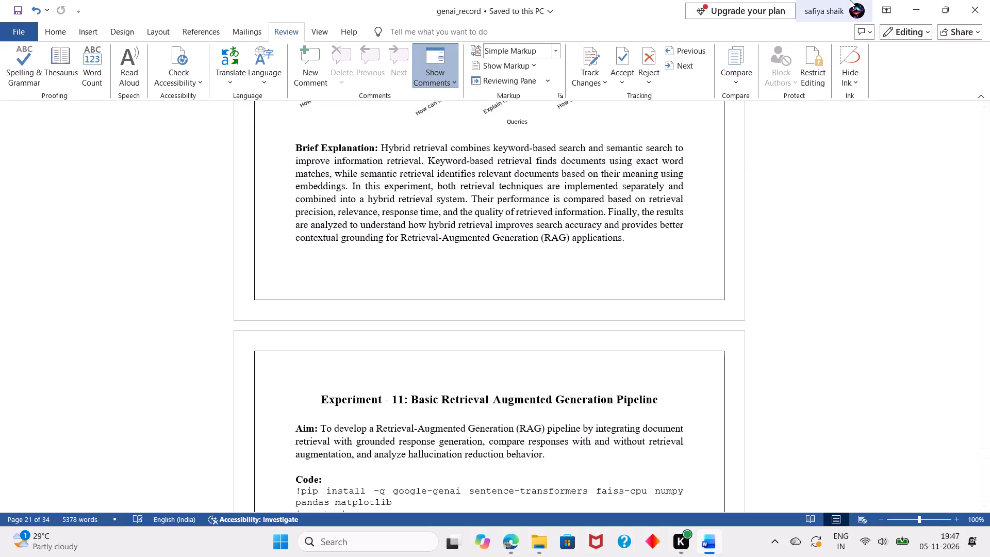
# Switch to the genai-14 notebook in Edge.
pyautogui.click(903, 3)
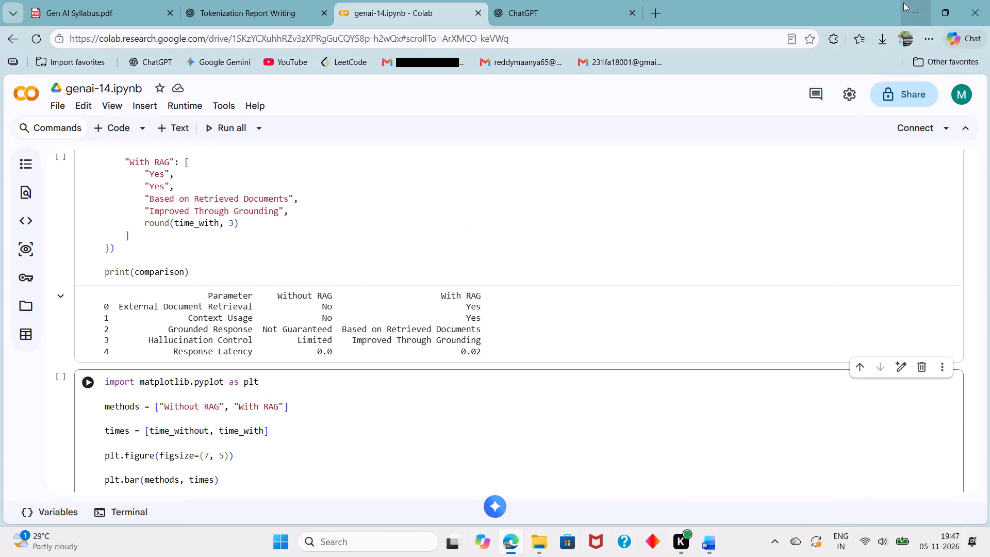
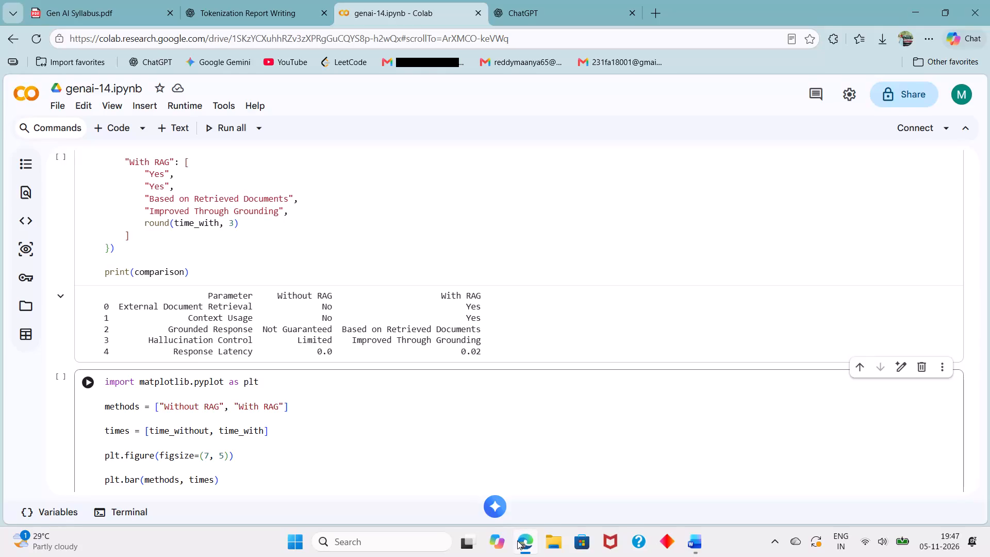
# Check the syllabus PDF for the experiment descriptions around Experiments 11 to 16.
pyautogui.click(112, 0)
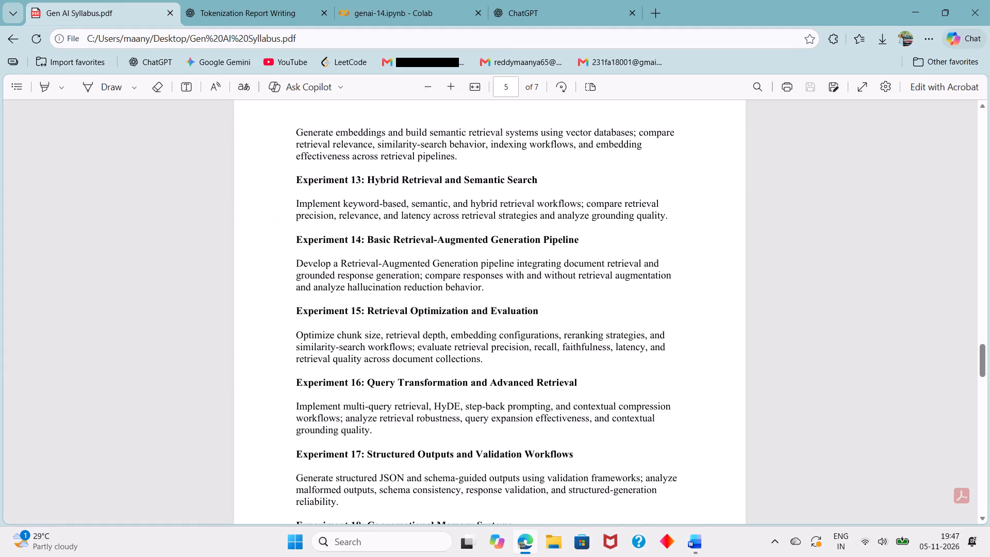
pyautogui.scroll(2, 419, 242)
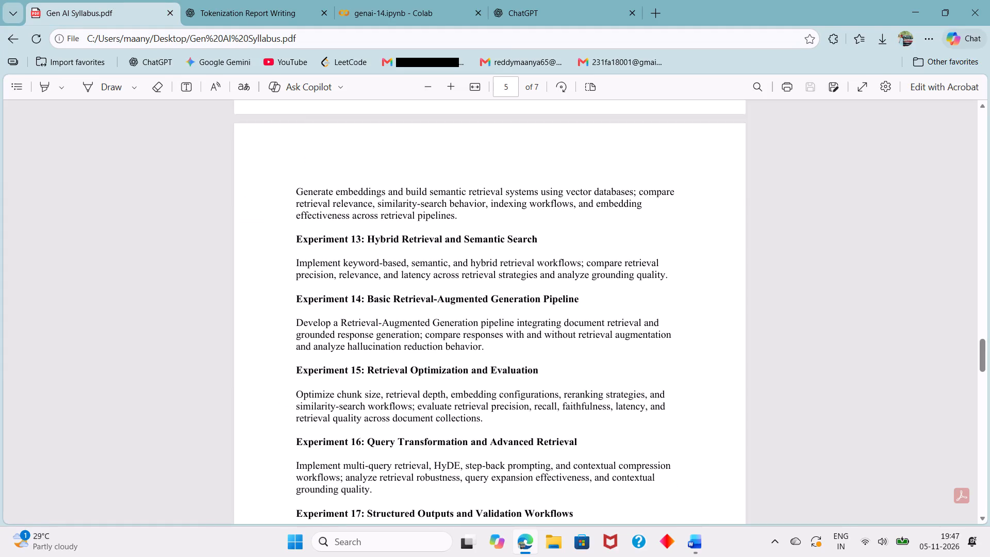
pyautogui.scroll(3, 419, 242)
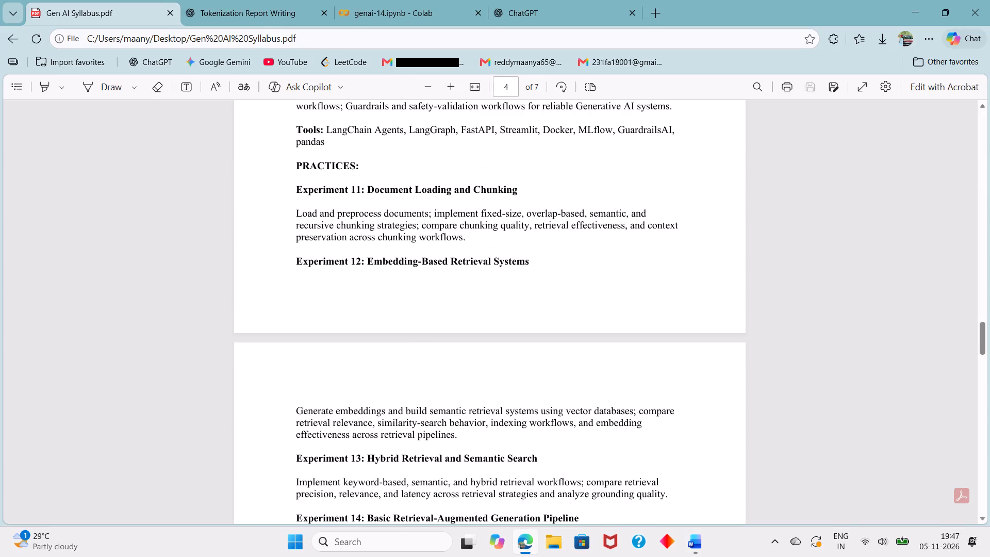
pyautogui.scroll(-3, 420, 252)
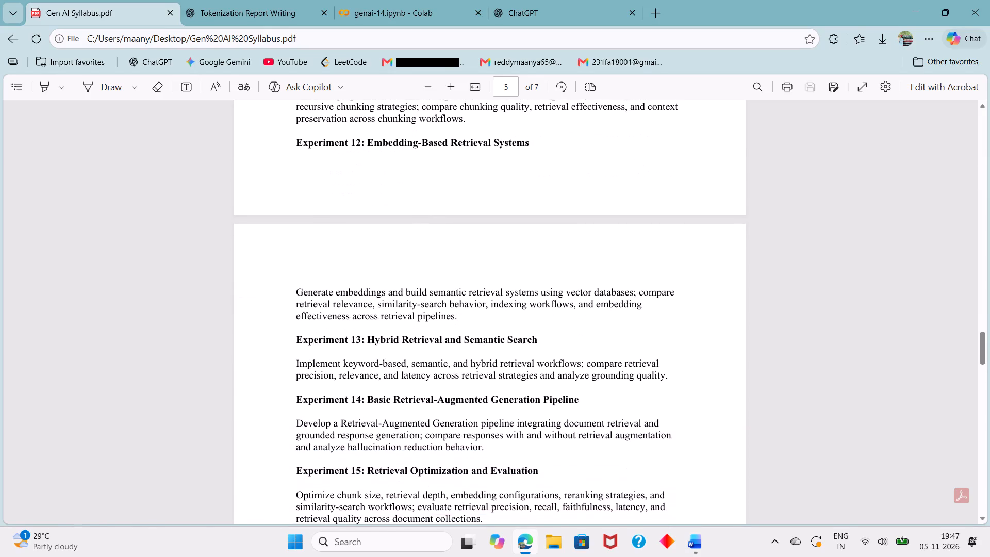
# Switch to the genai_record document in Word and review the Basic Retrieval-Augmented Generation Pipeline experiment through its code and results.
pyautogui.click(687, 554)
pyautogui.scroll(-2, 647, 504)
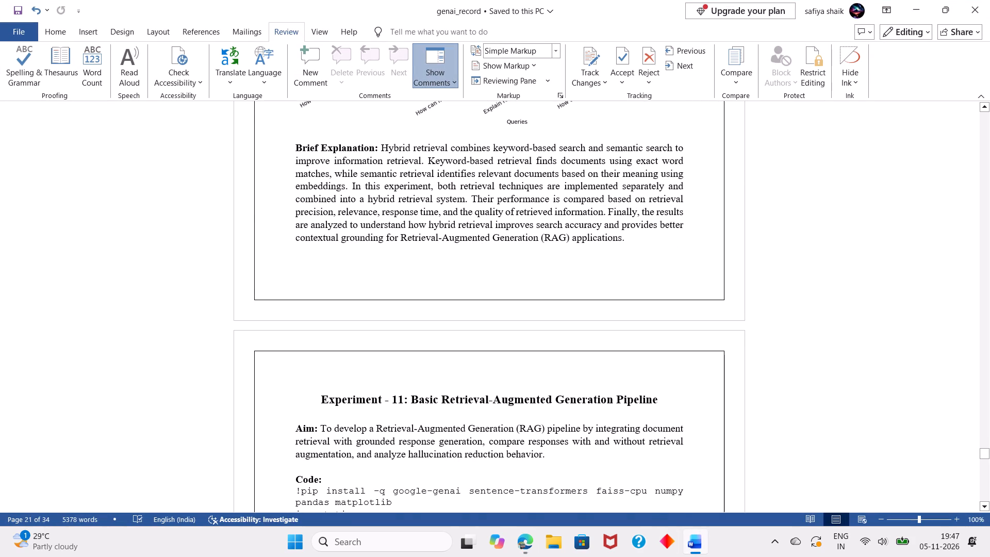
pyautogui.scroll(-6, 647, 504)
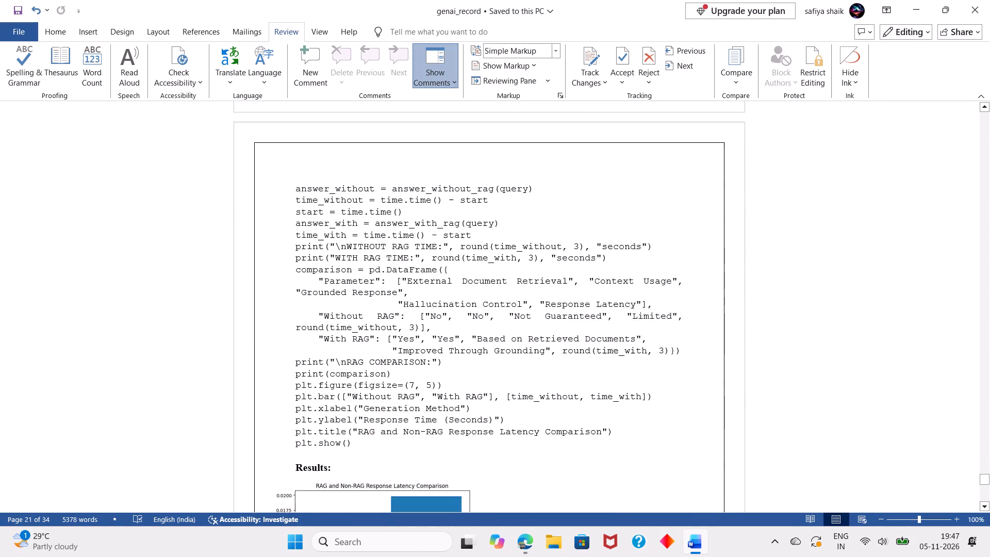
pyautogui.scroll(-3, 650, 491)
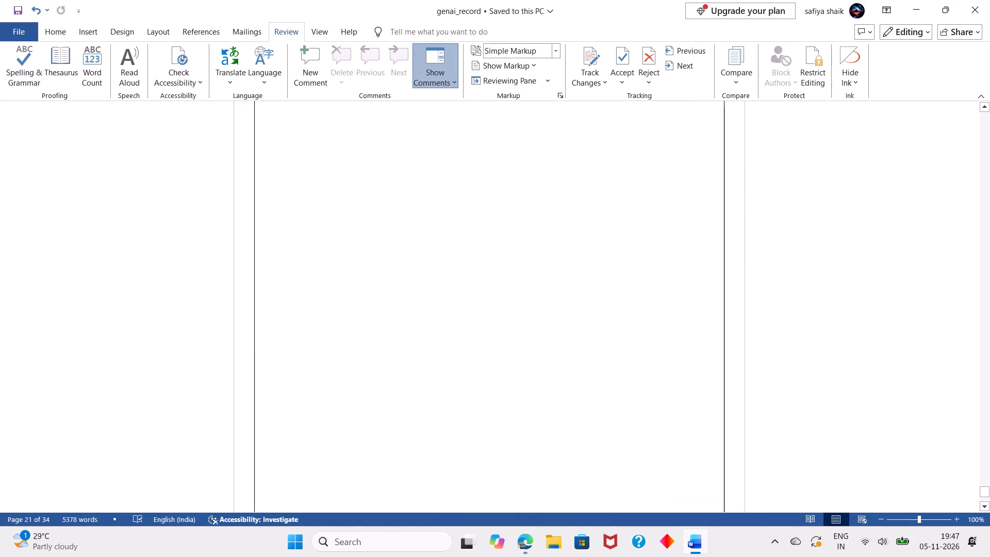
pyautogui.scroll(4, 526, 336)
# Save the genai_record document.
pyautogui.hotkey('ctrl', 's')
pyautogui.hotkey('ctrl', 's')
pyautogui.hotkey('ctrl', 's')
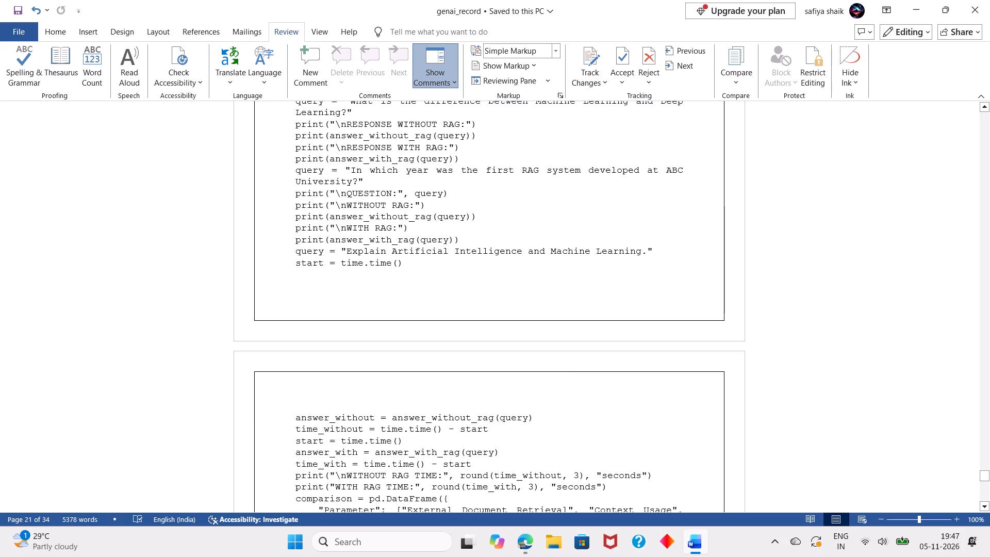
# Minimize the Word and Edge windows to show the desktop.
pyautogui.click(912, 4)
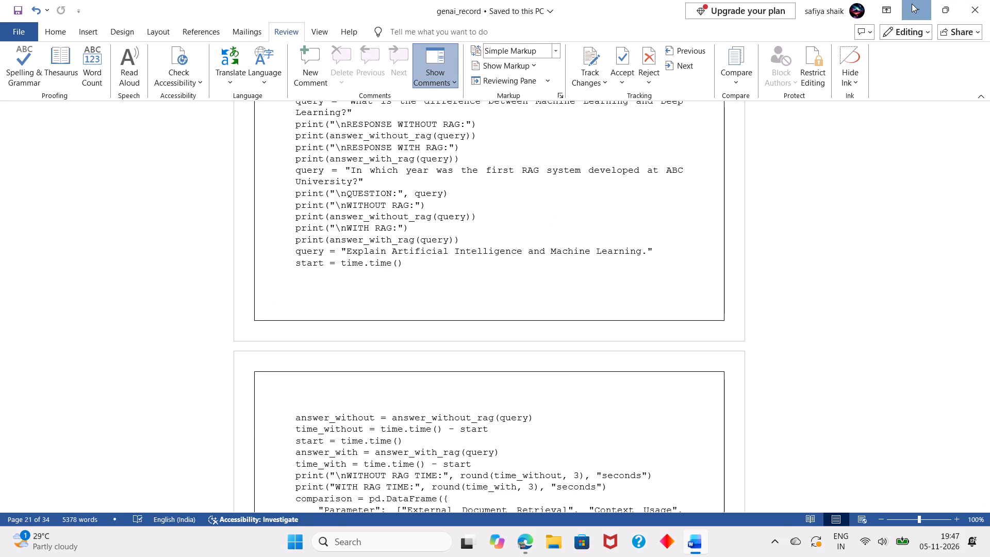
pyautogui.click(912, 4)
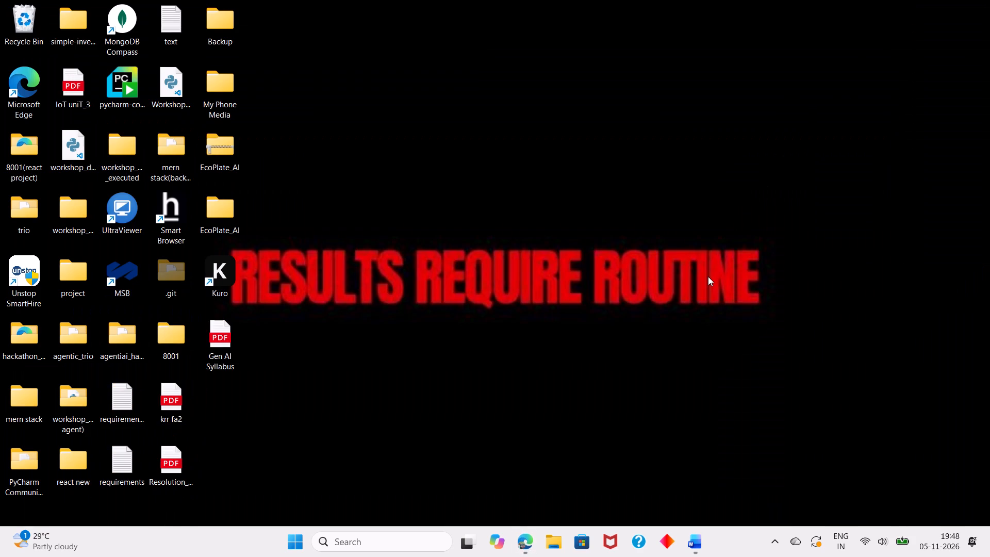